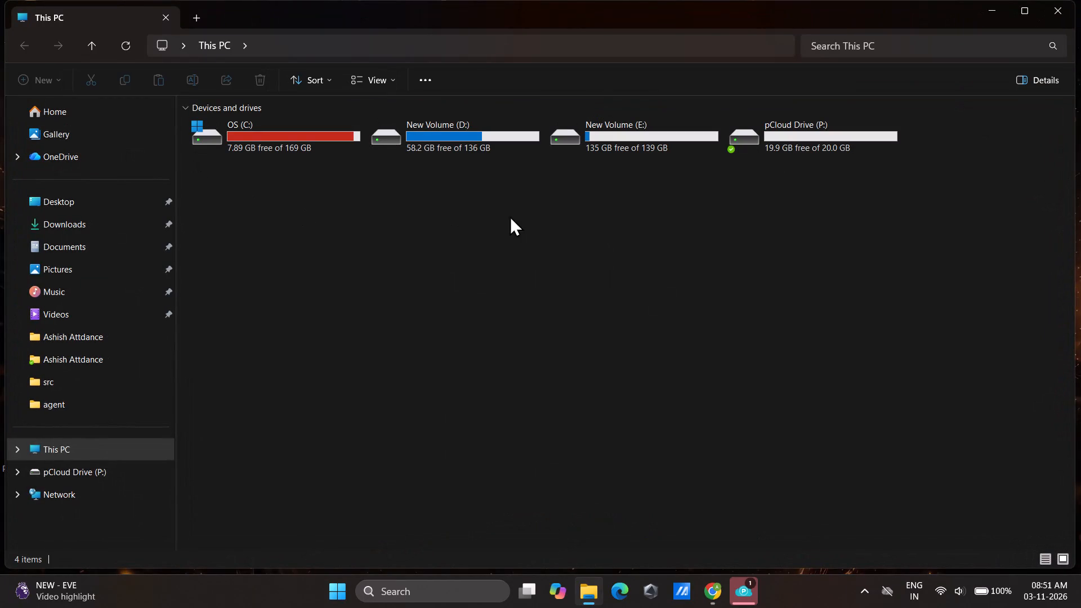
View the resume PDF from the Downloads folder in its default viewer and close it again.
double_click(93, 215)
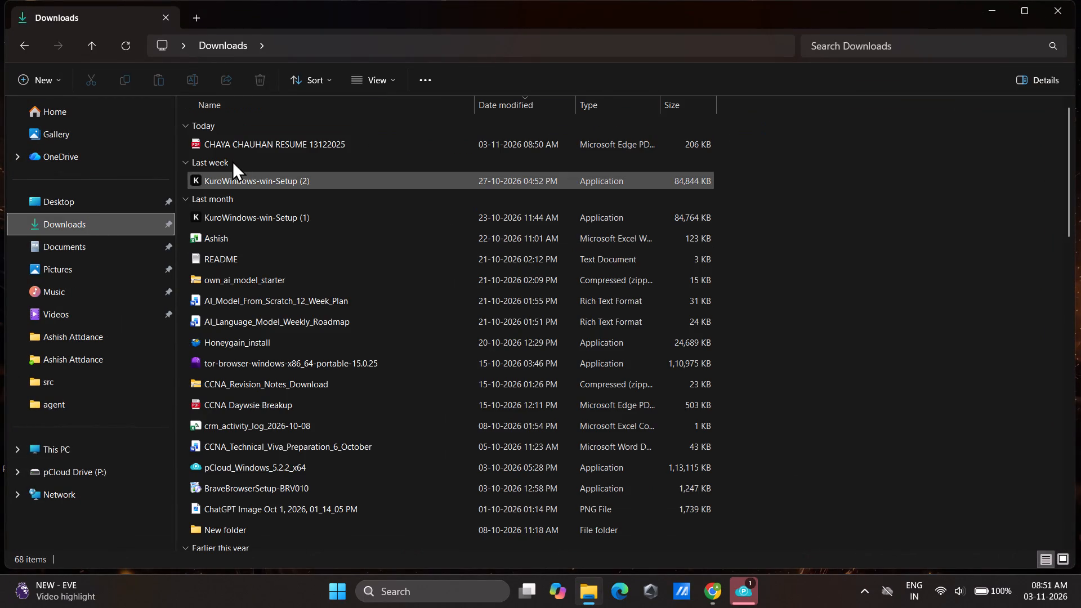
double_click(258, 137)
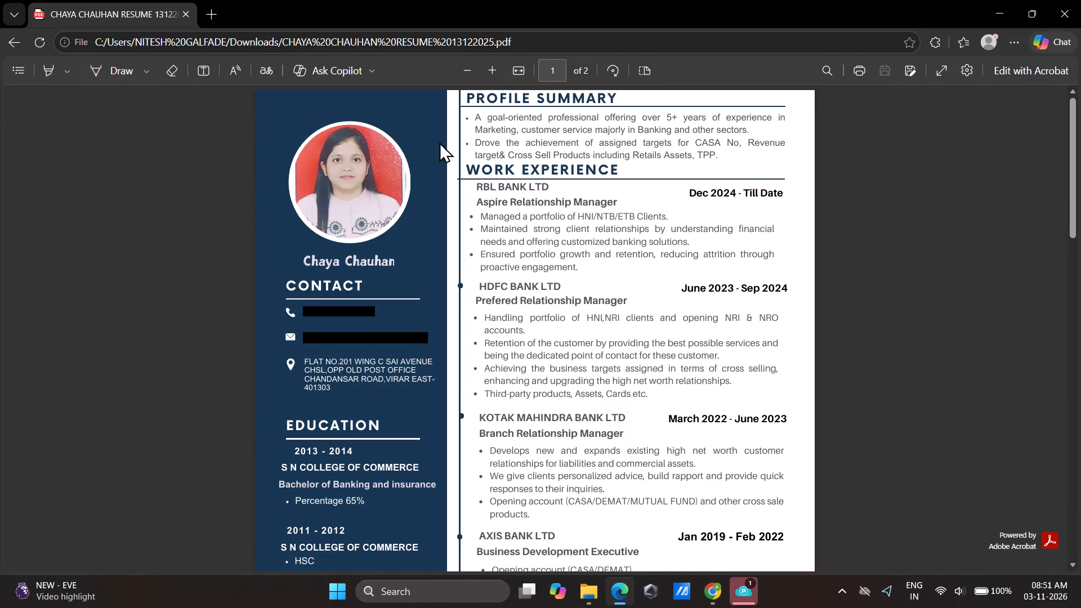
left_click(1061, 5)
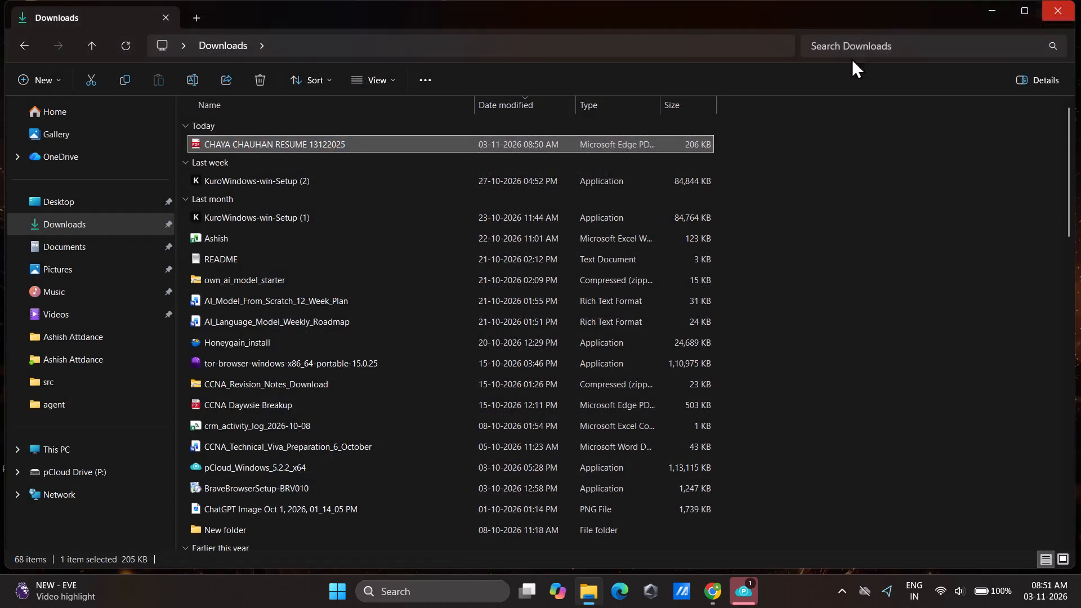
Open the resume PDF in Word, converting it to an editable document and opting out of the conversion message in future.
right_click(548, 148)
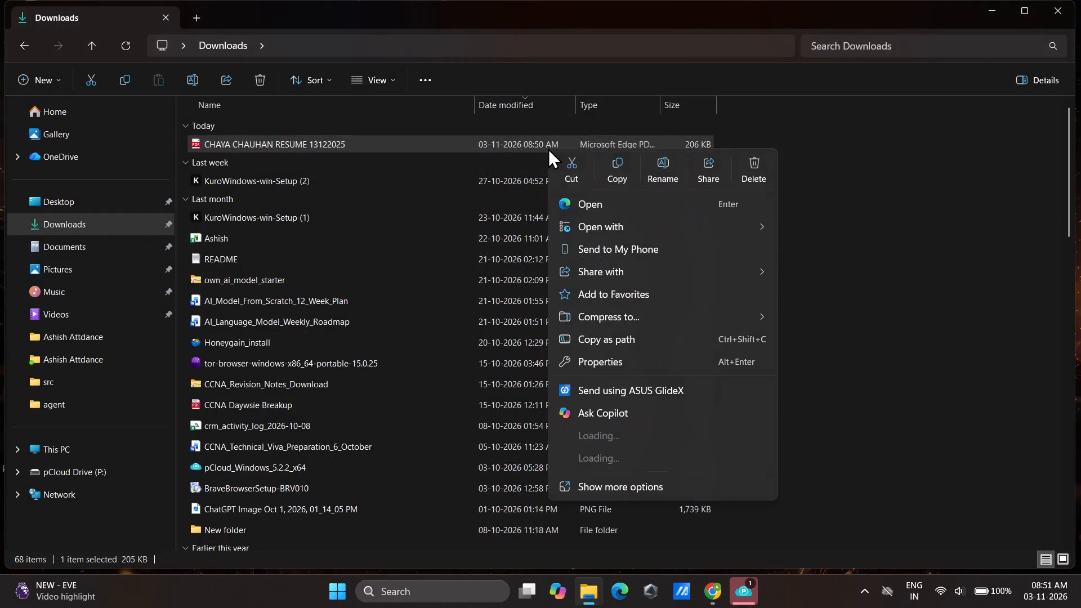
left_click(593, 221)
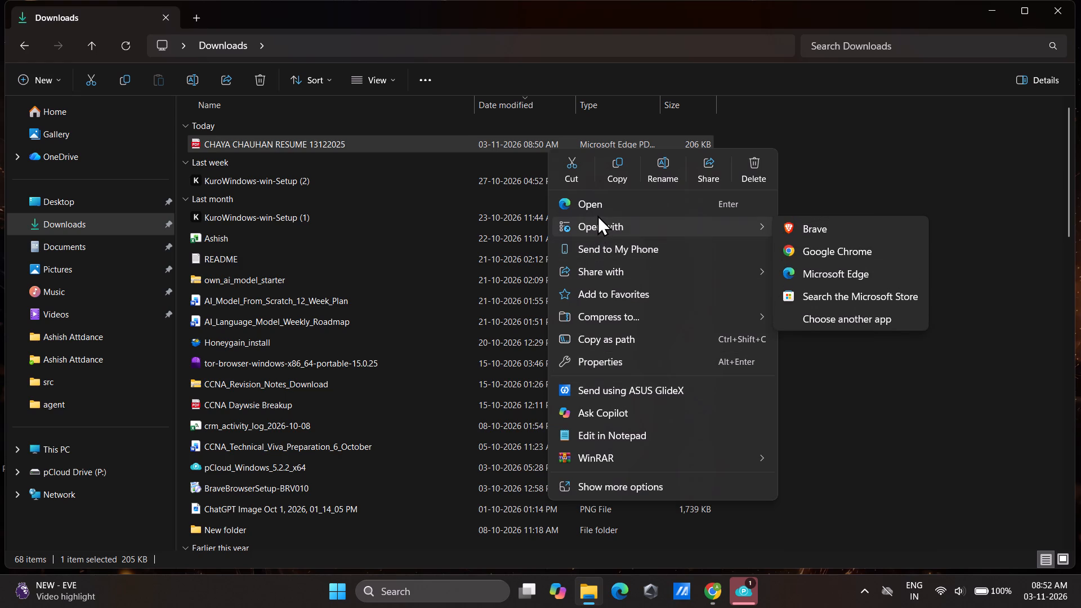
left_click(860, 319)
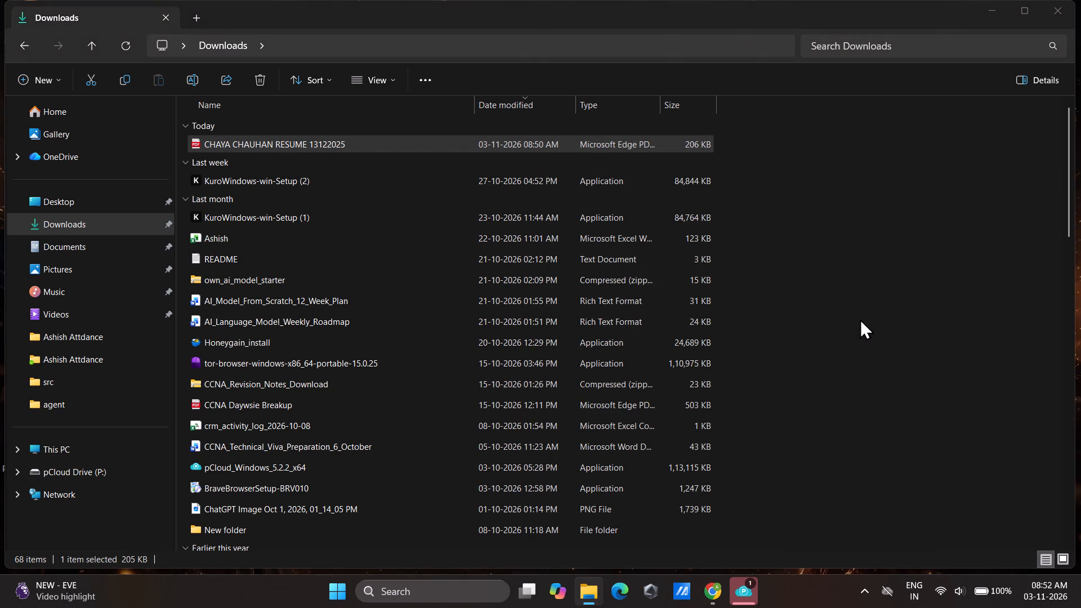
scroll(597, 306, "down", 2)
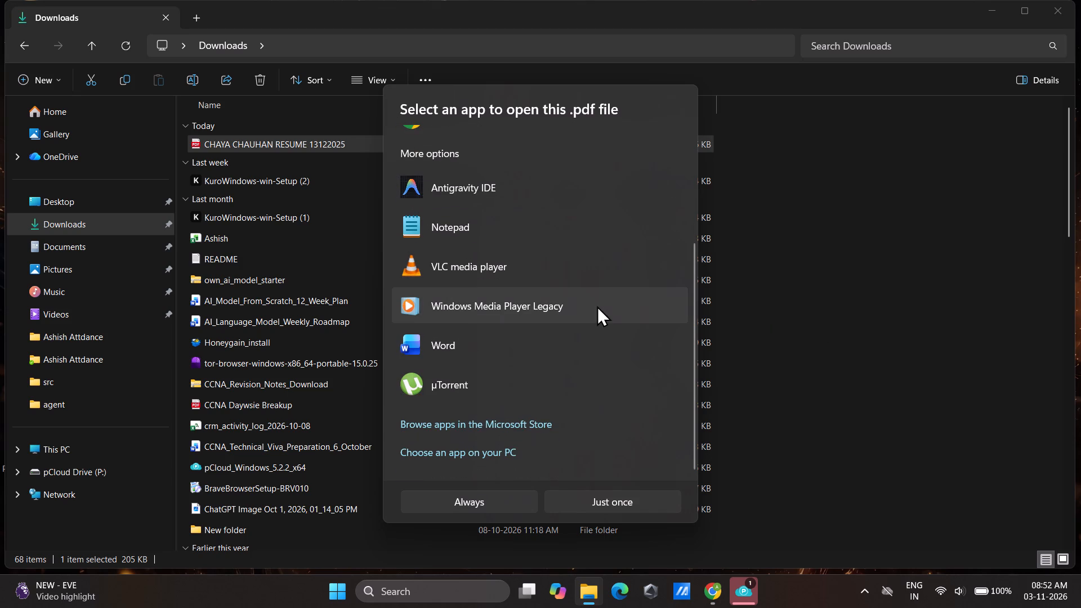
double_click(512, 342)
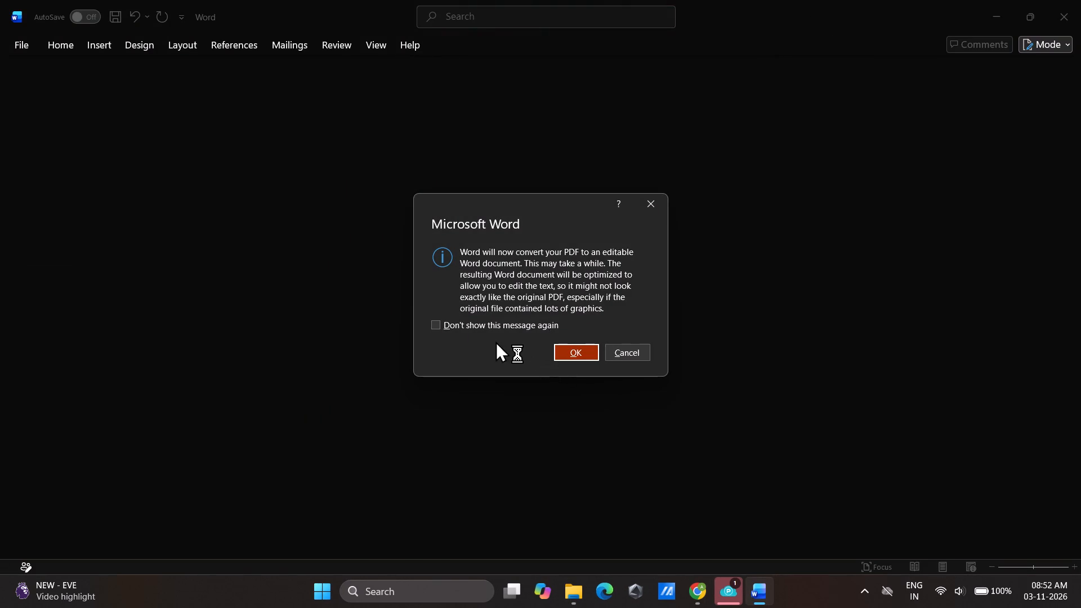
left_click(434, 322)
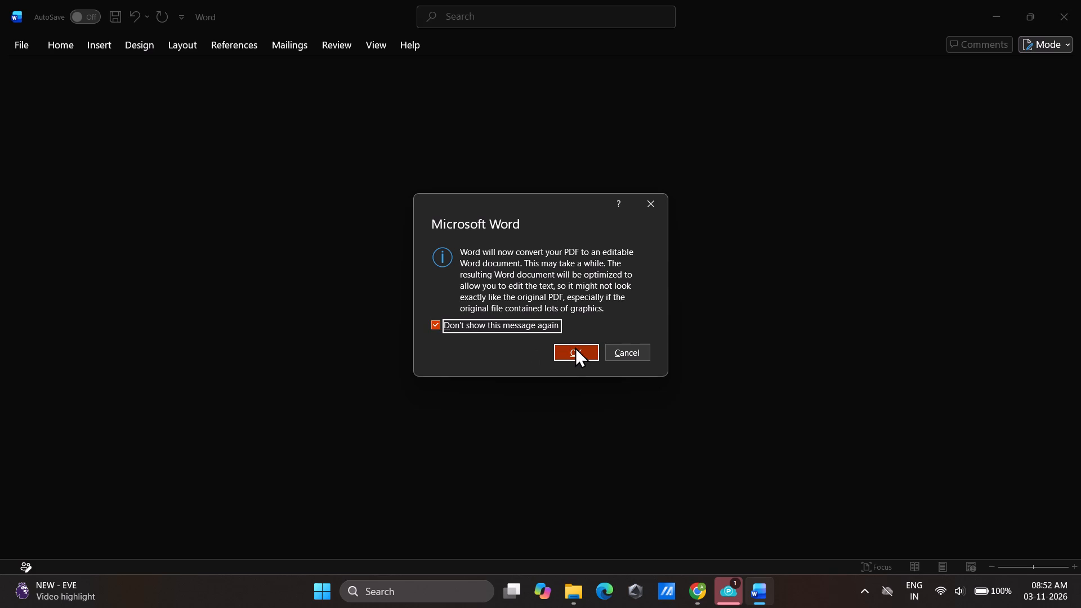
left_click(575, 347)
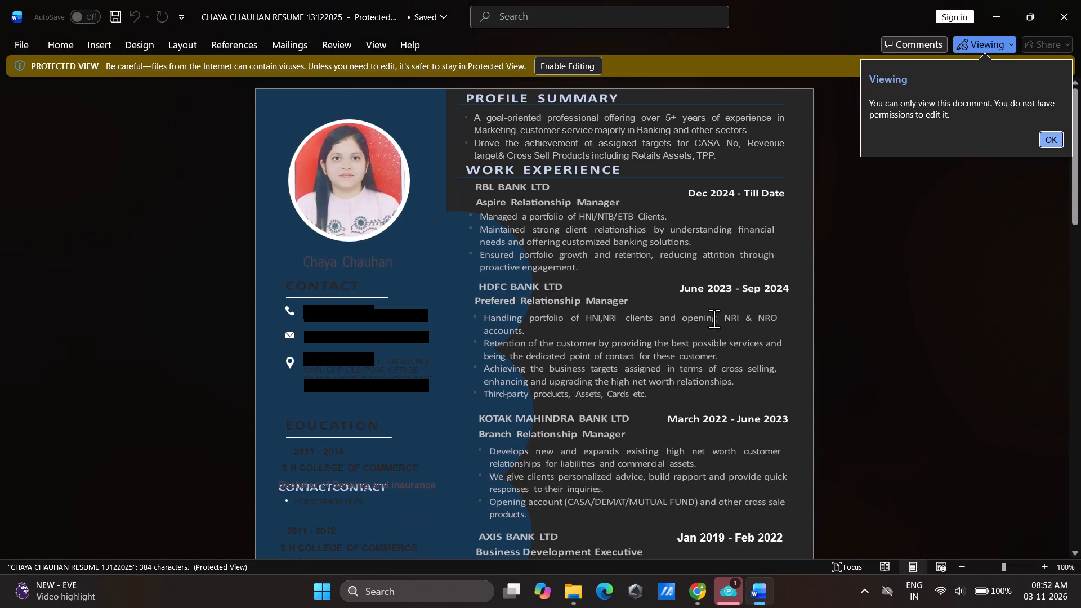
Dismiss the viewing-only notice and enable editing for the converted resume.
left_click(1048, 135)
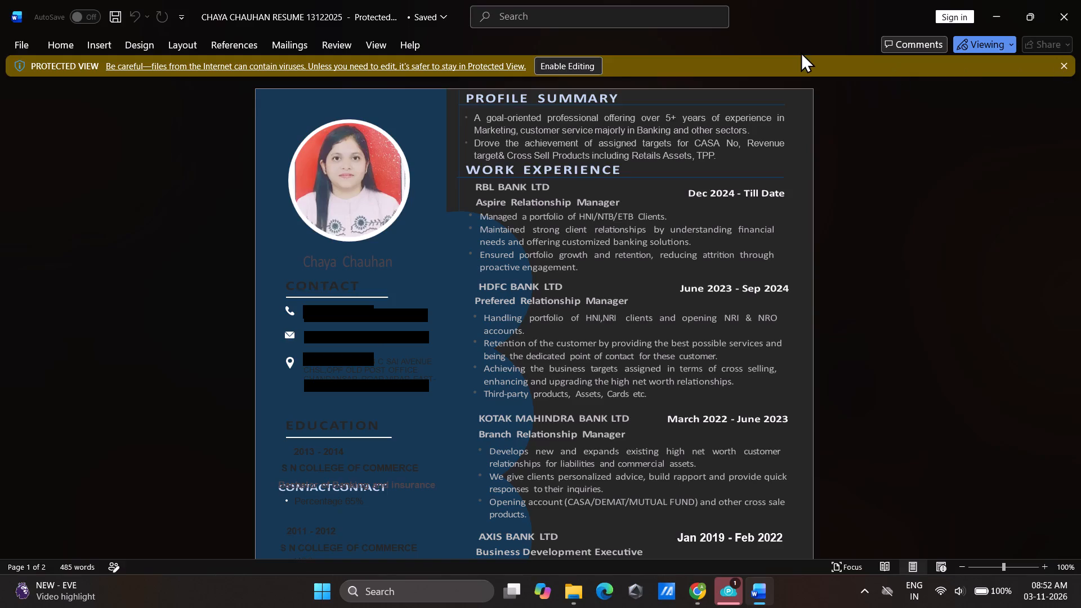
left_click(570, 59)
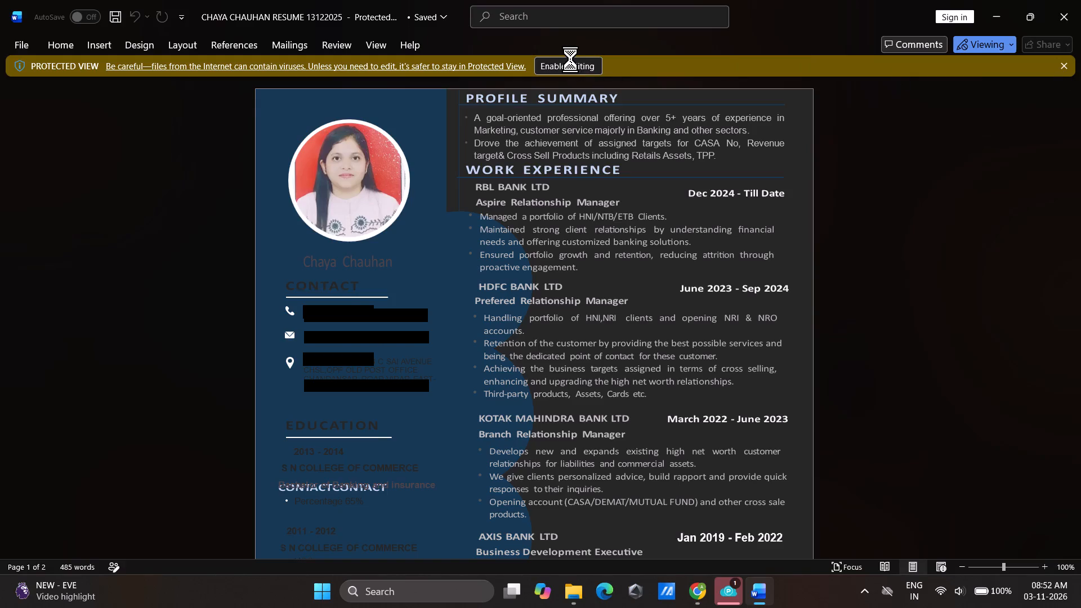
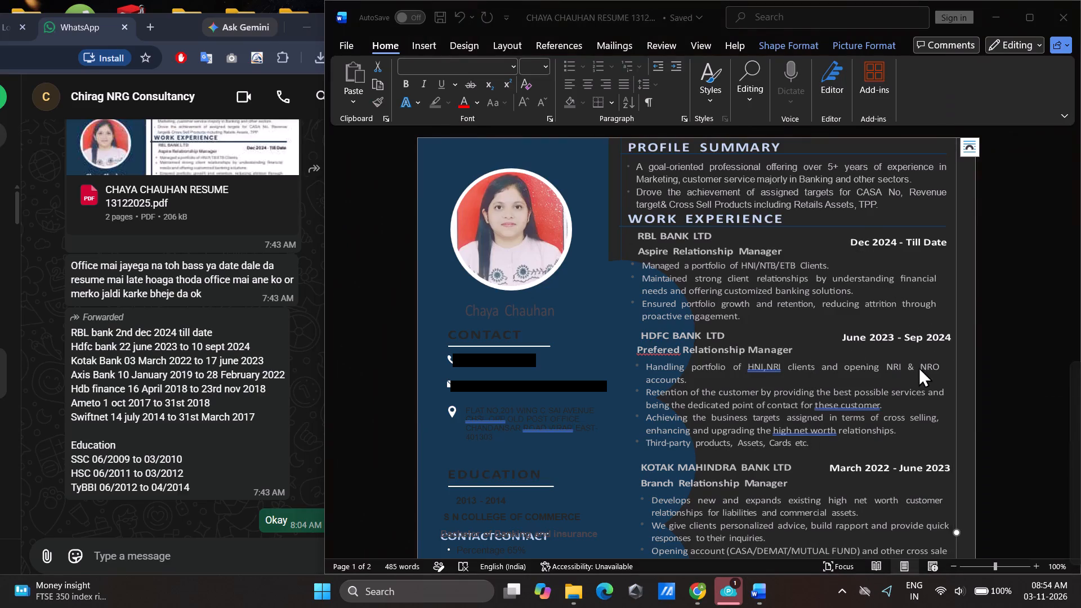
Select the employment date text box beside RBL Bank Ltd in the resume's work experience section for editing.
double_click(851, 239)
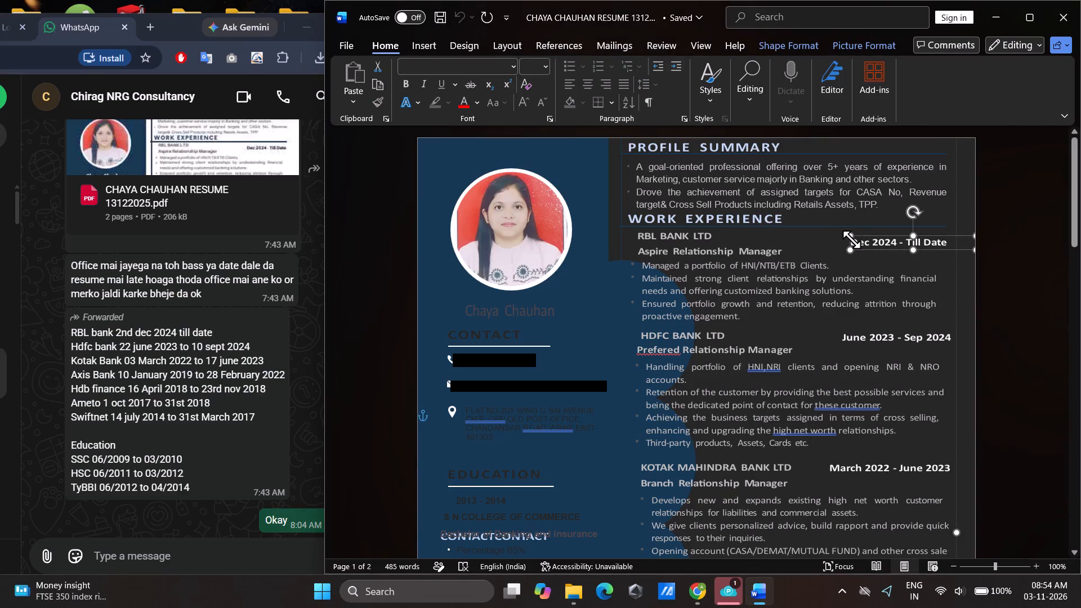
Add the day "2nd" before "Dec 2024" in the RBL Bank employment dates.
left_click(867, 238)
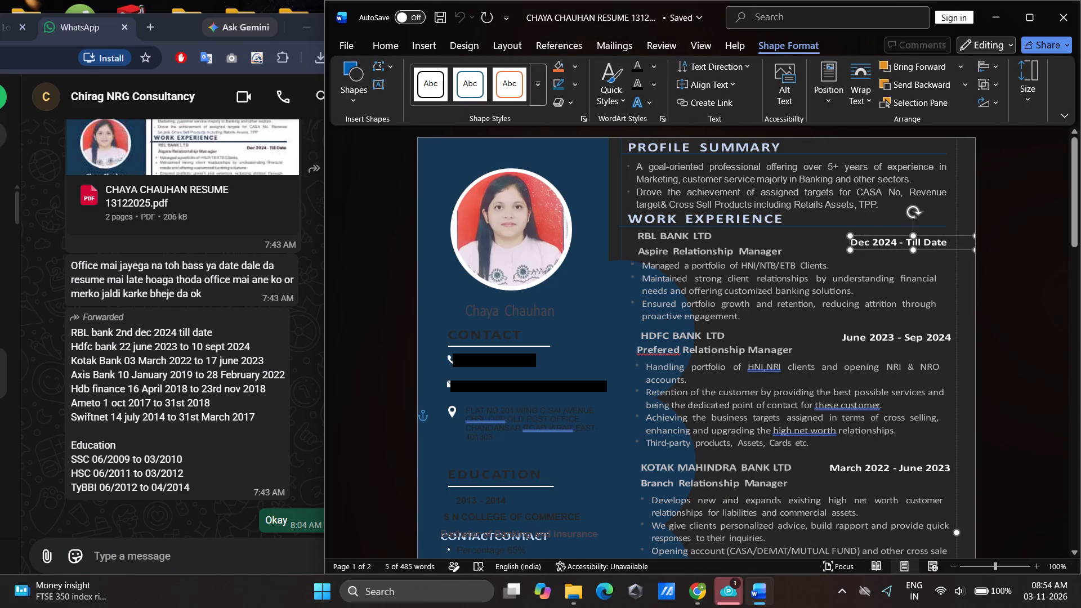
left_click(813, 245)
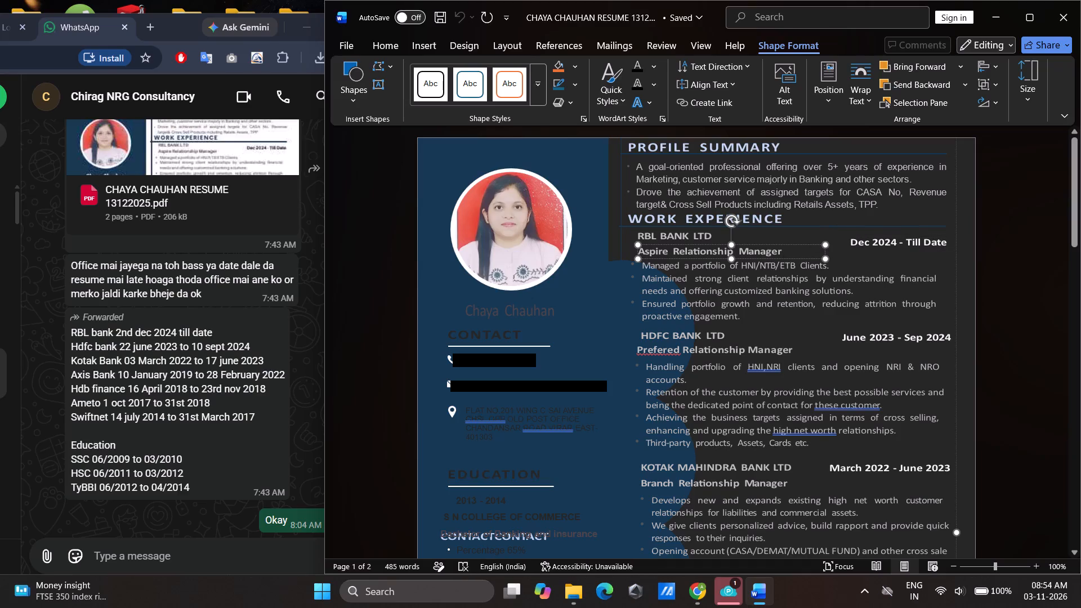
double_click(863, 243)
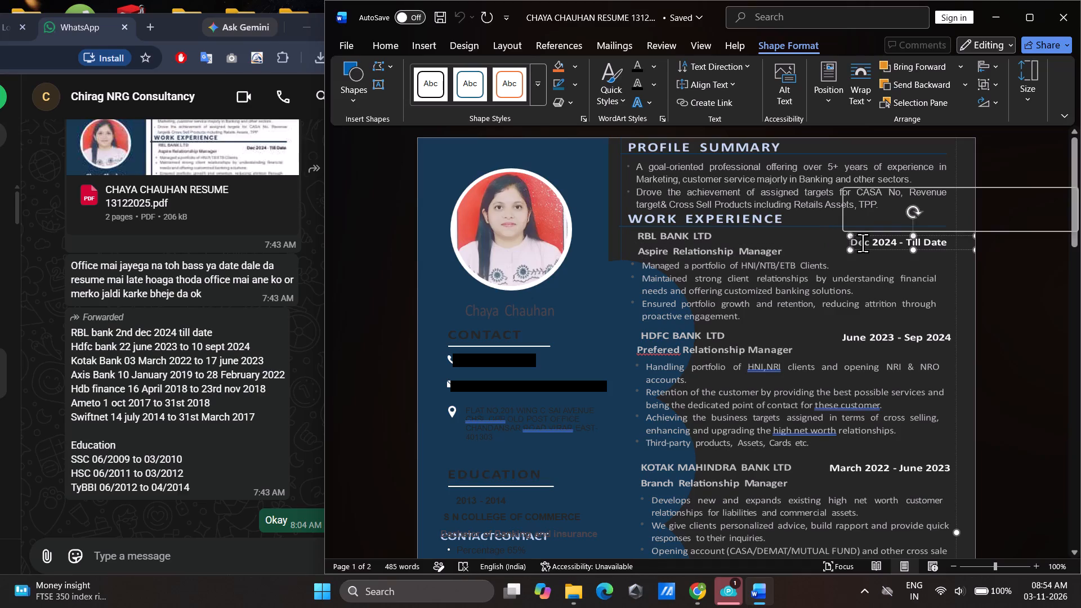
left_click(863, 243)
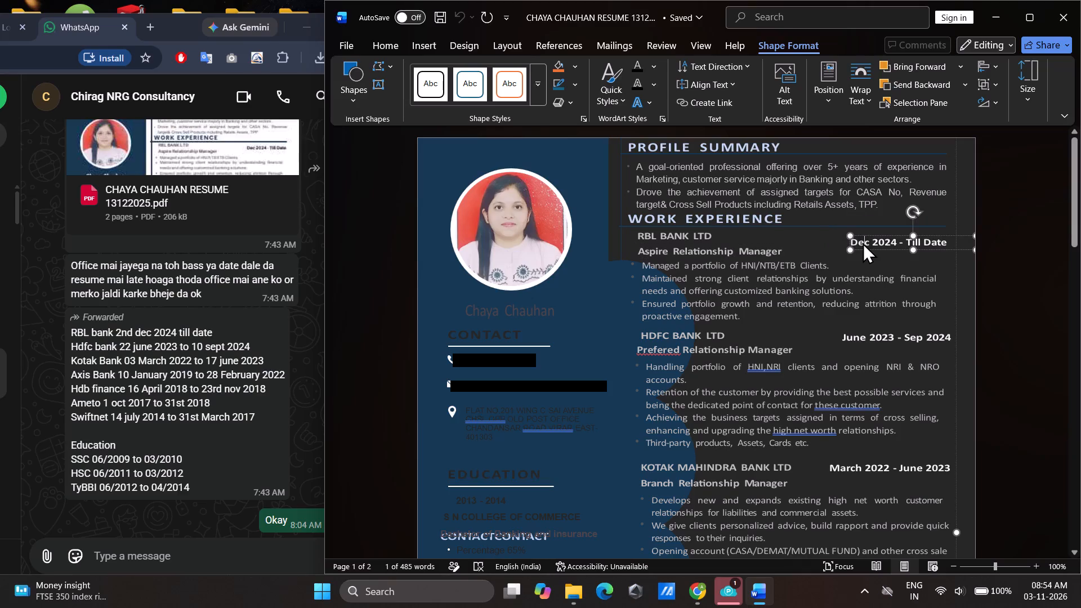
key("Left")
key("Left")
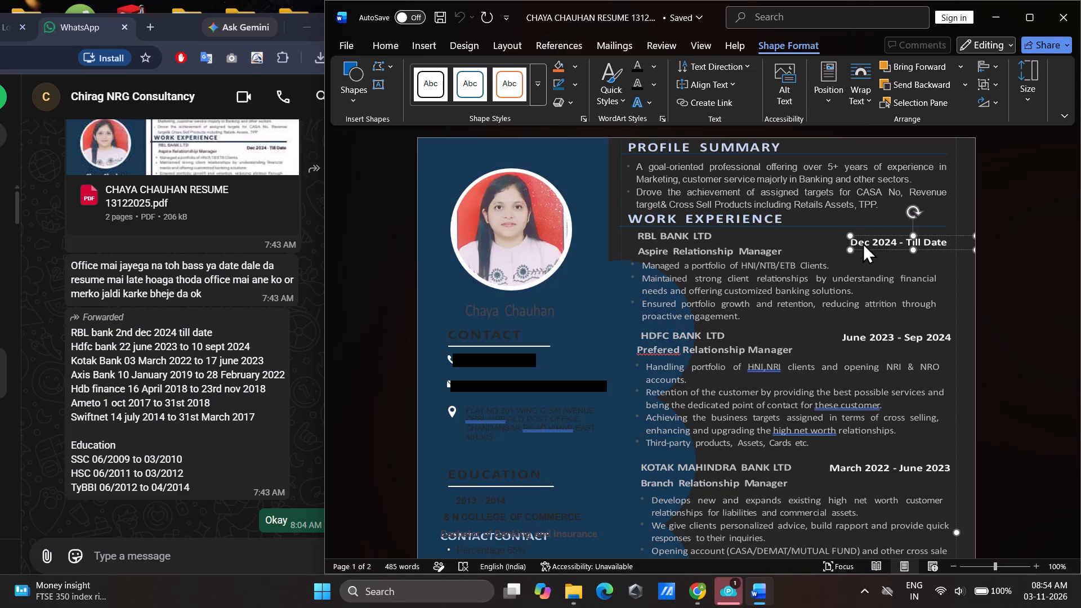
key("shift+at")
type("nd")
key("space")
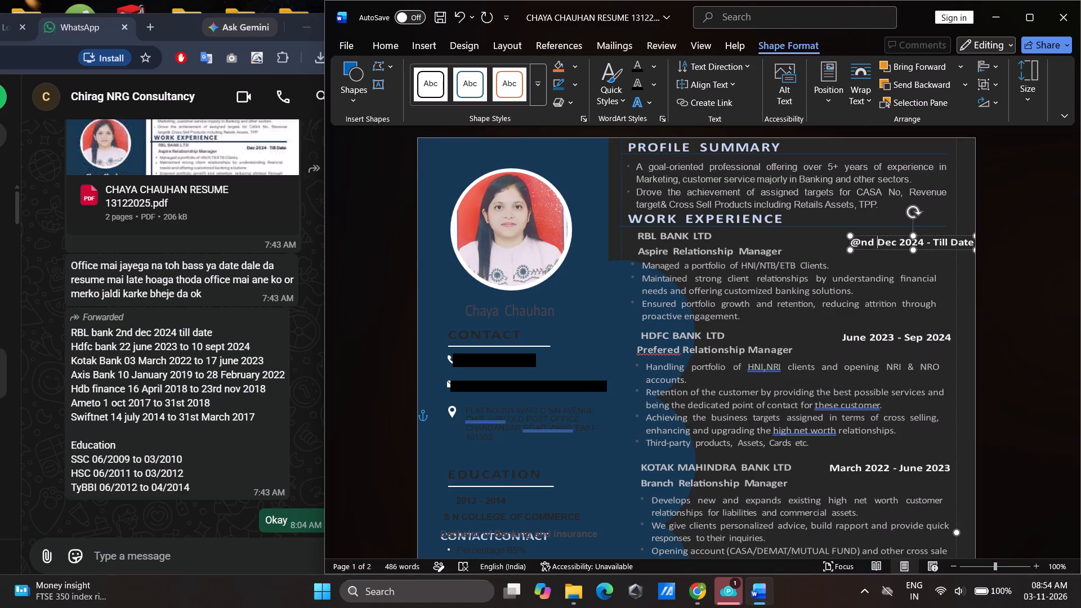
key("Left")
key("Left")
key("Left")
key("BackSpace")
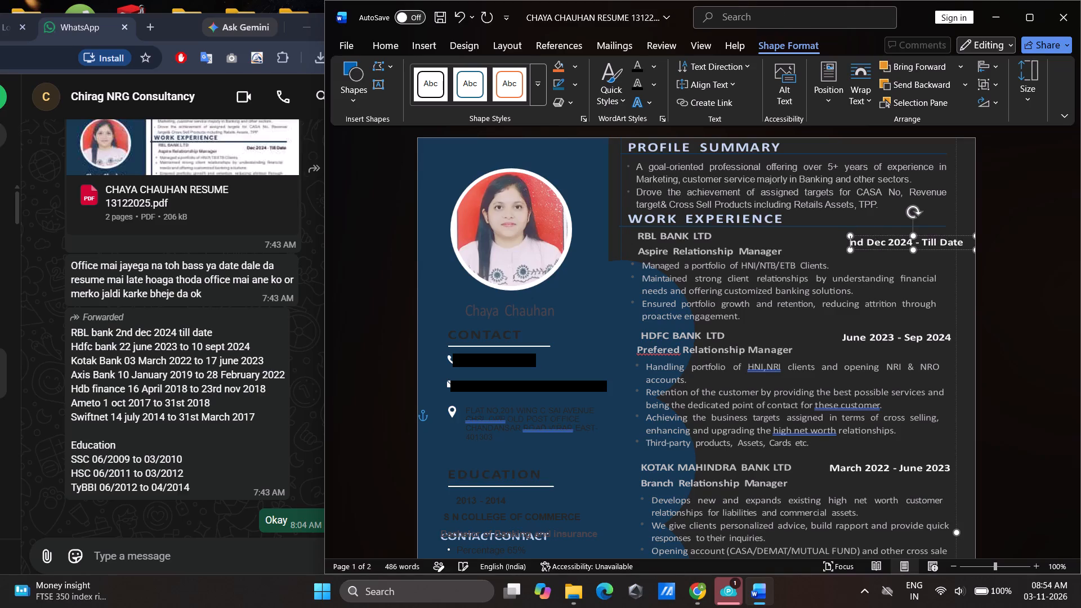
key("shift+at")
key("BackSpace")
key("2")
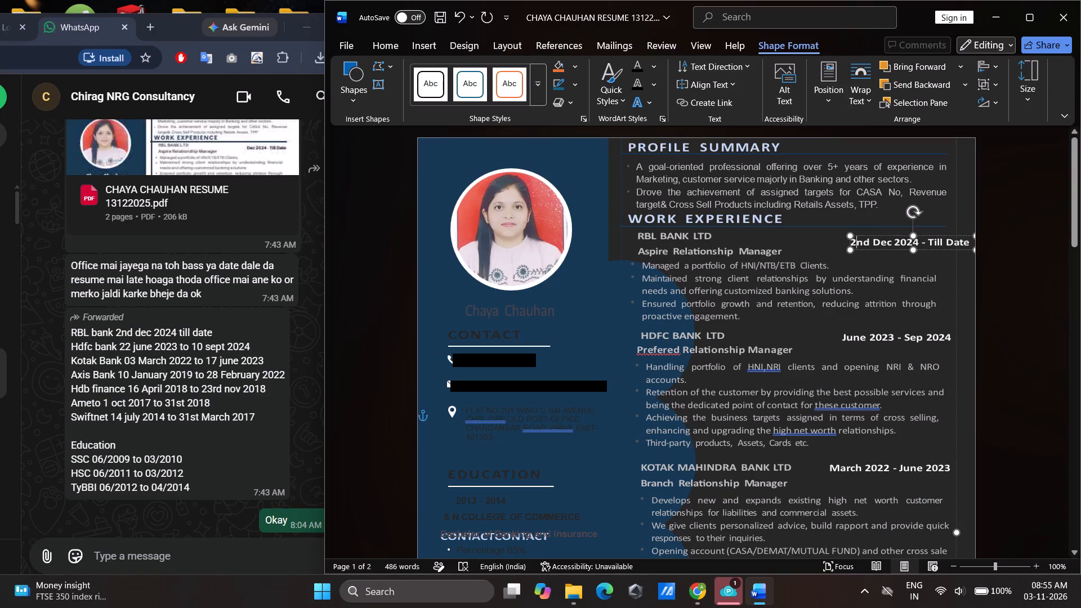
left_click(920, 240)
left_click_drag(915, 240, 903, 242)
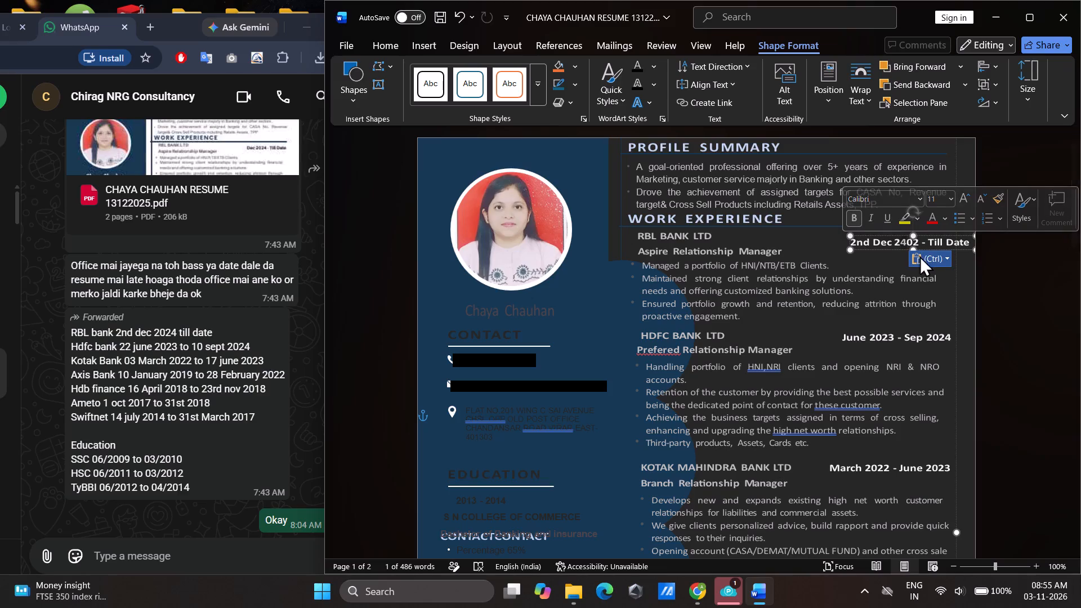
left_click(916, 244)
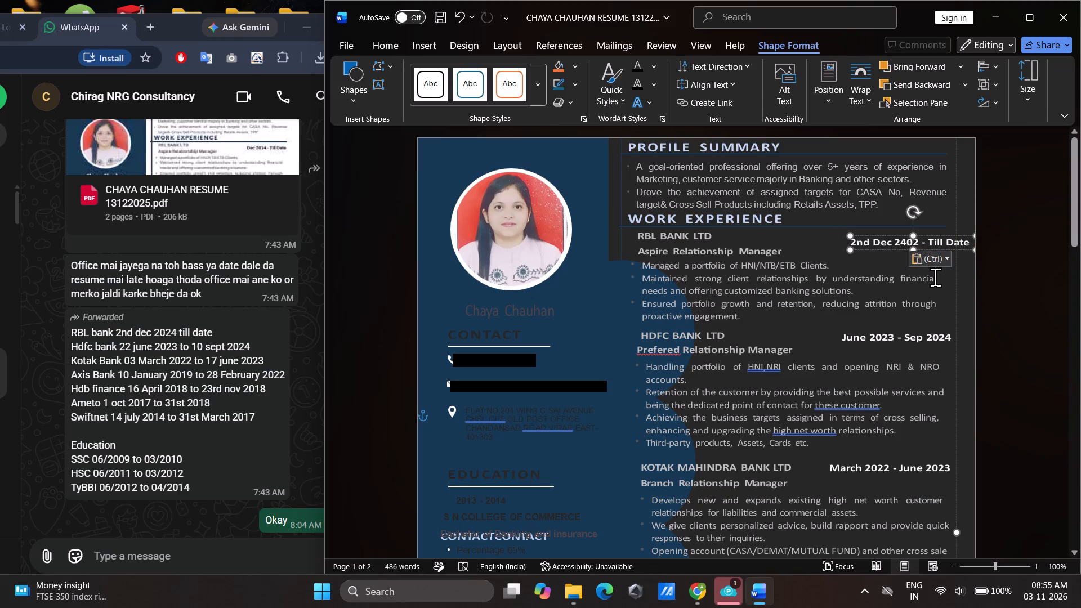
Correct the year in the RBL Bank start date to 2024 so the line reads "2nd Dec 2024 - Till Date".
key("BackSpace")
key("BackSpace")
key("BackSpace")
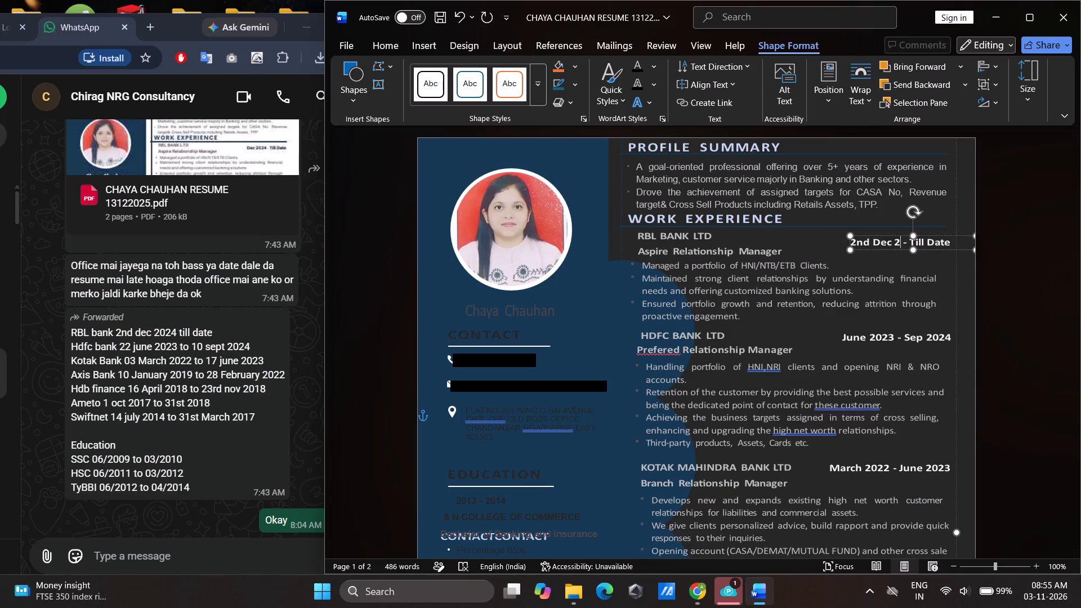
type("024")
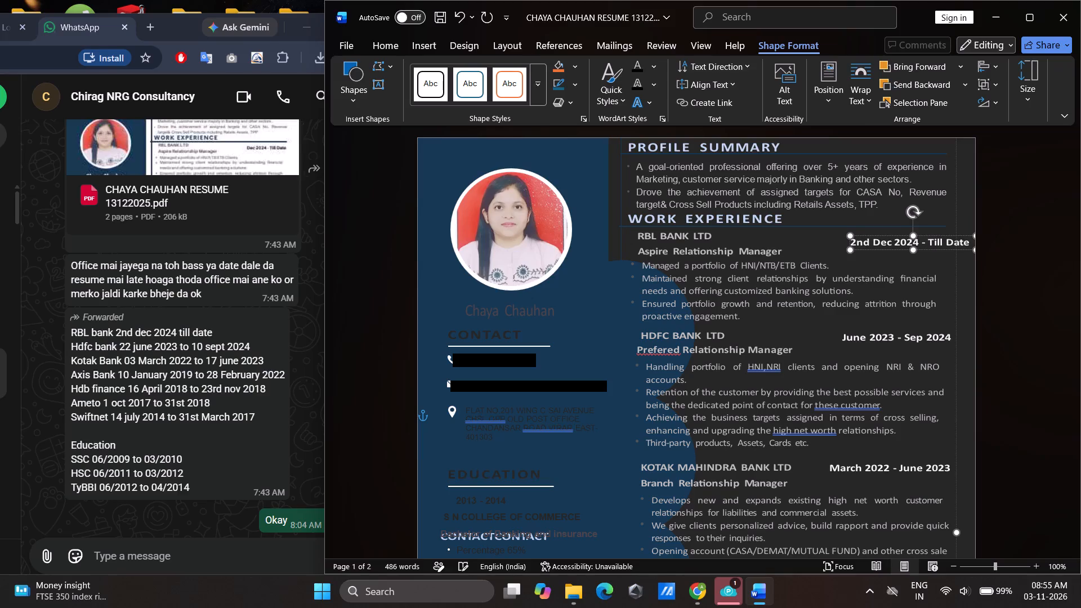
left_click(960, 283)
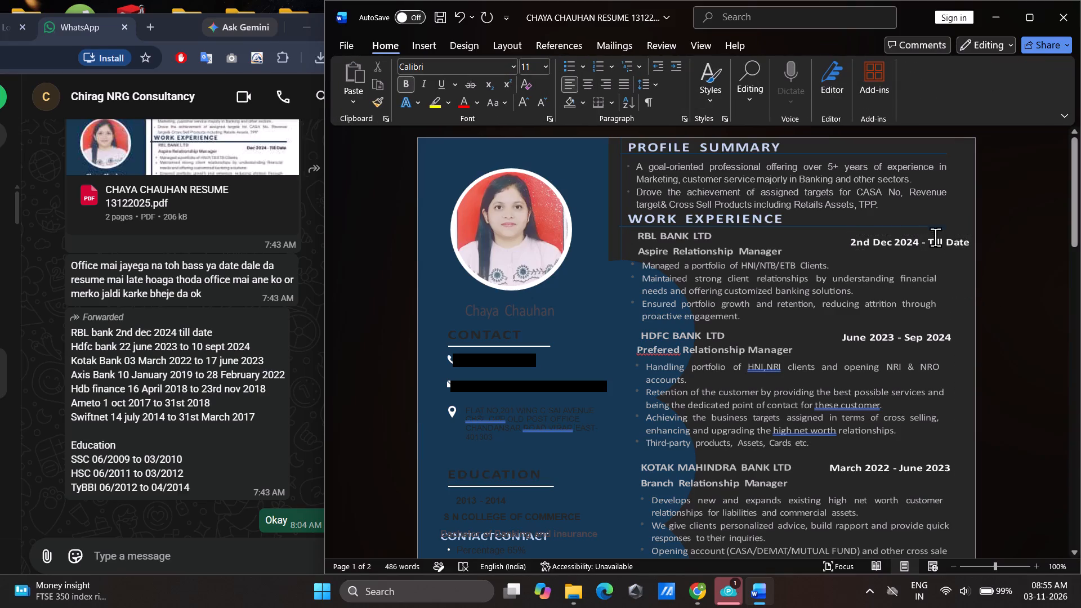
Shift the grouped resume layout slightly to the left on the first page, together with the RBL Bank dates.
left_click_drag(933, 235, 920, 236)
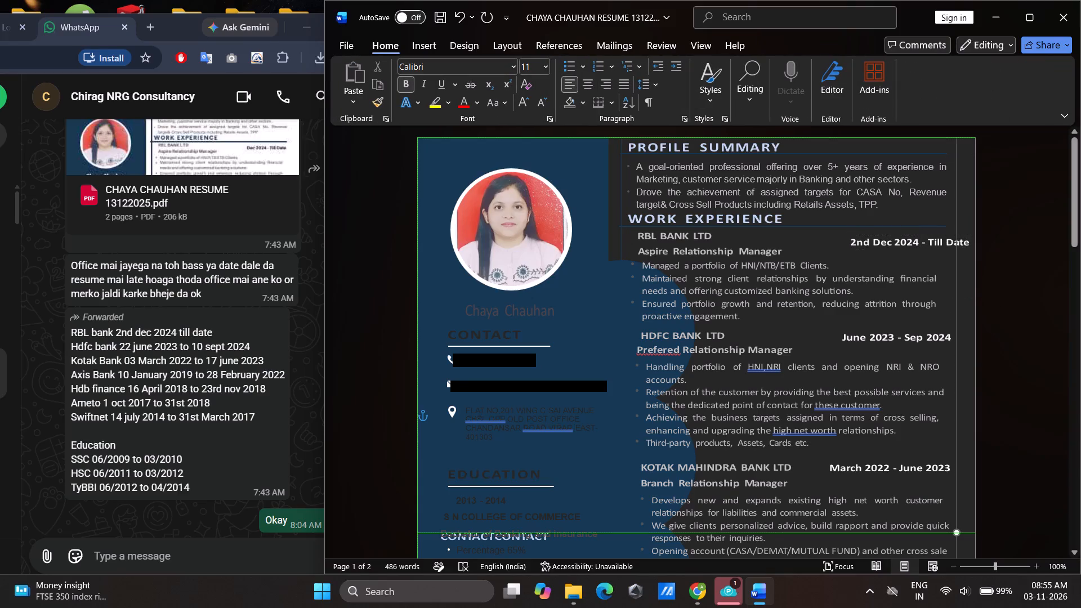
left_click_drag(920, 236, 919, 236)
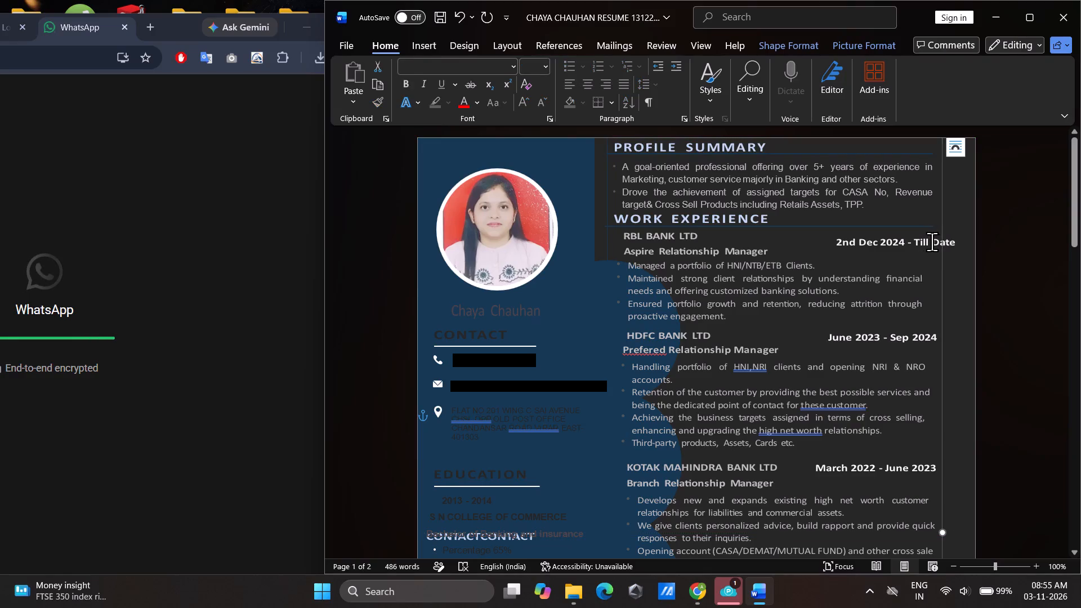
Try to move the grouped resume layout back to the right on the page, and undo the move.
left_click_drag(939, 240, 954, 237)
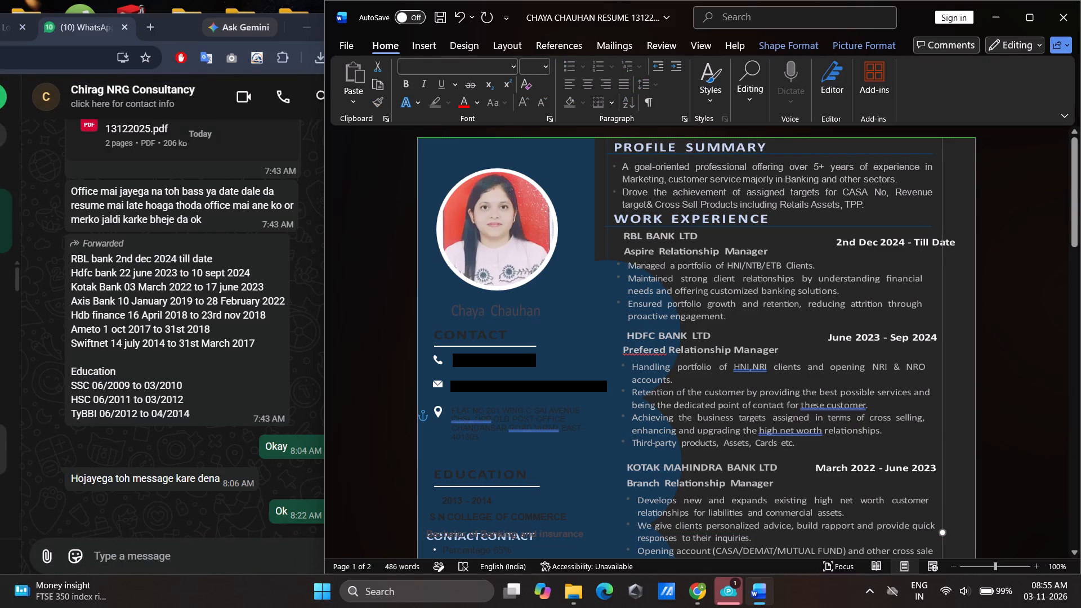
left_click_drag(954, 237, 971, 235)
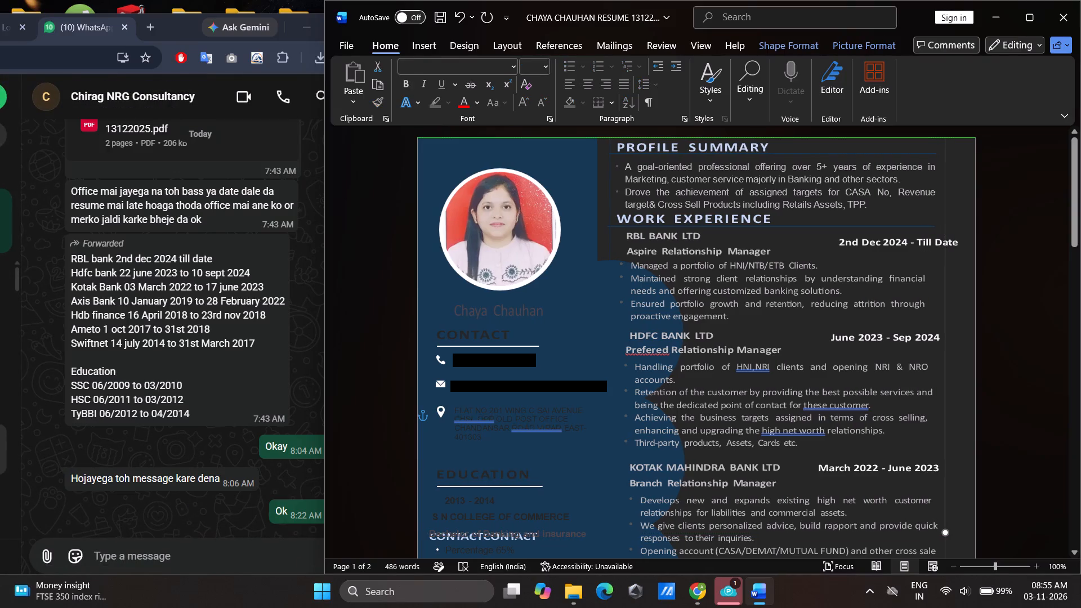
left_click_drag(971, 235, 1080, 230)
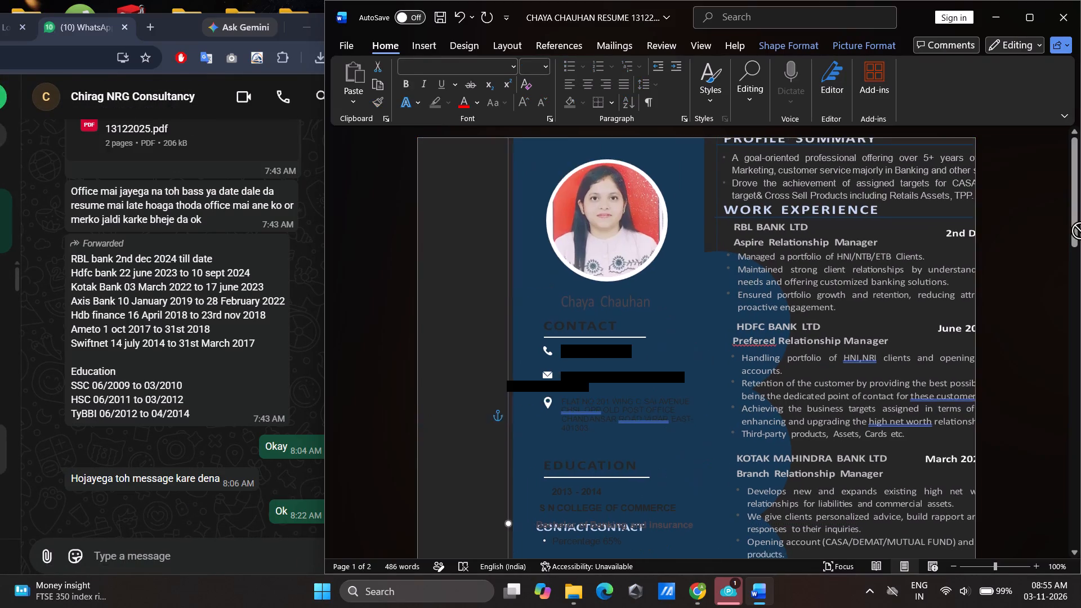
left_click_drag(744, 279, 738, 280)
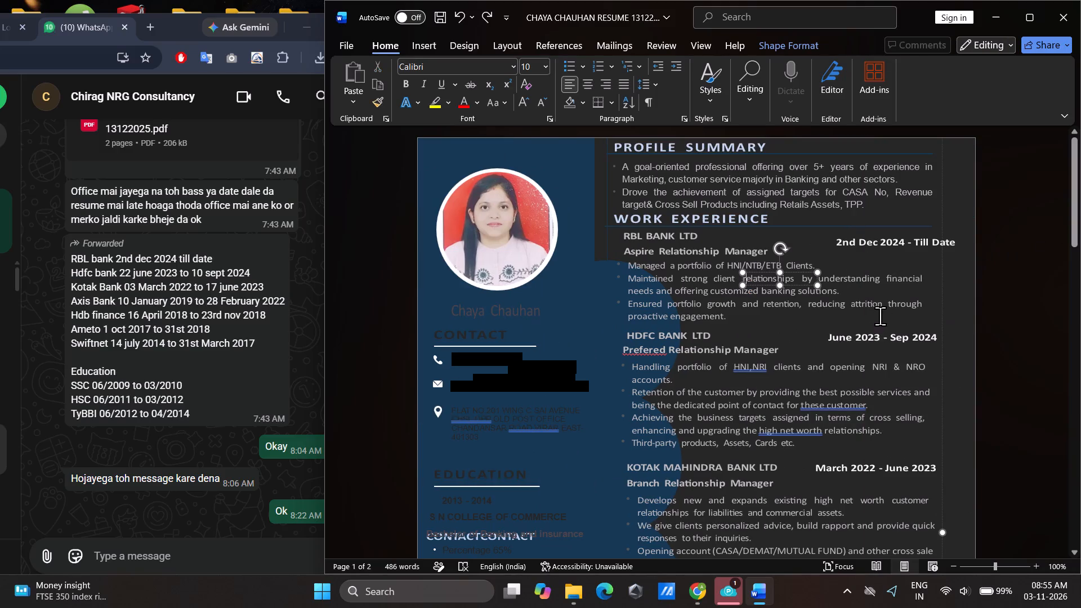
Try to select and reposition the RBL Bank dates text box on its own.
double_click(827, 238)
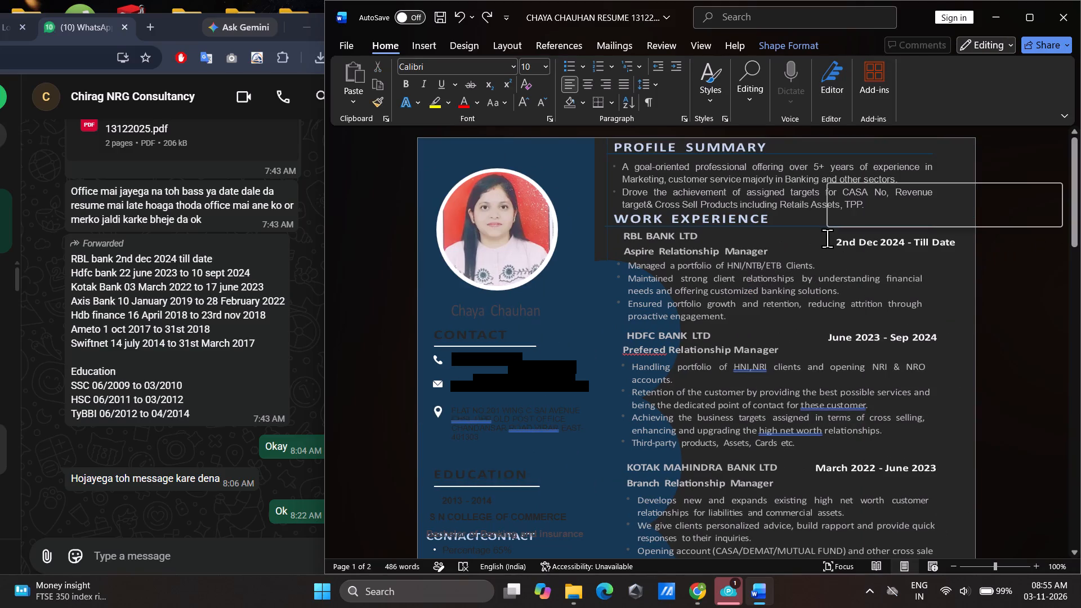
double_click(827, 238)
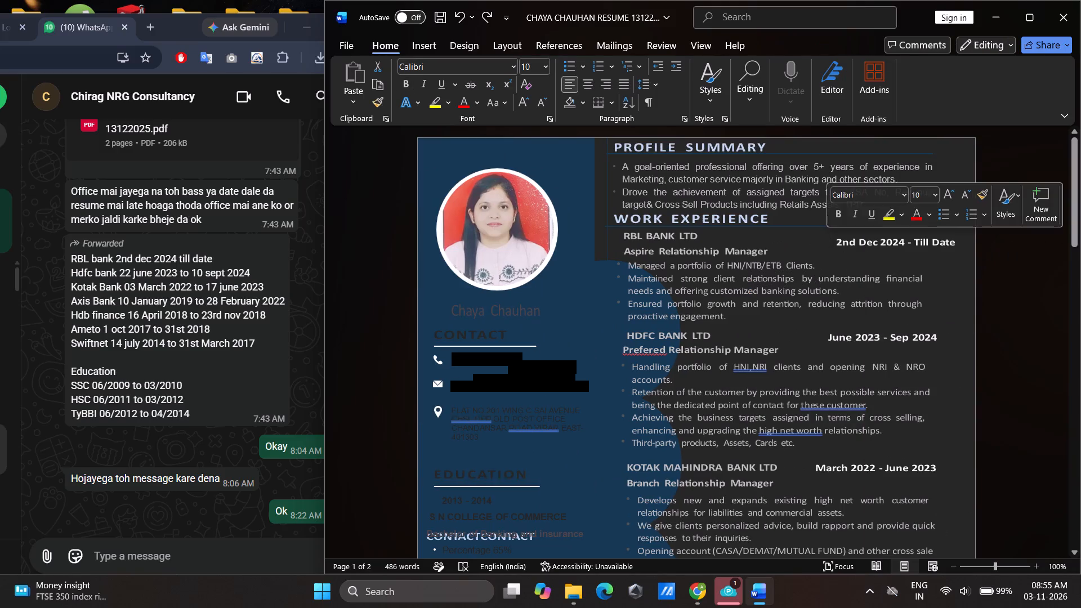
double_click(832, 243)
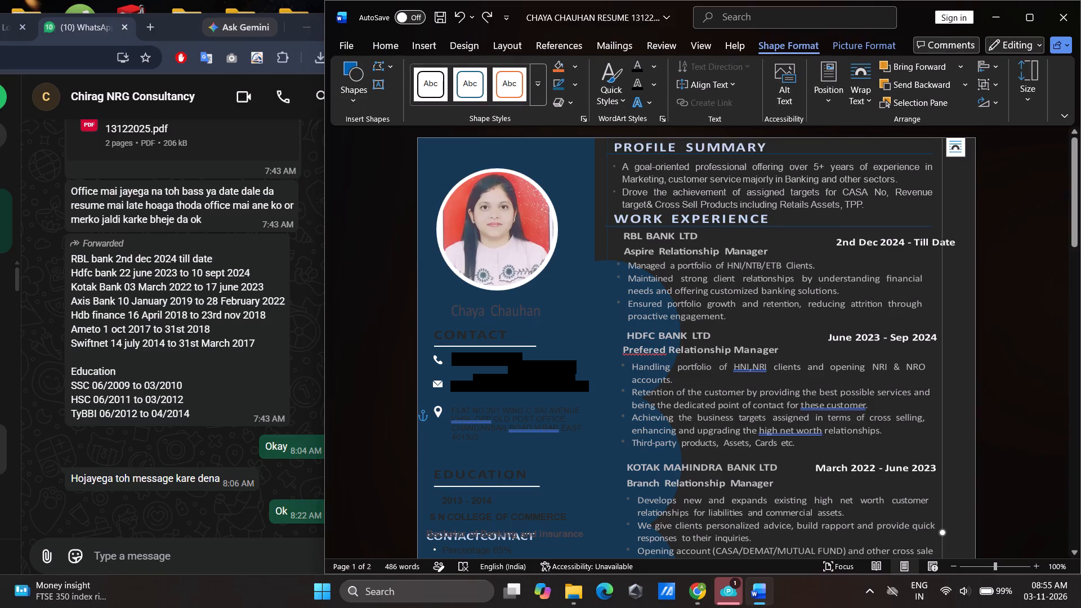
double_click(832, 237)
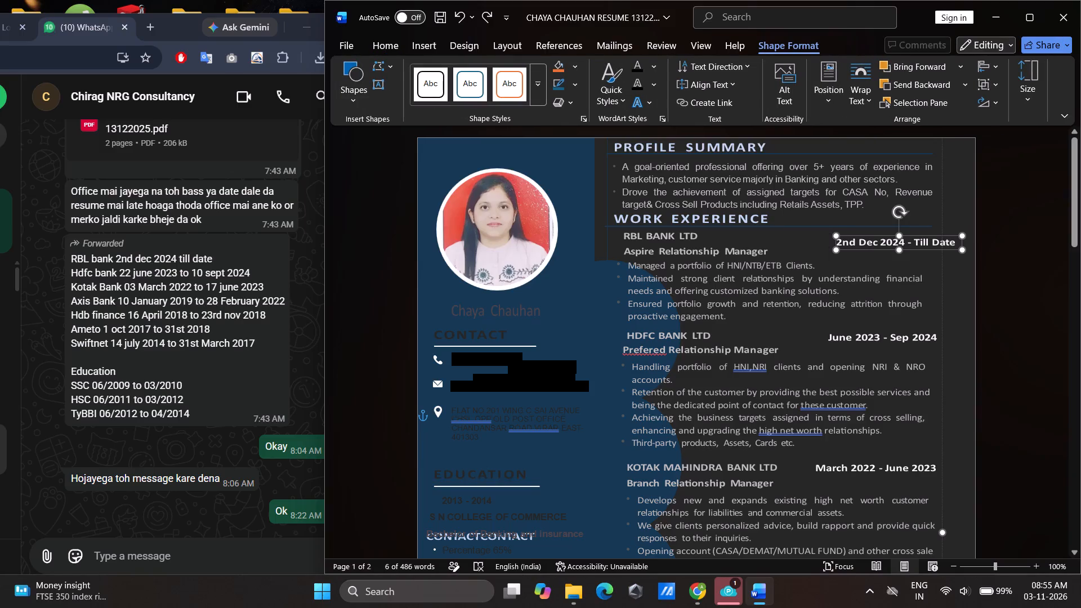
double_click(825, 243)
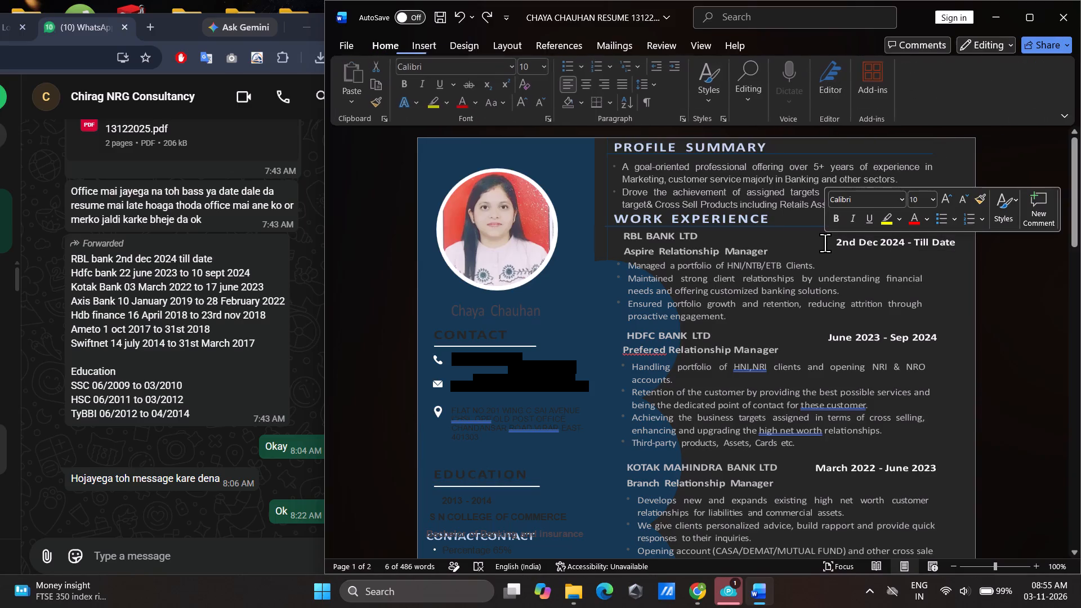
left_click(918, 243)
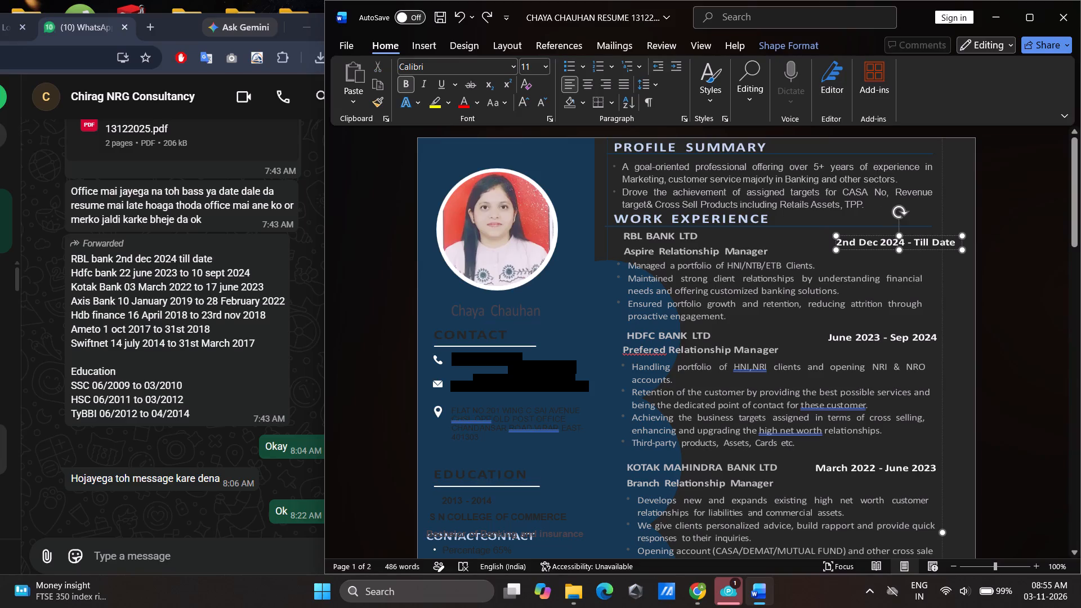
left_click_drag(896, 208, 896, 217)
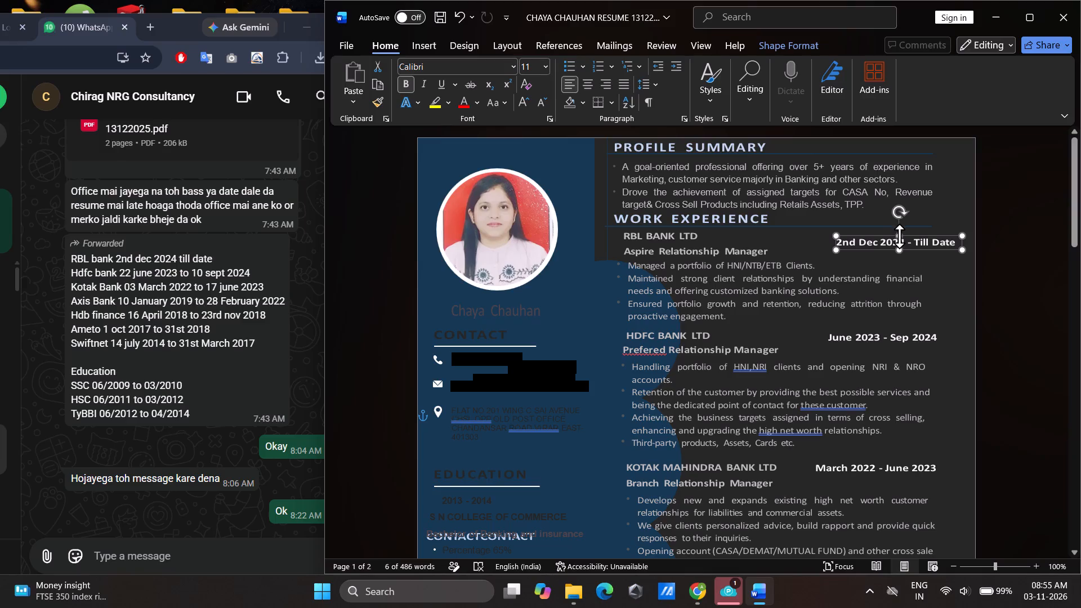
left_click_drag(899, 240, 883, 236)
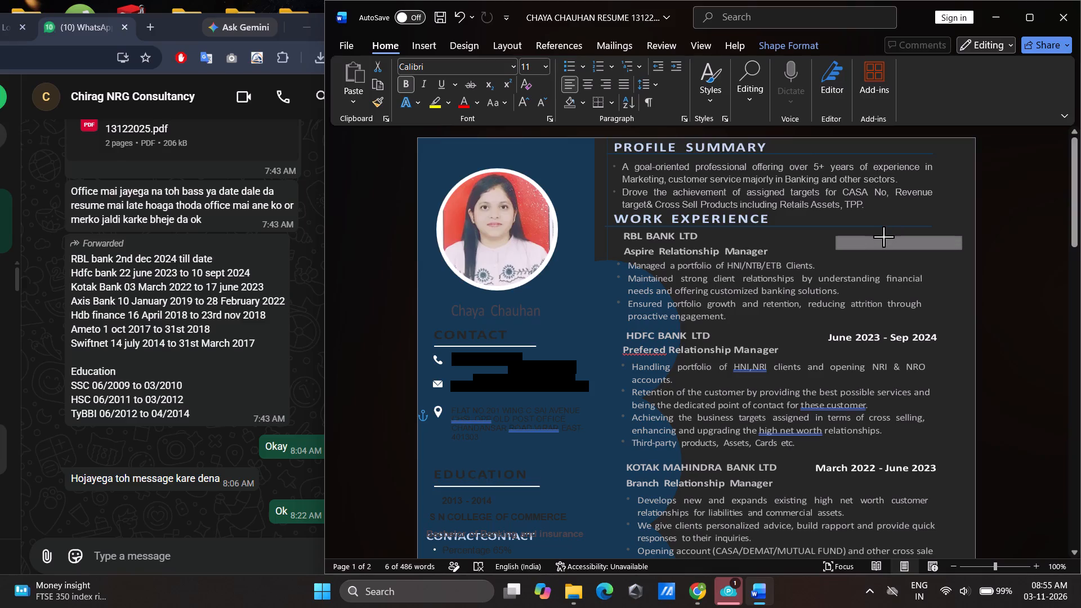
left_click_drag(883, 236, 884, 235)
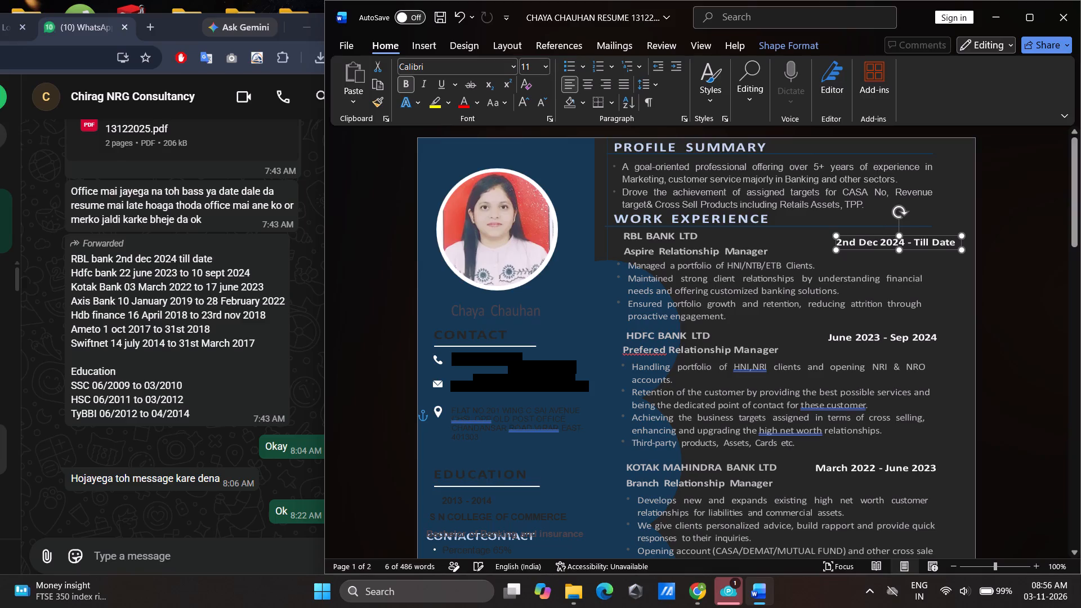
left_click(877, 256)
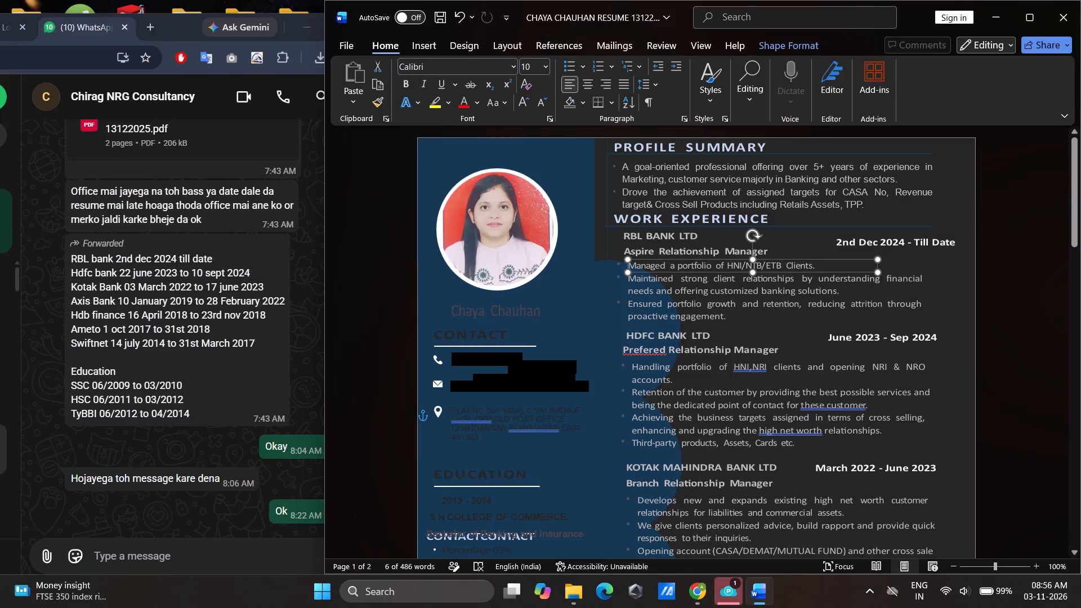
Open the HDFC Bank employment dates for editing, with the text cursor in the start date.
double_click(865, 338)
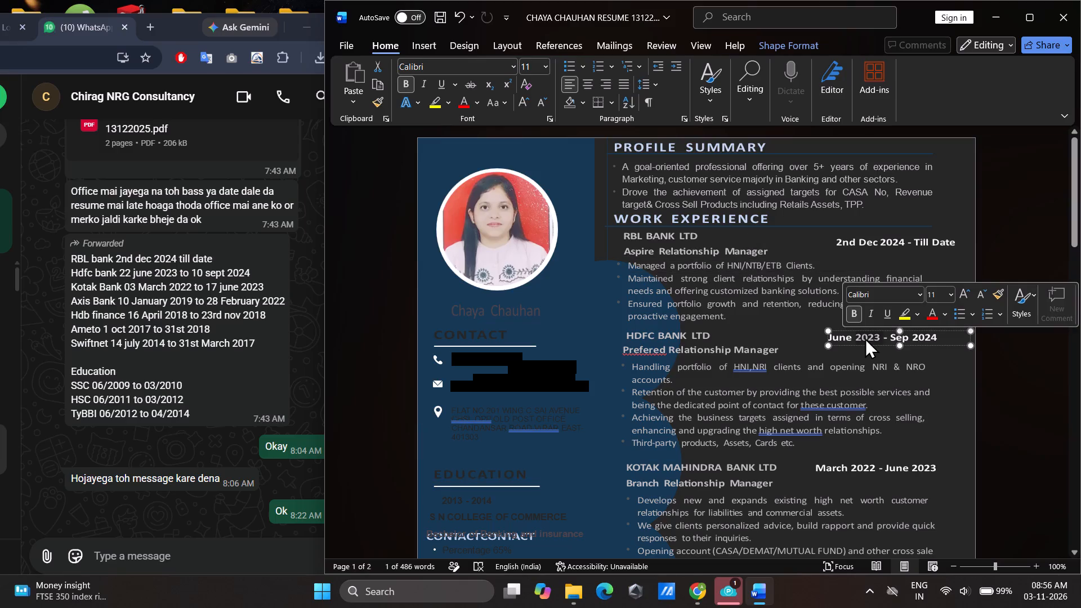
double_click(865, 338)
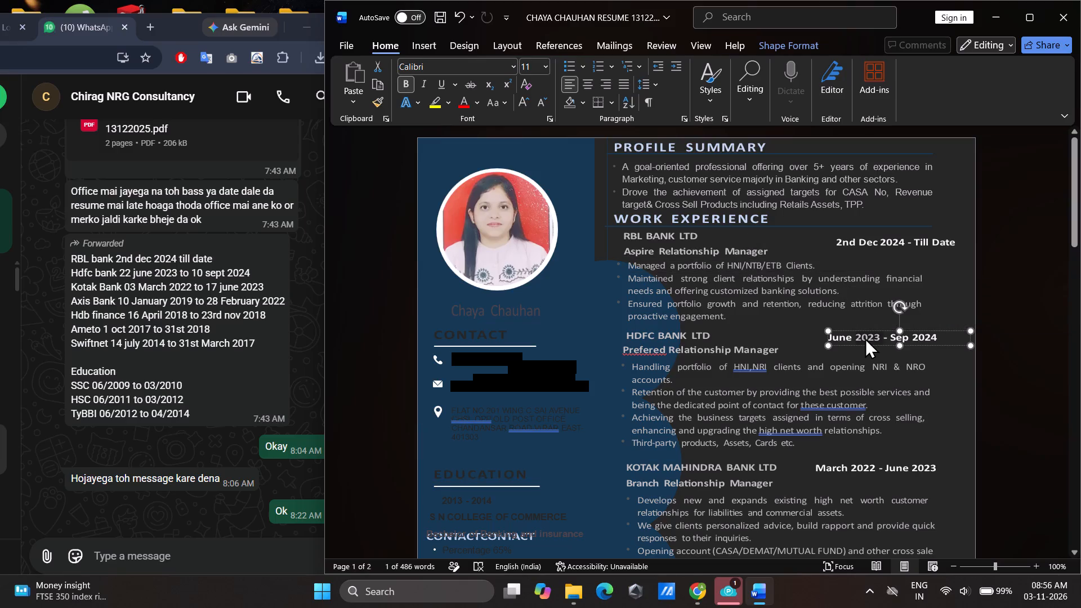
key("Left")
key("Left")
key("Left")
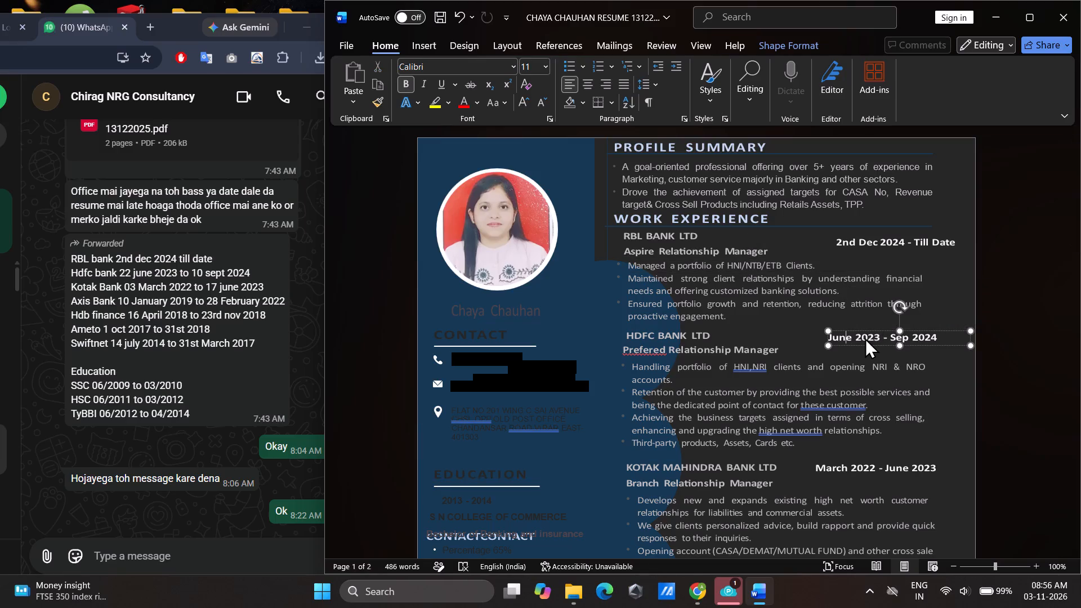
Add the day "22" before "June 2023" in the HDFC Bank employment dates.
key("Left")
key("Left")
key("Left")
type("22")
key("space")
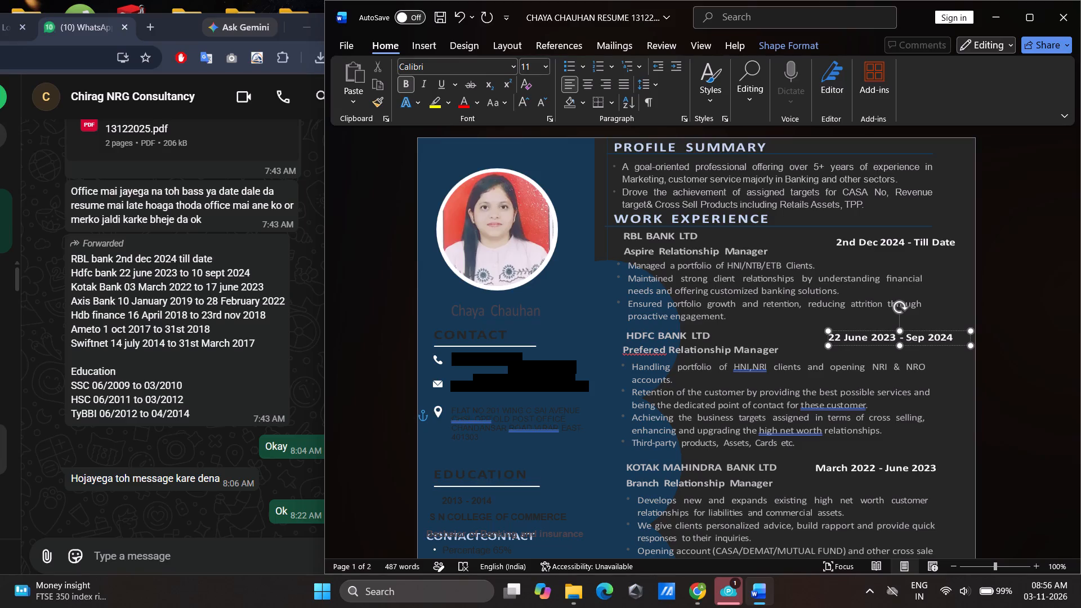
key("period")
key("BackSpace")
Add the day "10" before "Sep" in the HDFC Bank end date.
key("Right")
key("Right")
key("Right")
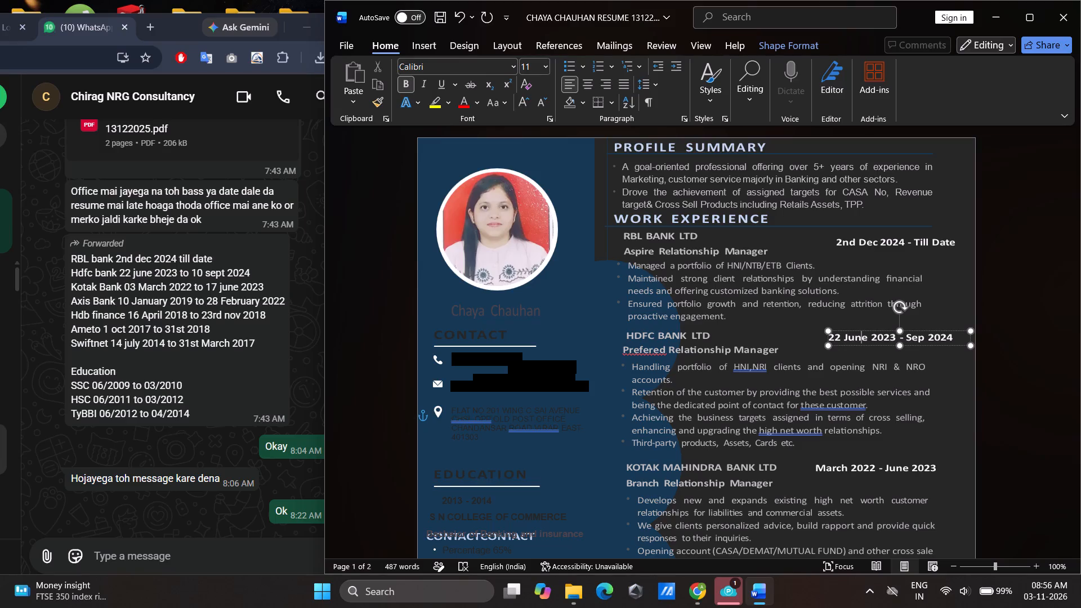
key("ctrl+Right")
key("ctrl+Right")
key("ctrl+Right")
type("10")
key("space")
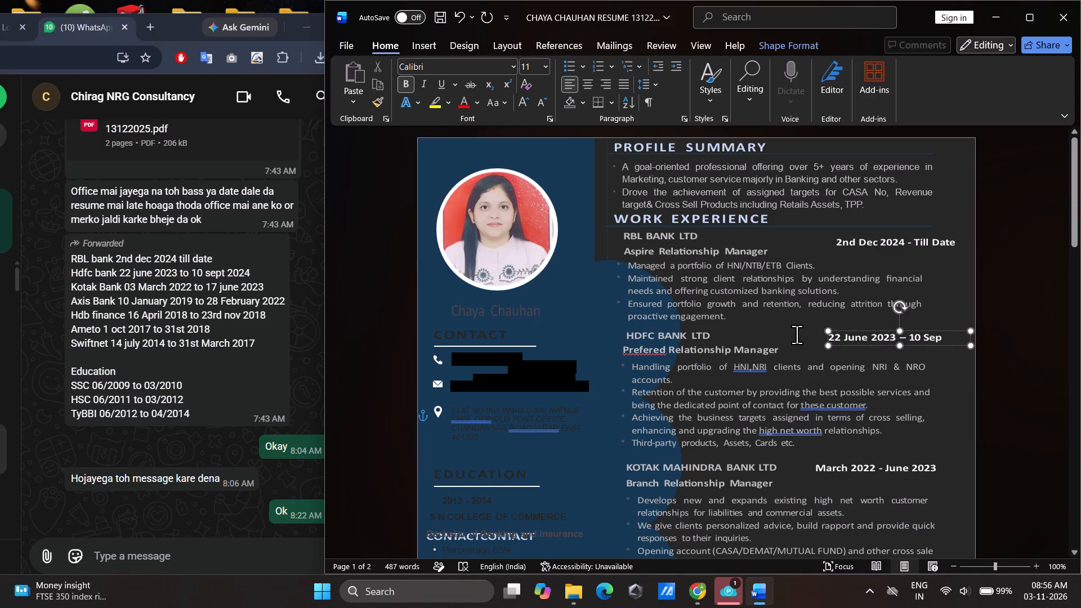
Move the HDFC Bank date text box left, closer to the bank name, keeping it level with the heading.
left_click_drag(826, 337, 802, 336)
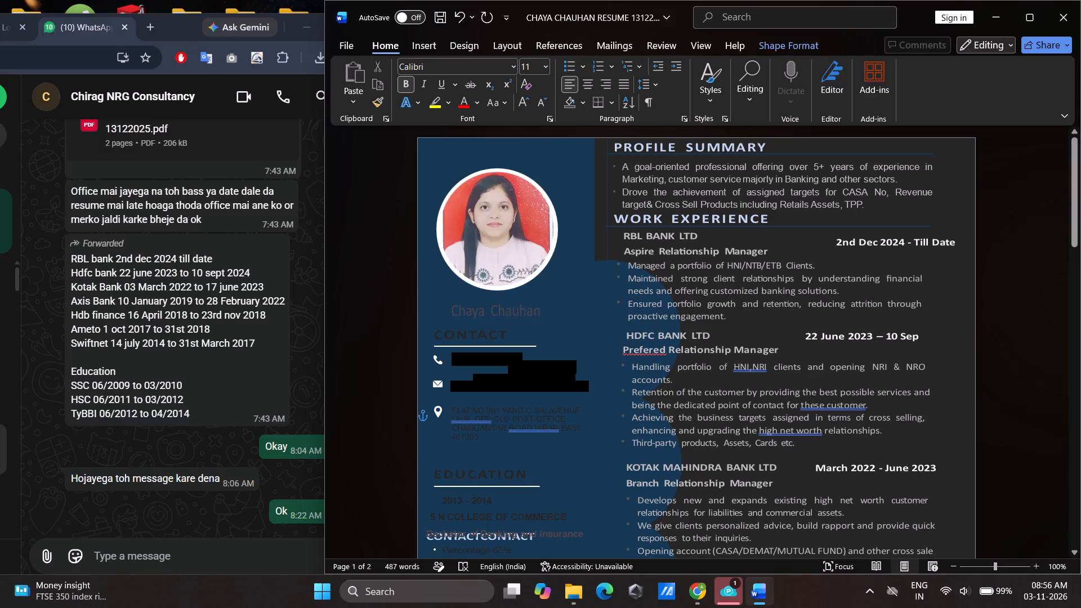
left_click_drag(802, 336, 805, 337)
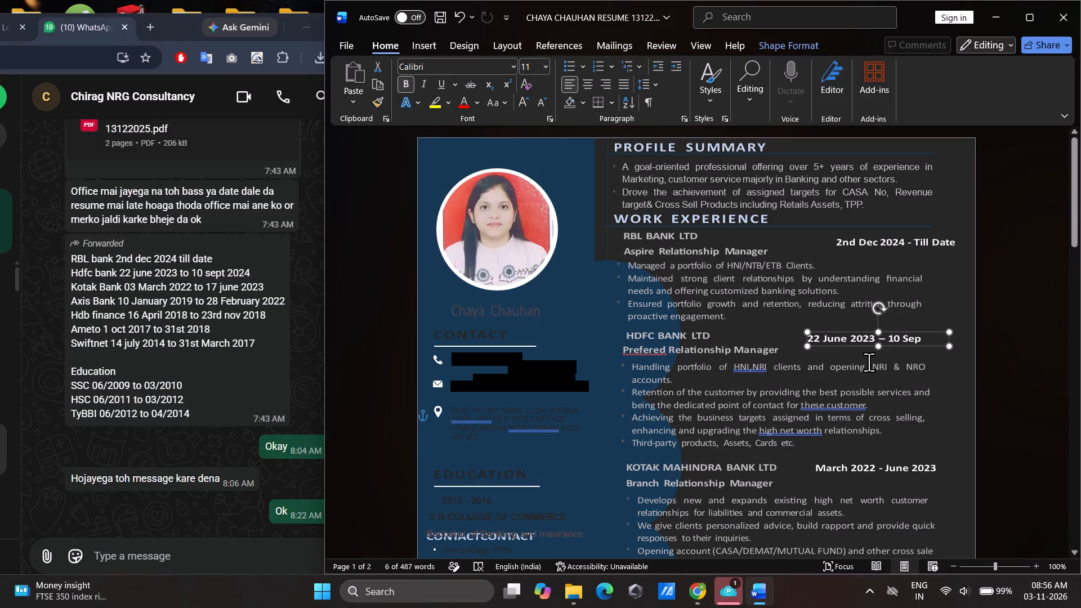
Remove the space between "Sep" and "2024" in the HDFC Bank dates so the range fits on one line.
left_click(927, 338)
key("BackSpace")
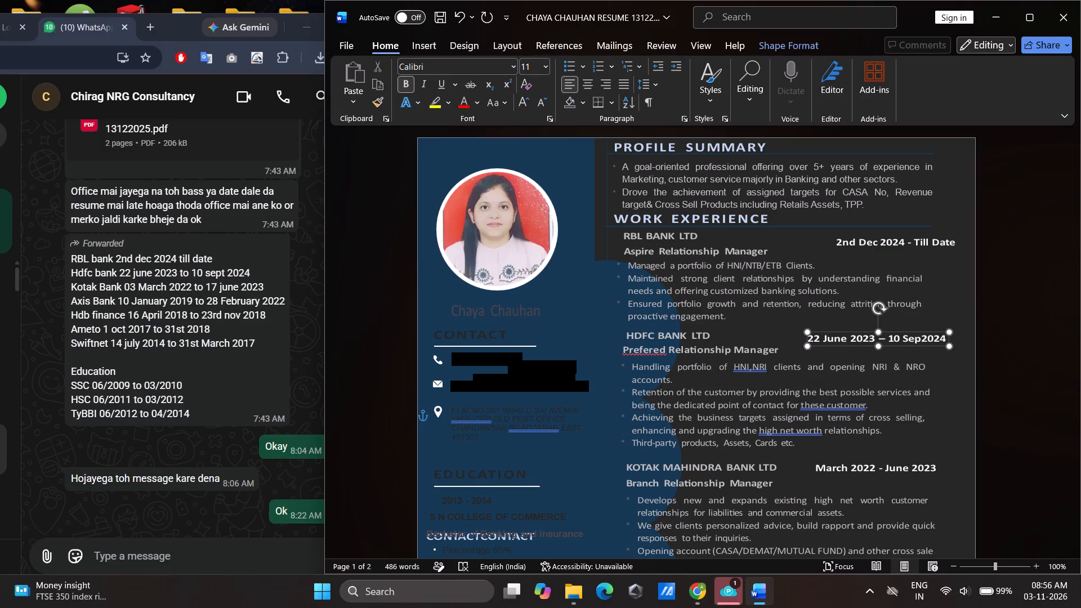
Nudge the HDFC Bank date text box slightly further left towards the bank name.
key("Left")
key("Left")
key("Left")
key("Left")
key("Left")
key("Left")
key("Left")
key("Left")
key("Left")
key("Left")
key("Left")
key("Left")
key("Left")
key("Left")
key("Left")
key("Left")
key("Left")
key("Left")
key("Left")
key("Left")
key("Left")
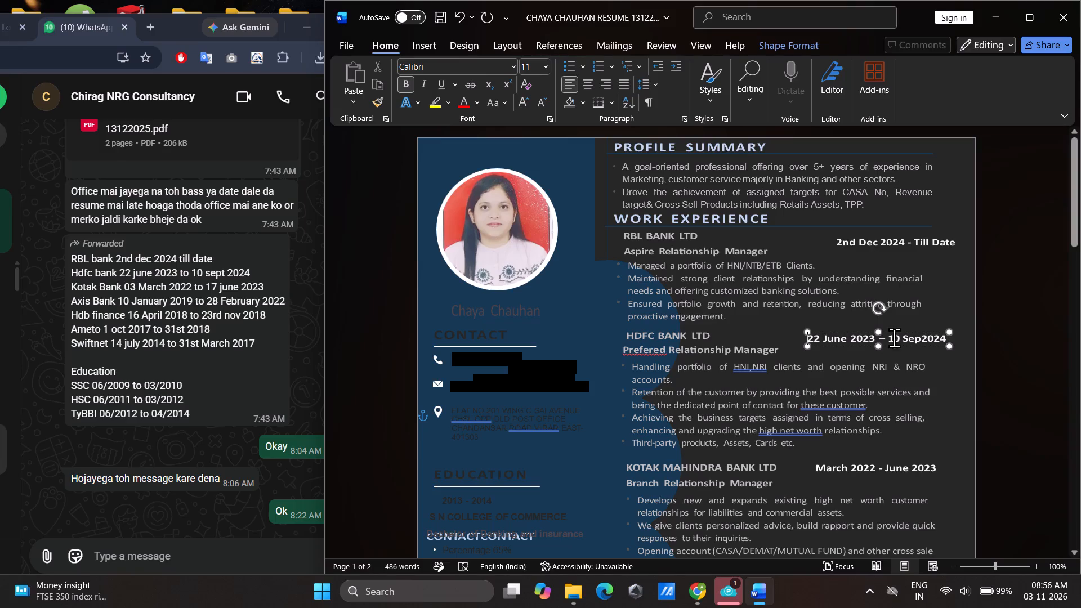
left_click_drag(808, 339, 801, 339)
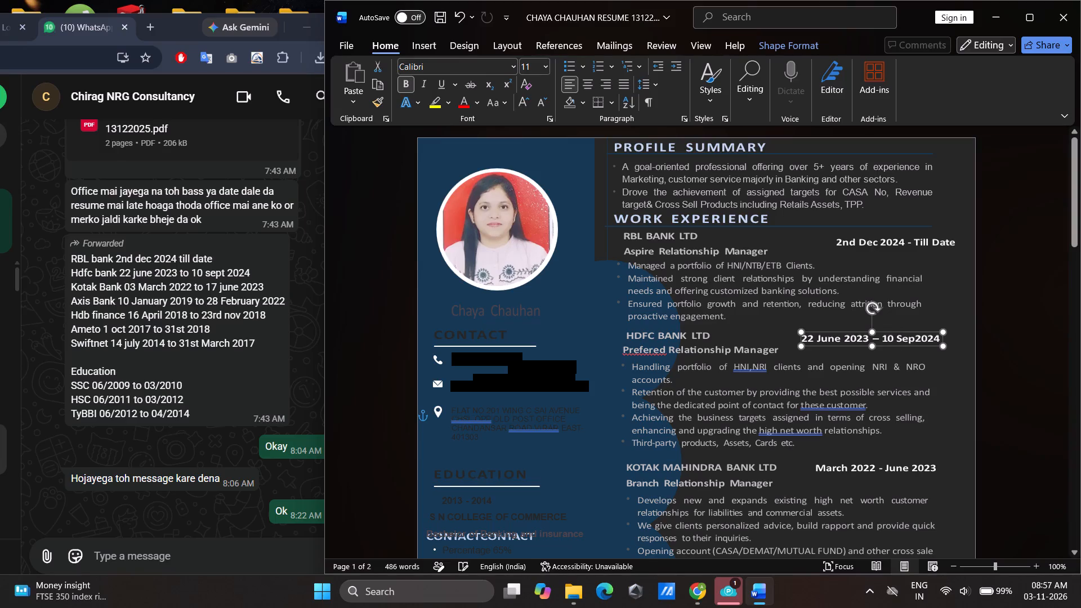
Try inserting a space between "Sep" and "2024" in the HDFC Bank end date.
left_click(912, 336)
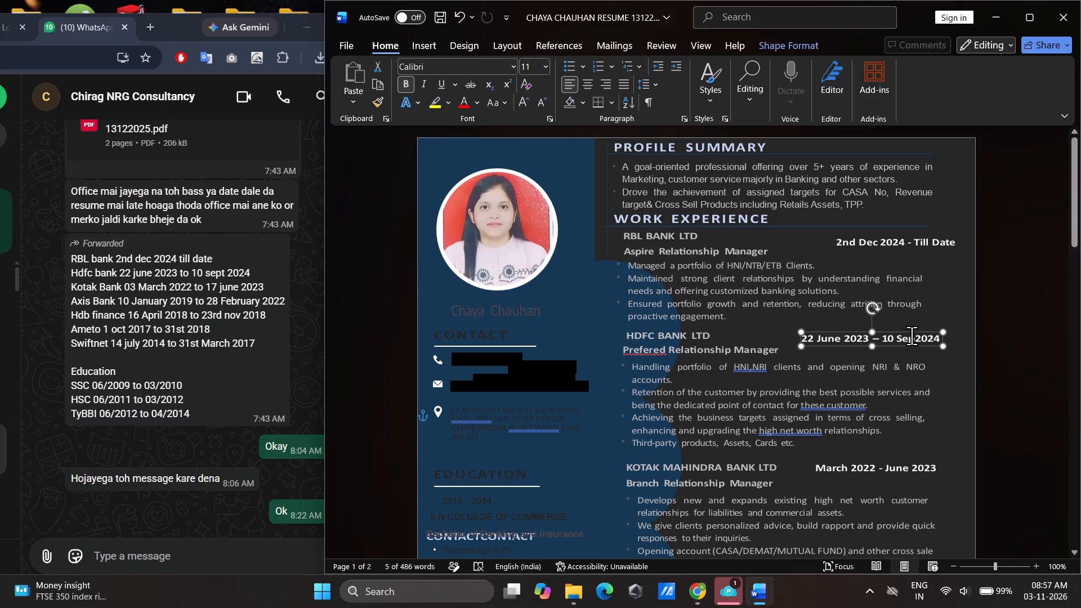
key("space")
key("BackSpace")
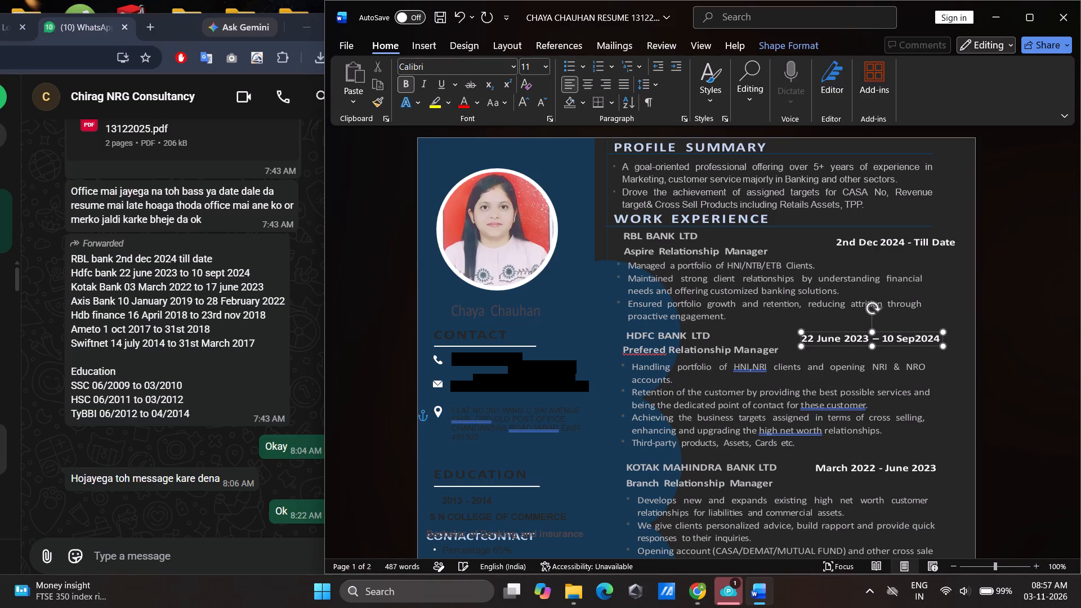
Remove the space between the dash and "10" in the HDFC Bank date range.
left_click(883, 339)
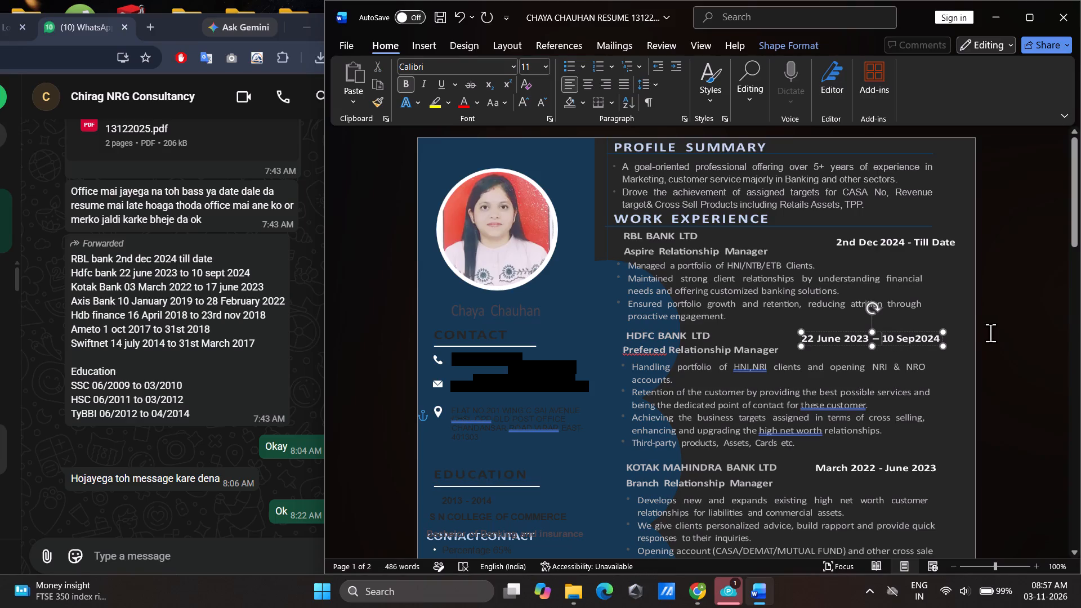
key("BackSpace")
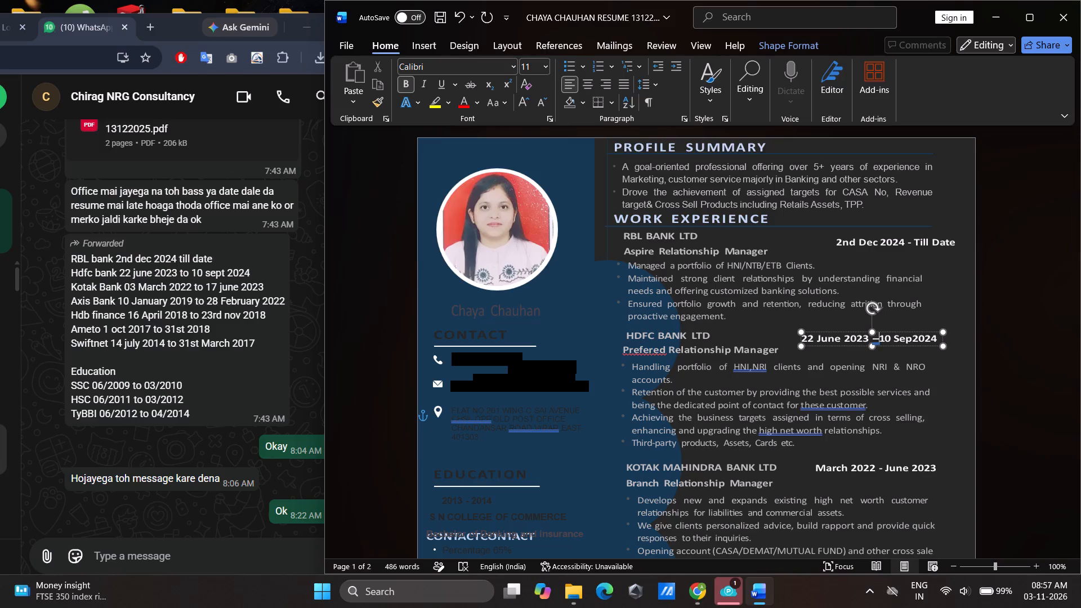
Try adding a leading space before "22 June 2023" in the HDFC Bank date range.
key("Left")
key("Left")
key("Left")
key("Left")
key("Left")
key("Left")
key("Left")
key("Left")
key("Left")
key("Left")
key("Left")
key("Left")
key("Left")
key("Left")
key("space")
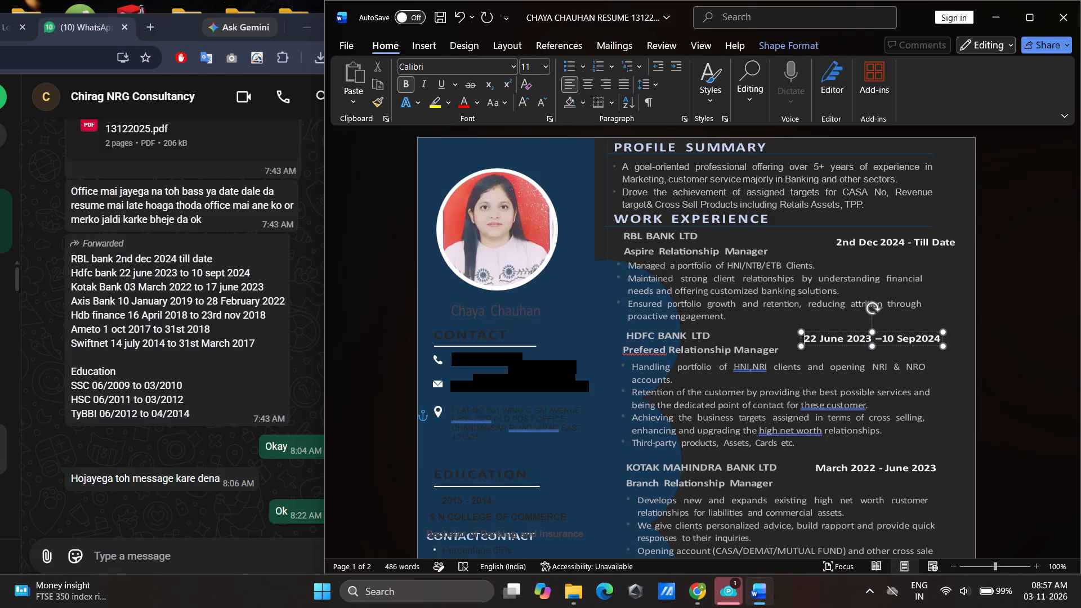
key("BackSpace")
Insert a space between the dash and "10" in the HDFC Bank date range.
key("Right")
key("Right")
key("Right")
key("Right")
key("Right")
key("Right")
key("Right")
key("Right")
key("Right")
key("Right")
key("Right")
key("Right")
key("Right")
key("Right")
key("Right")
key("Right")
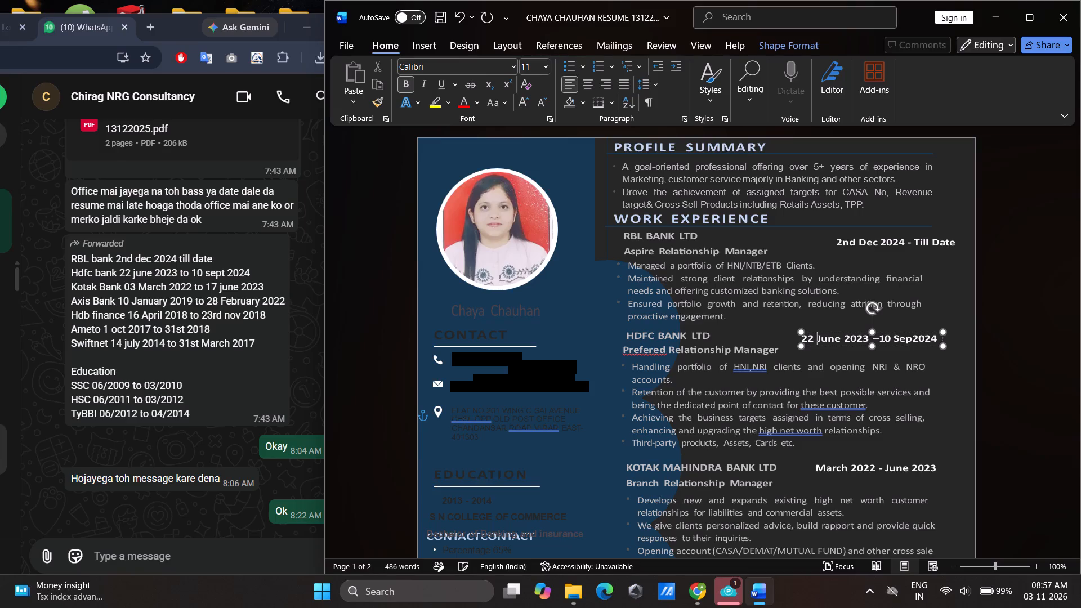
key("Left")
key("Left")
key("space")
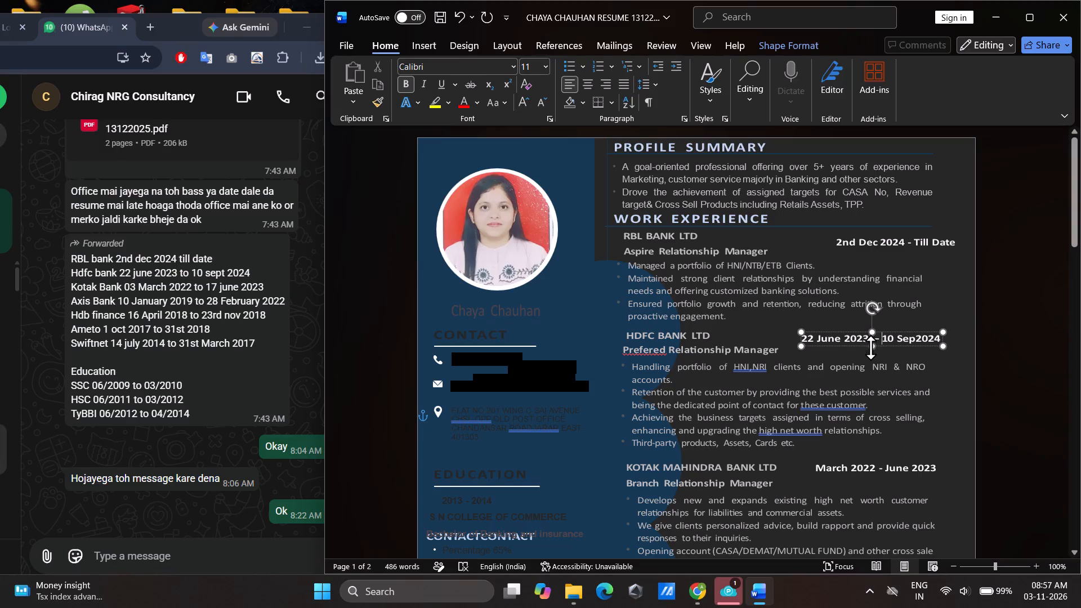
Add the day "03" before "March 2022" in the Kotak Mahindra Bank start date.
scroll(870, 387, "down", 1)
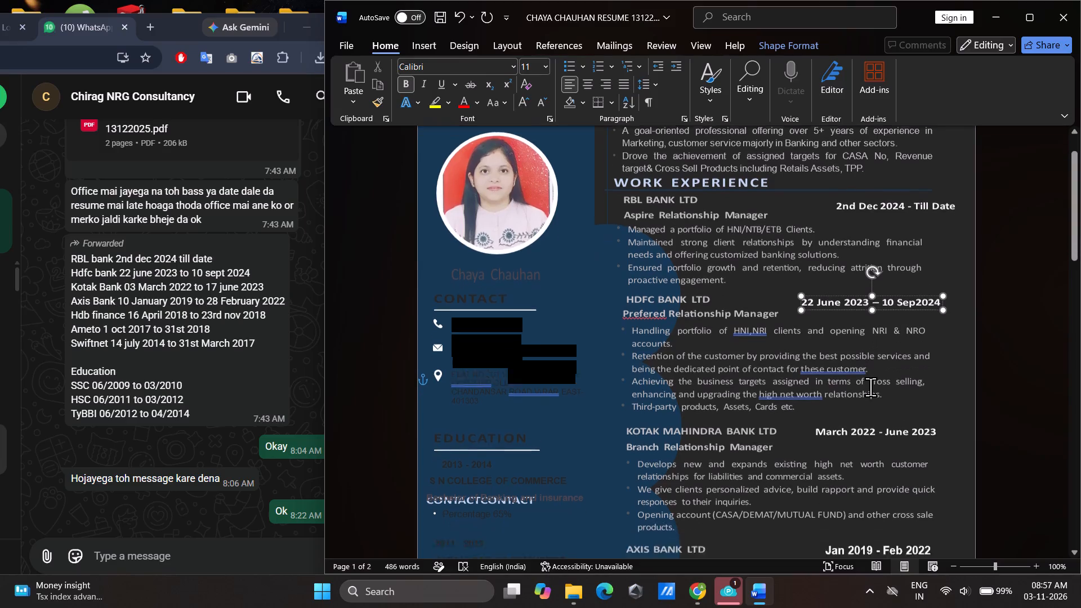
scroll(870, 387, "down", 1)
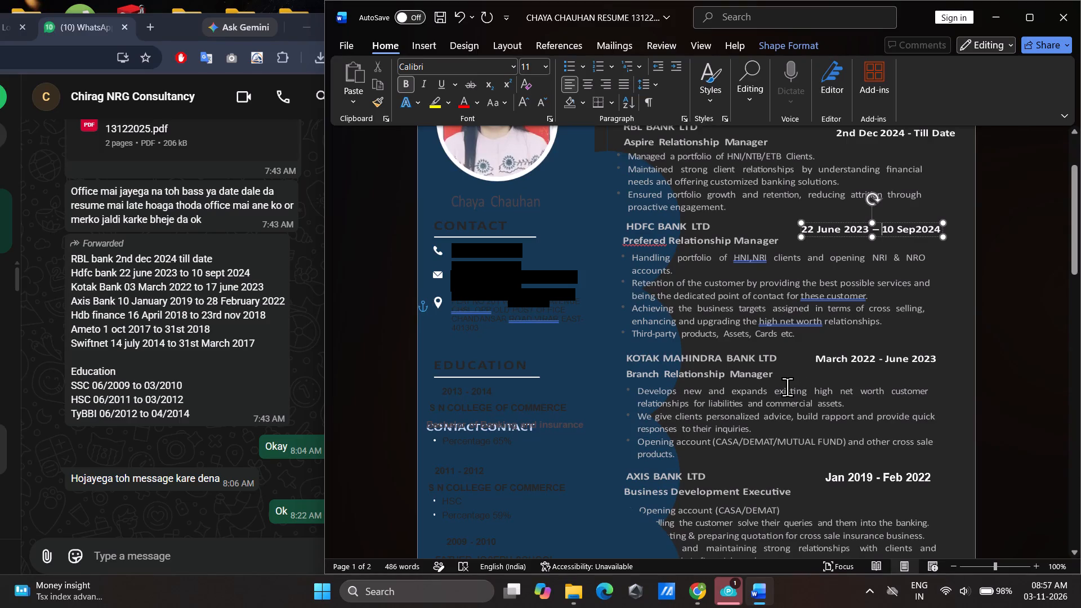
left_click(833, 357)
double_click(833, 357)
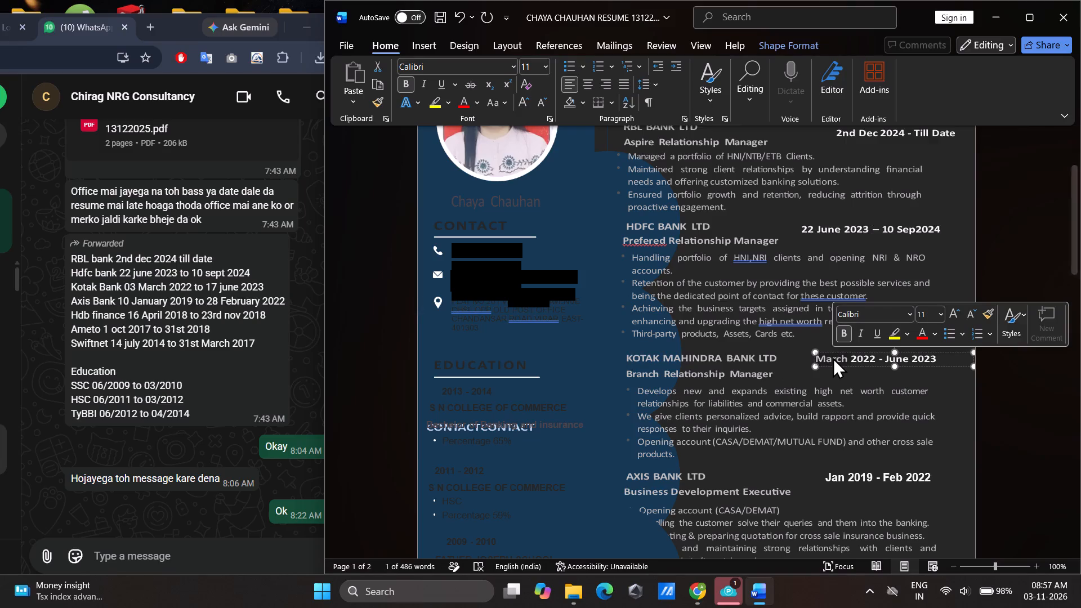
left_click(833, 357)
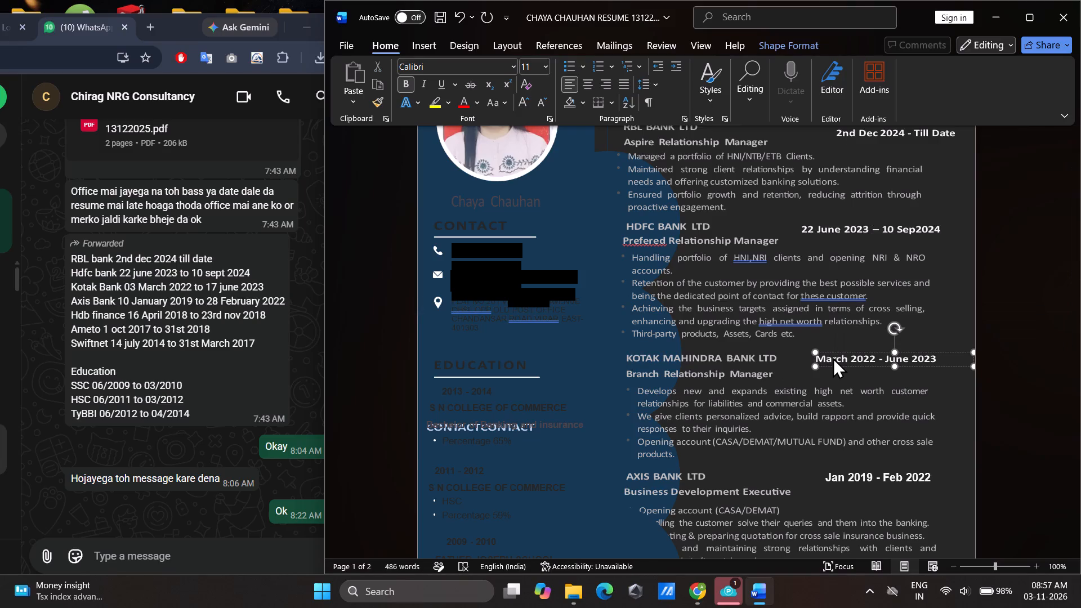
key("Left")
key("Left")
type("03")
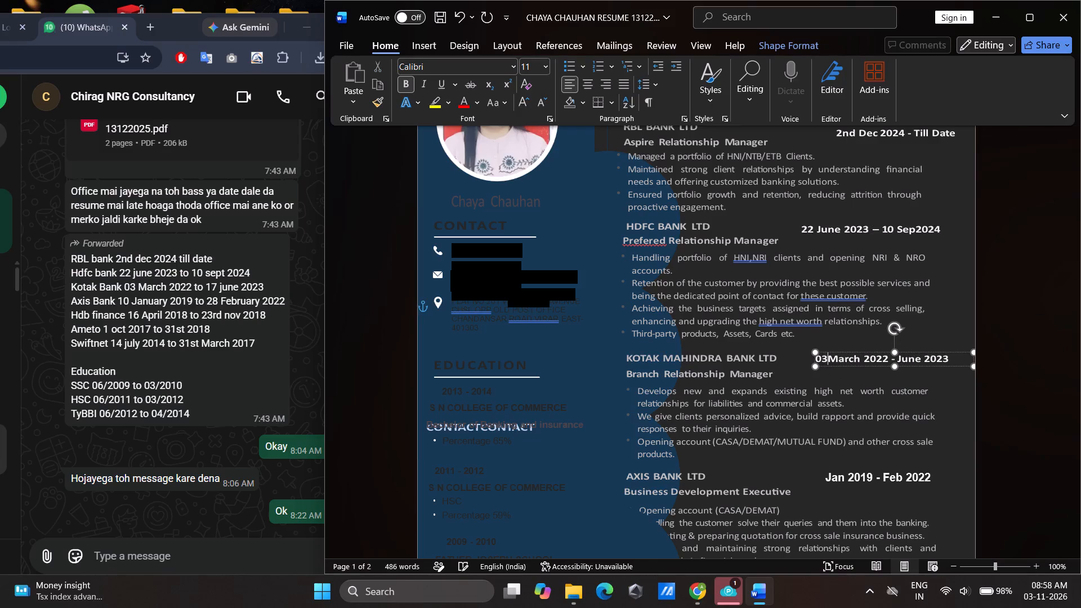
key("space")
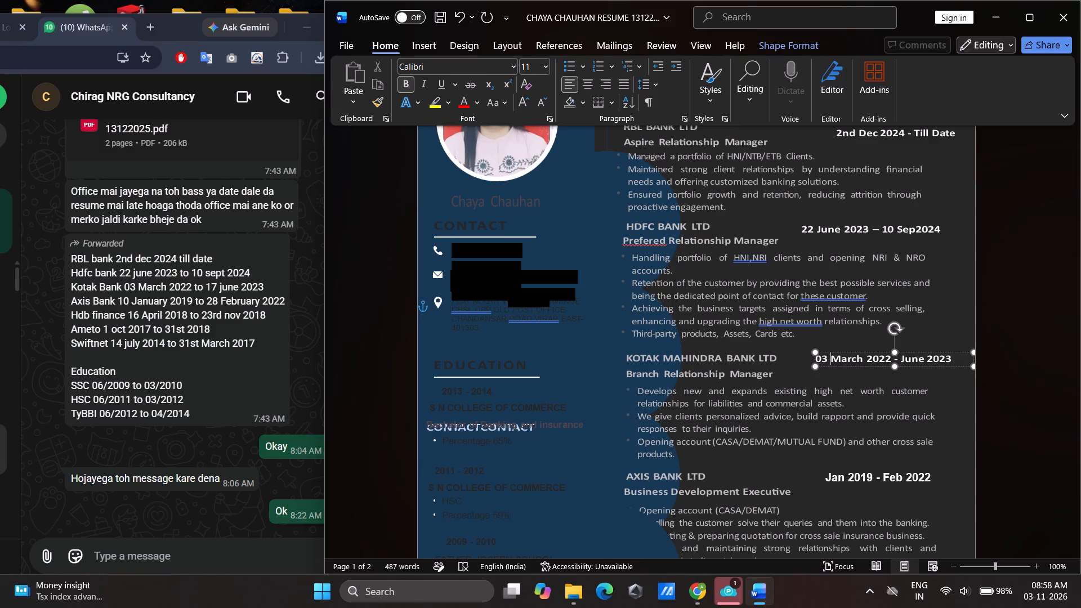
Add the day "17" before "June 2023" in the Kotak Mahindra Bank end date.
key("ctrl+period")
key("ctrl+period")
key("ctrl+period")
key("ctrl+Right")
key("ctrl+Right")
key("ctrl+Right")
key("ctrl+Right")
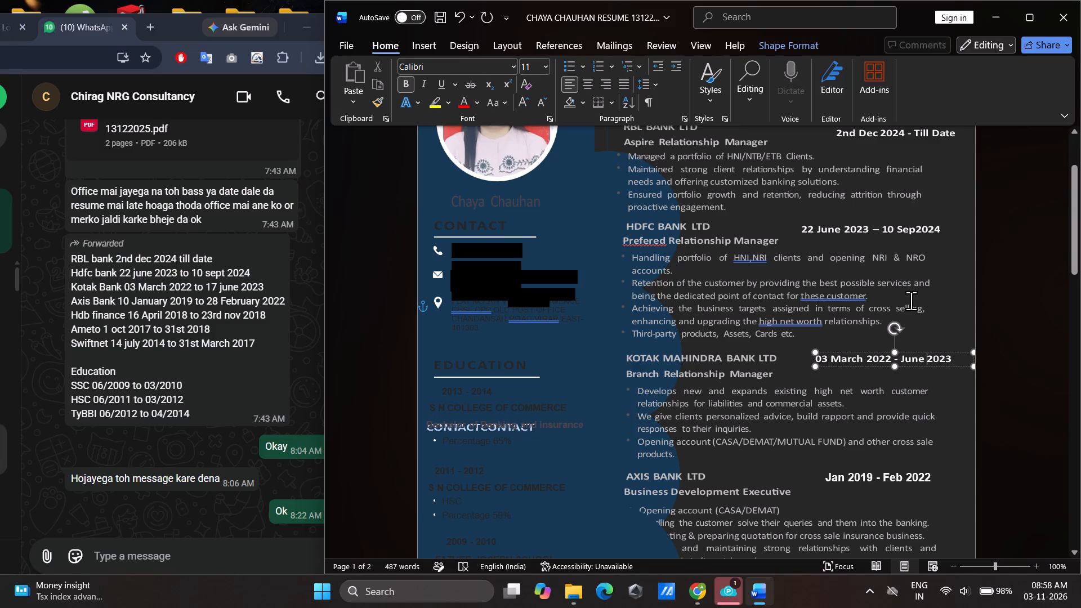
key("ctrl+Left")
type("17")
key("space")
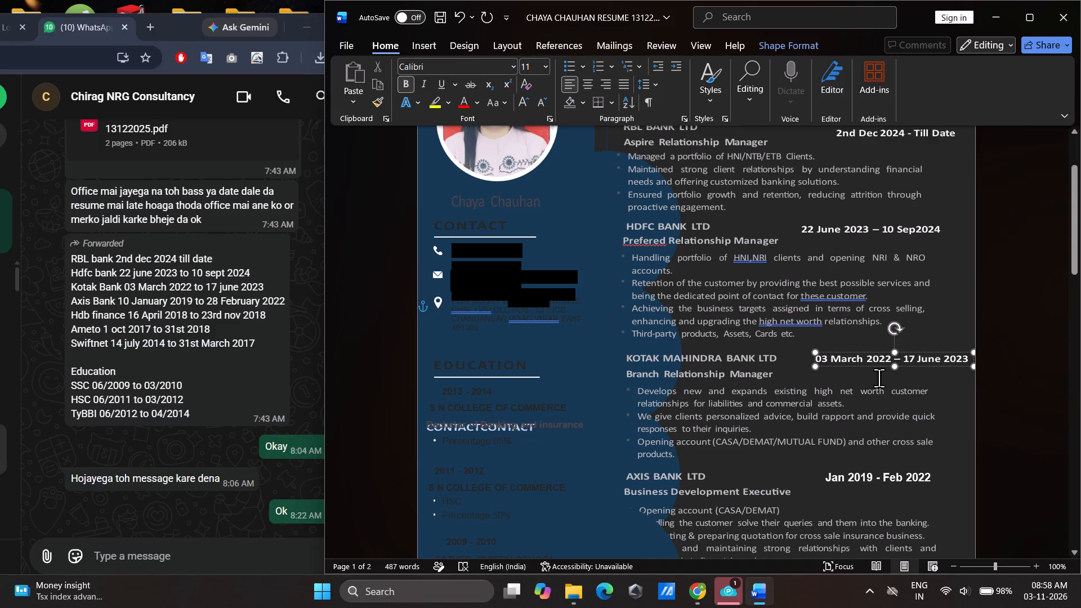
Add the day "10" before "Jan 2019" in the Axis Bank start date.
scroll(872, 392, "down", 1)
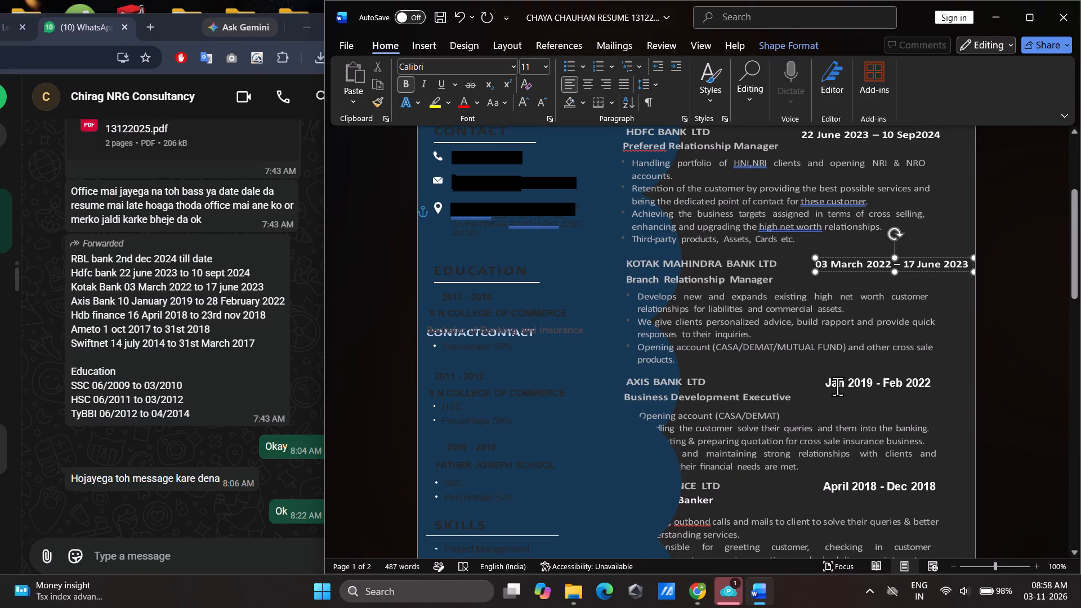
double_click(837, 386)
left_click(833, 384)
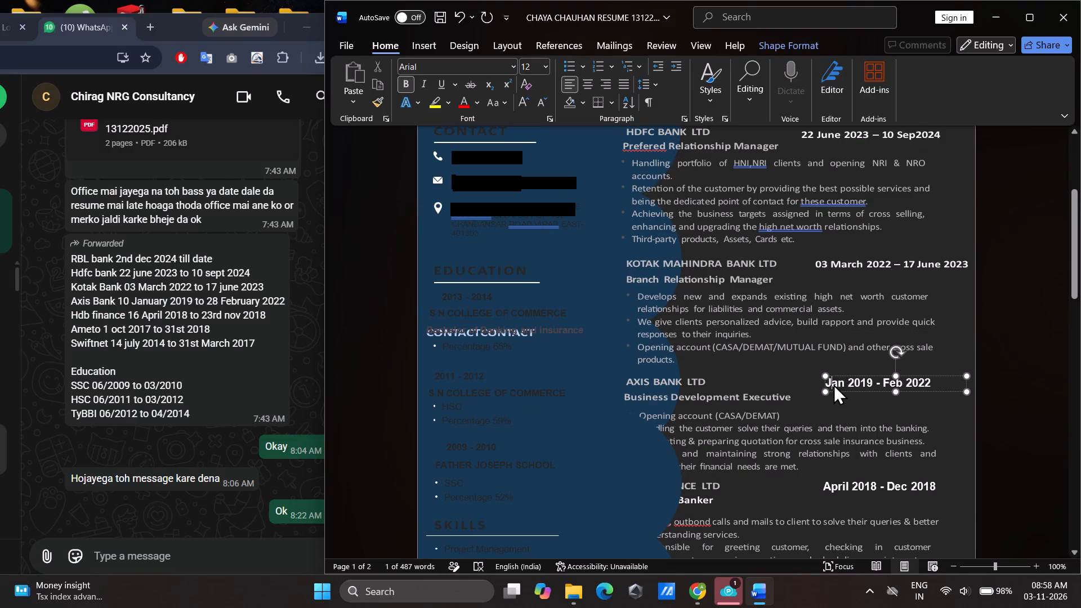
key("Left")
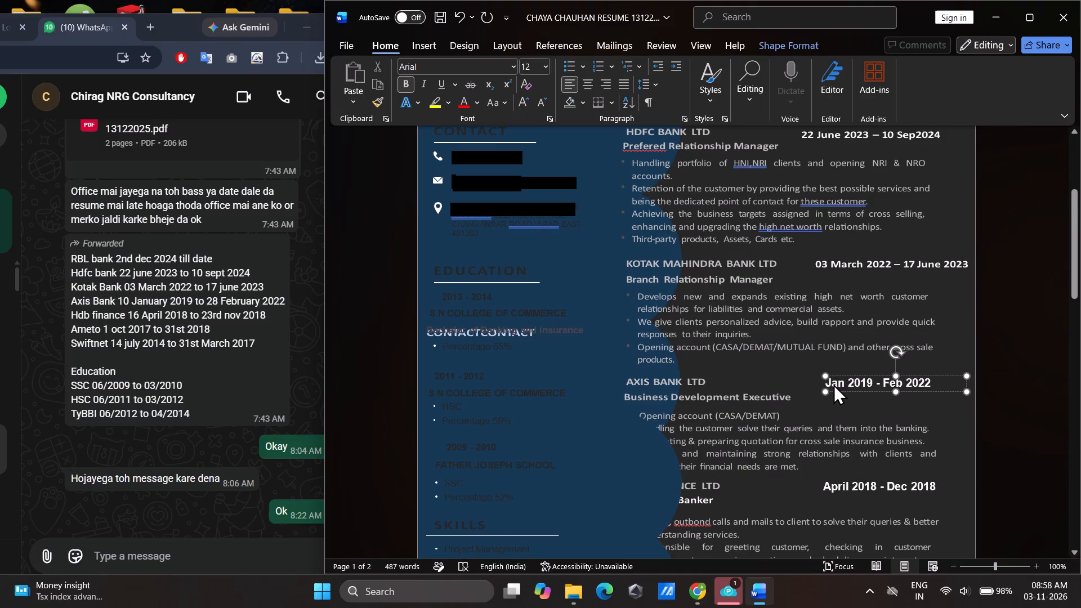
type("11")
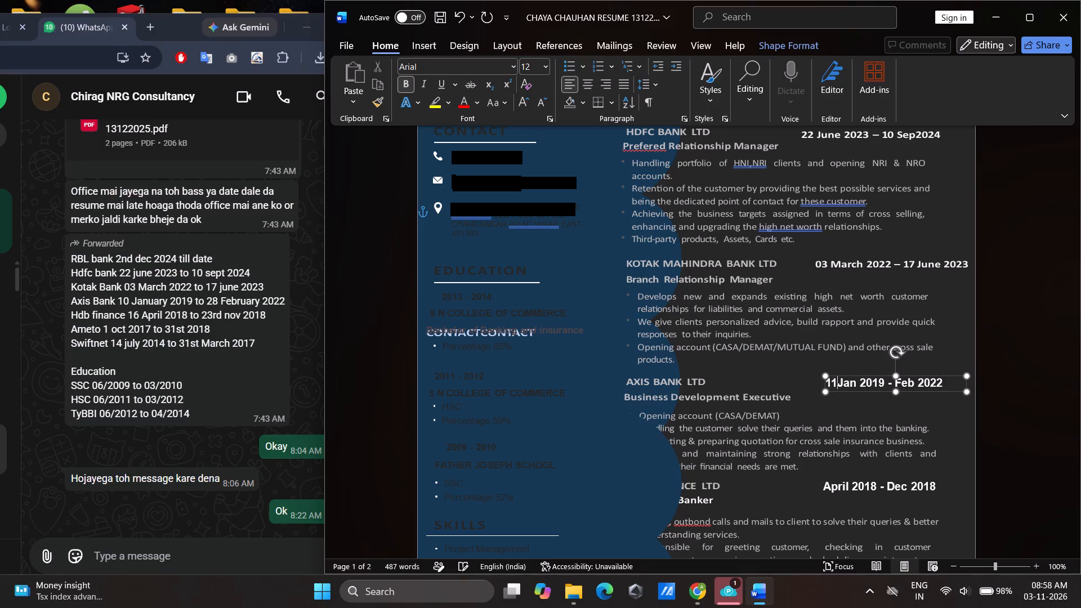
key("BackSpace")
type("0")
key("space")
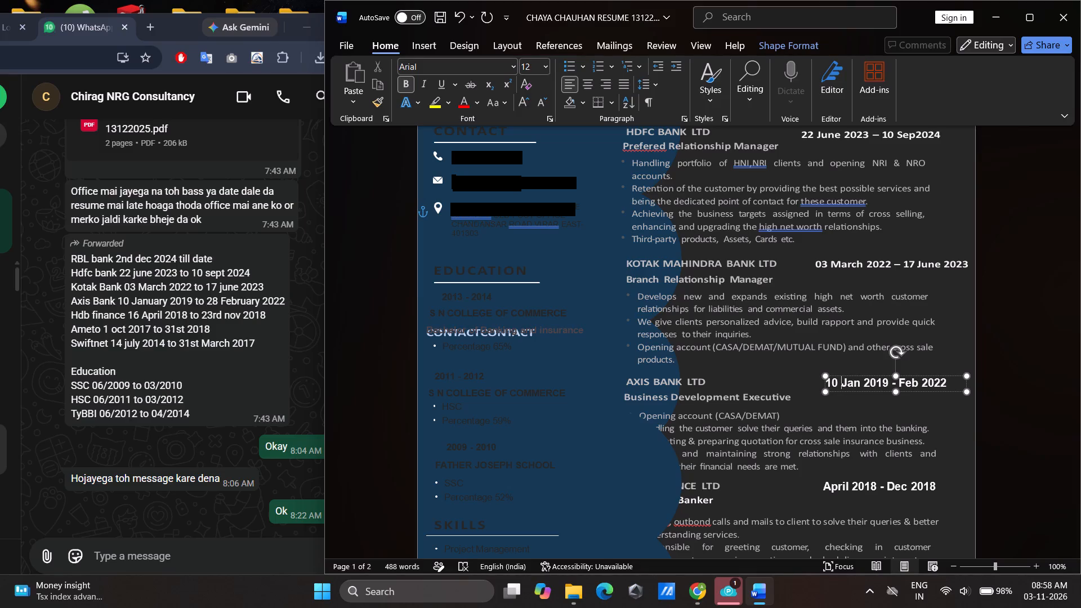
Add the day "28" before "Feb 2022" in the Axis Bank end date, with a space after the dash.
key("ctrl+Right")
key("ctrl+Right")
key("ctrl+Right")
key("Left")
type("28")
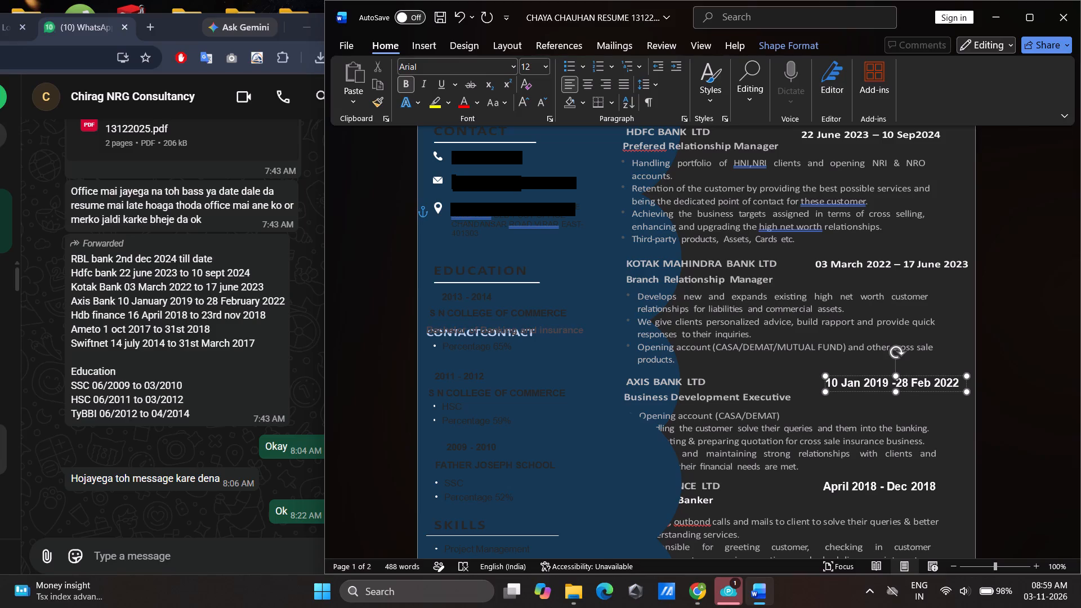
key("Left")
key("Left")
key("space")
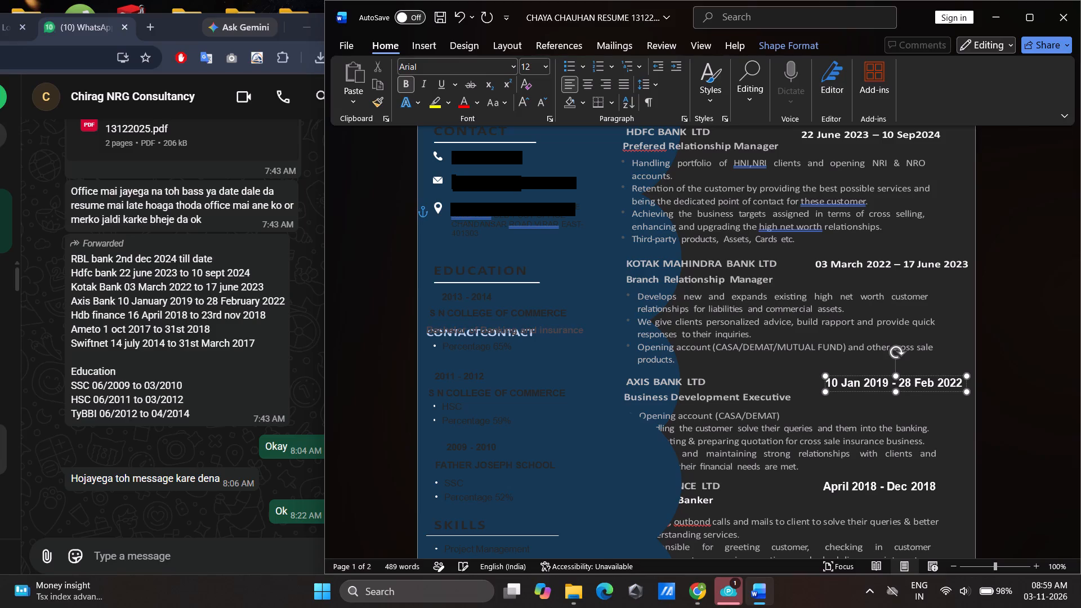
Add the day "16" before "April 2018" in the HDB finance start date, below the Axis Bank entry.
scroll(833, 384, "down", 1)
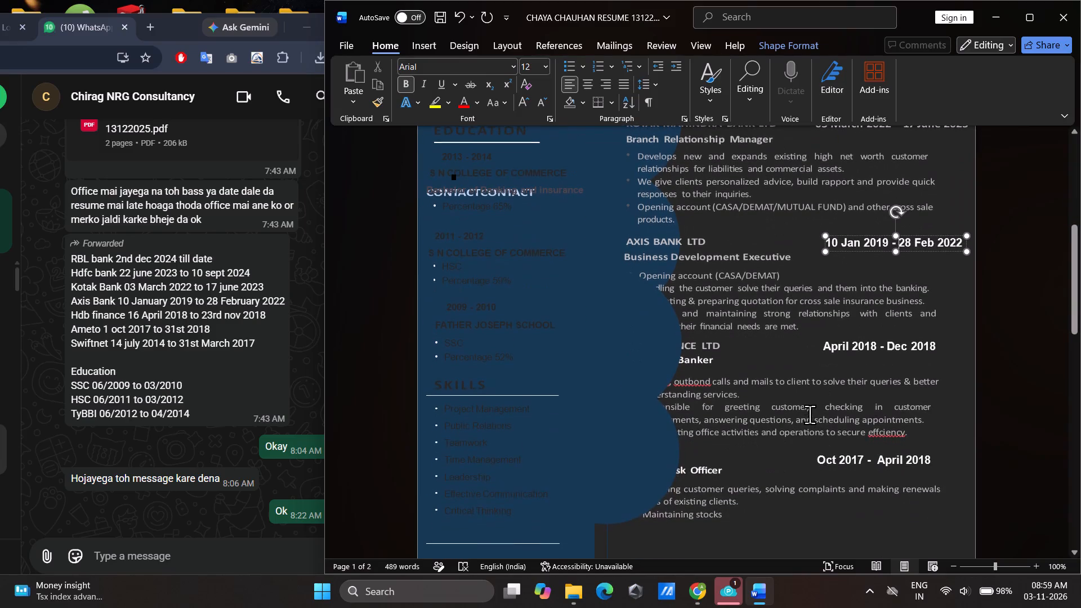
double_click(836, 347)
left_click(836, 347)
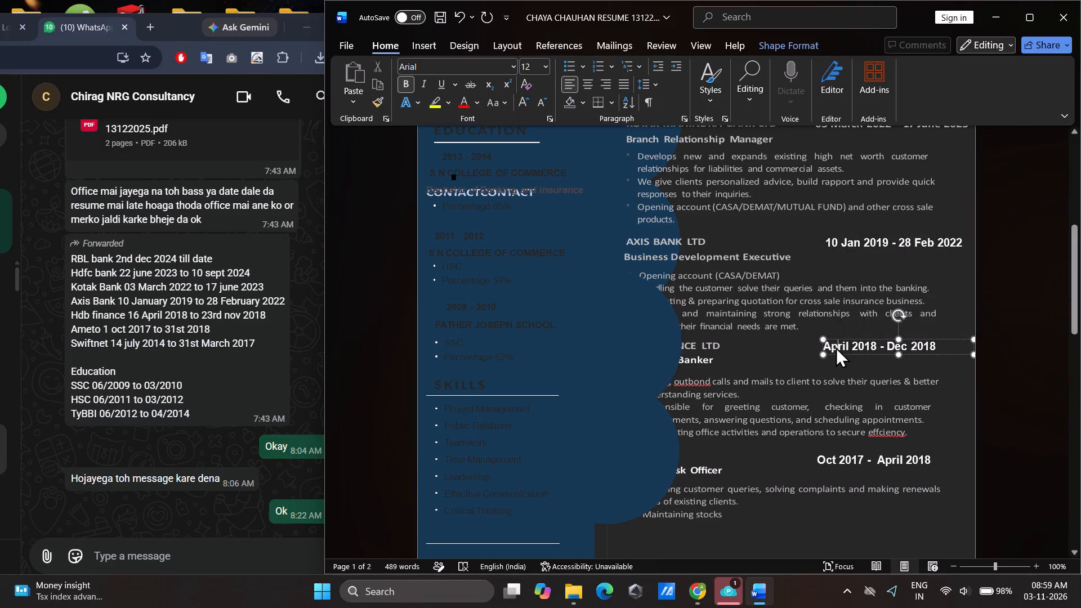
key("Left")
key("Left")
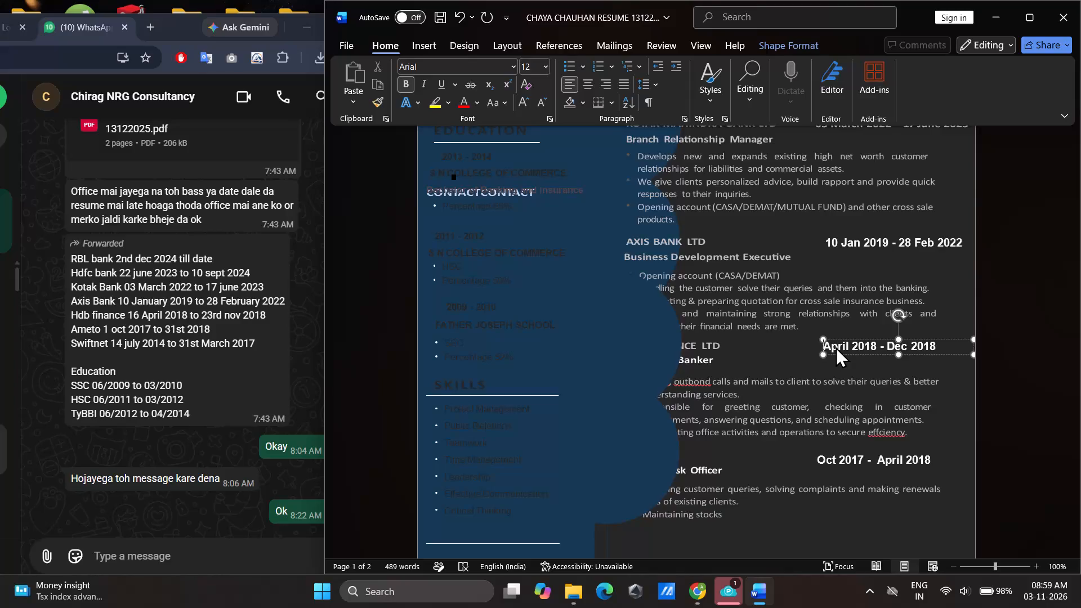
type("16")
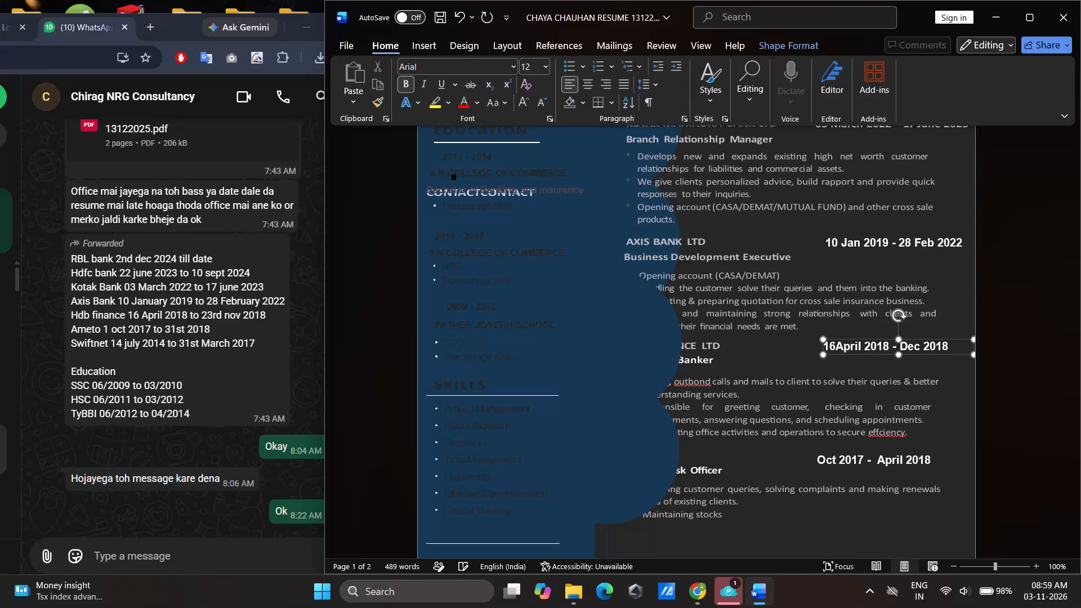
key("space")
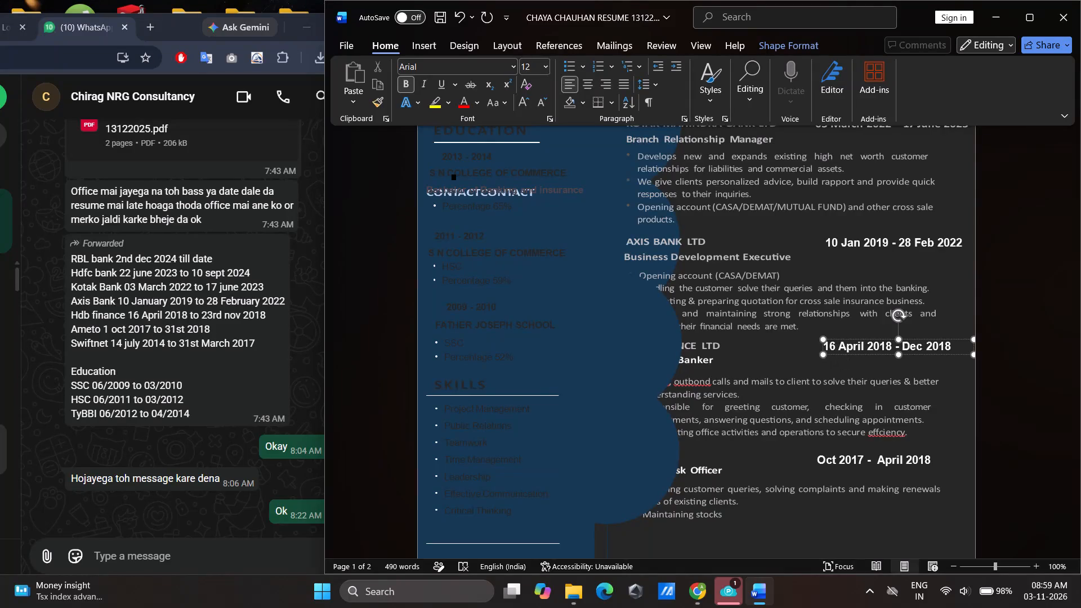
Change the month of the HDB finance end date to "Nov".
key("ctrl+Right")
key("ctrl+Right")
key("Right")
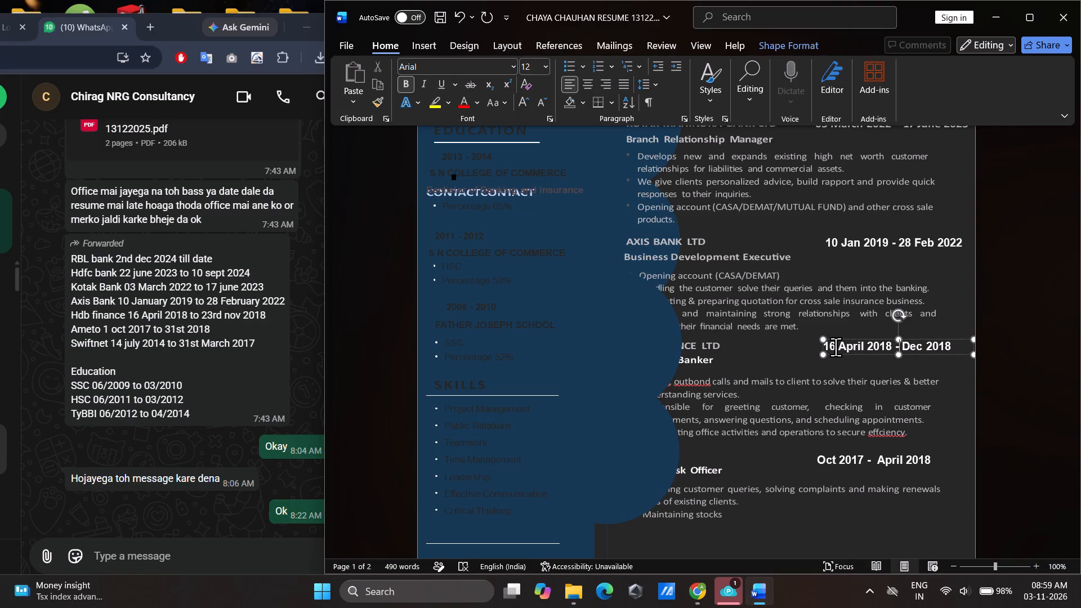
key("Right")
key("Right")
key("Right")
key("Right")
key("BackSpace")
key("BackSpace")
key("BackSpace")
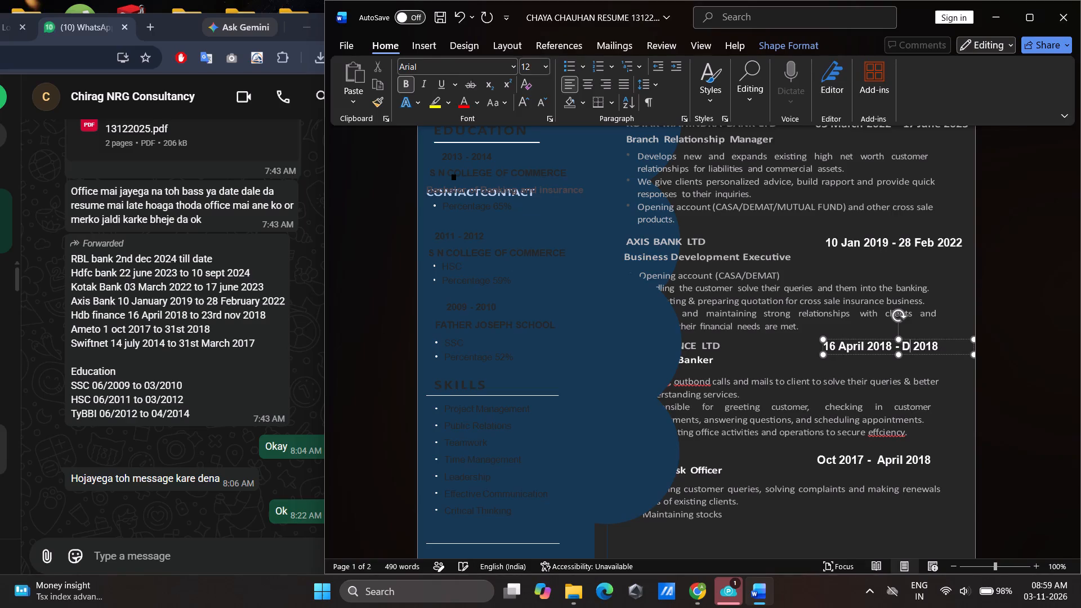
type("No")
key("v")
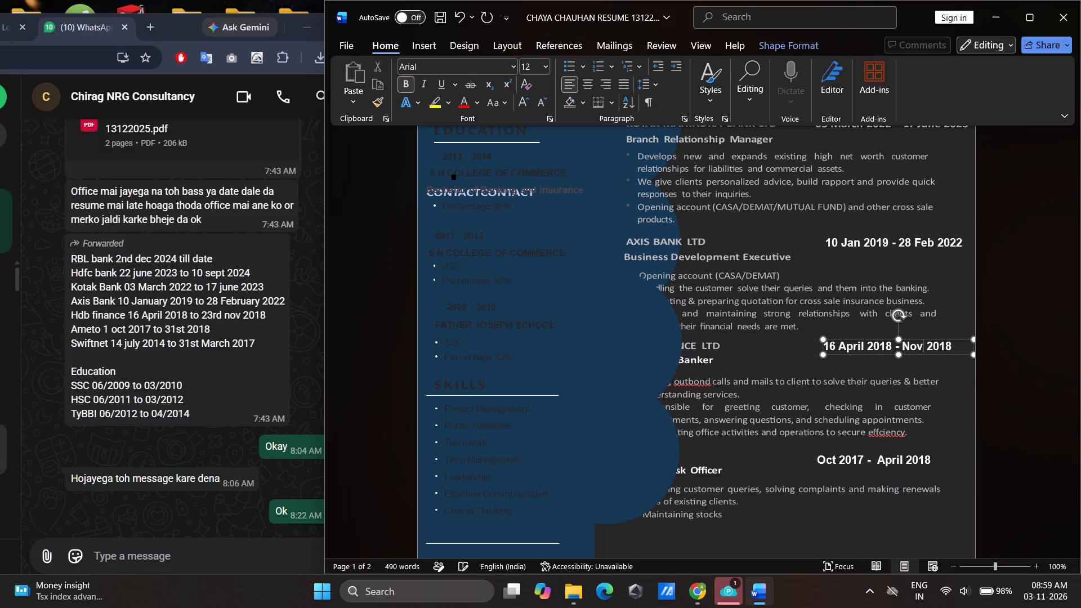
Add the day "23" before "Nov 2018" in the HDB finance end date, with a space after the dash.
key("Left")
key("Left")
key("Left")
key("Left")
type("33")
key("BackSpace")
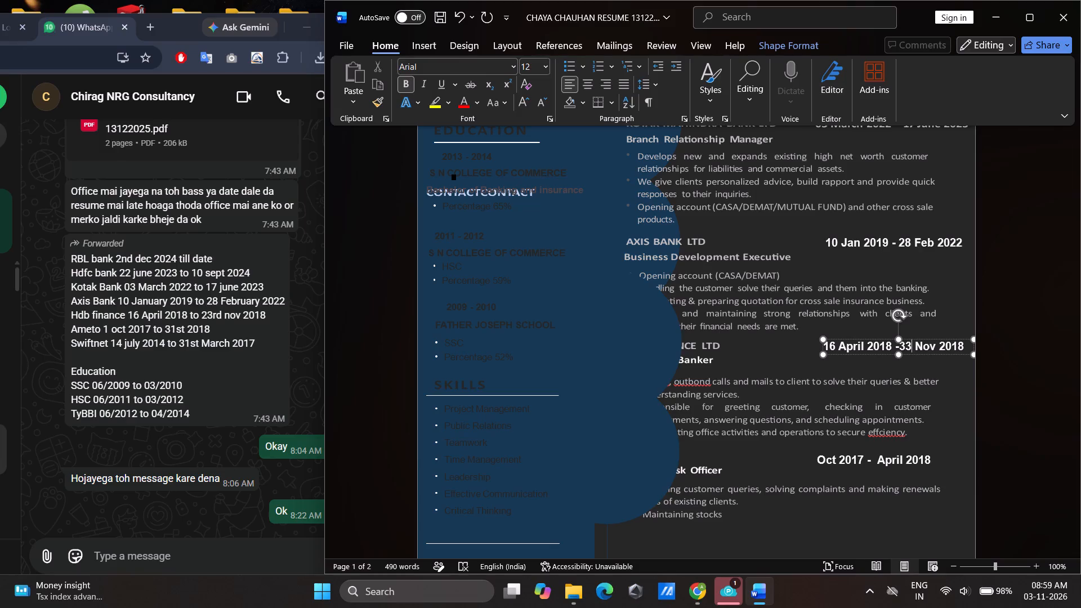
key("BackSpace")
type("23")
key("Left")
key("Left")
key("space")
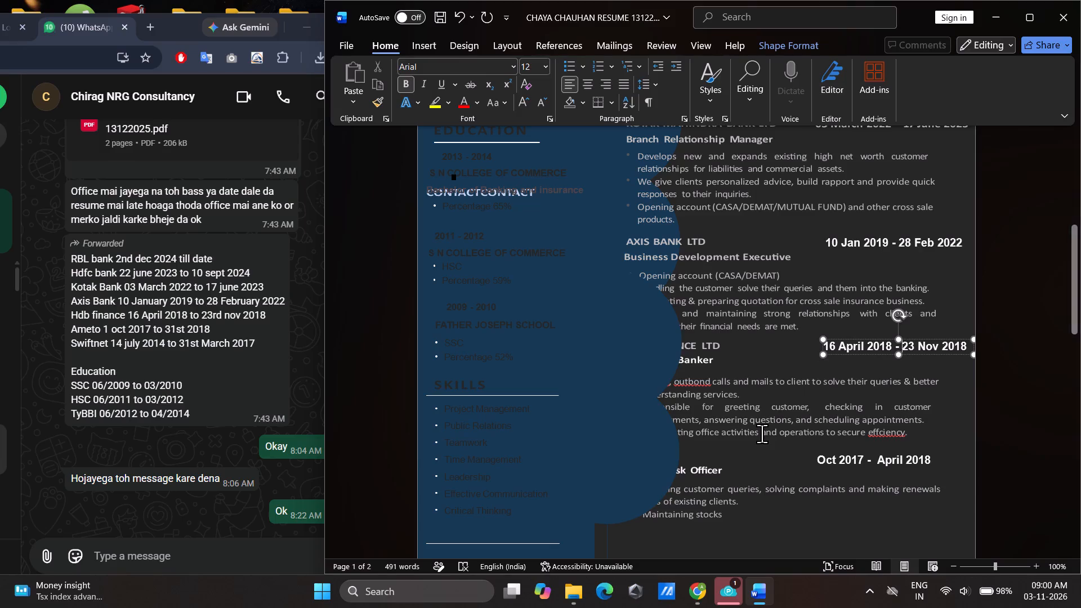
Add the day "01" before "Oct 2017" in the start date of the entry below HDB finance.
double_click(858, 459)
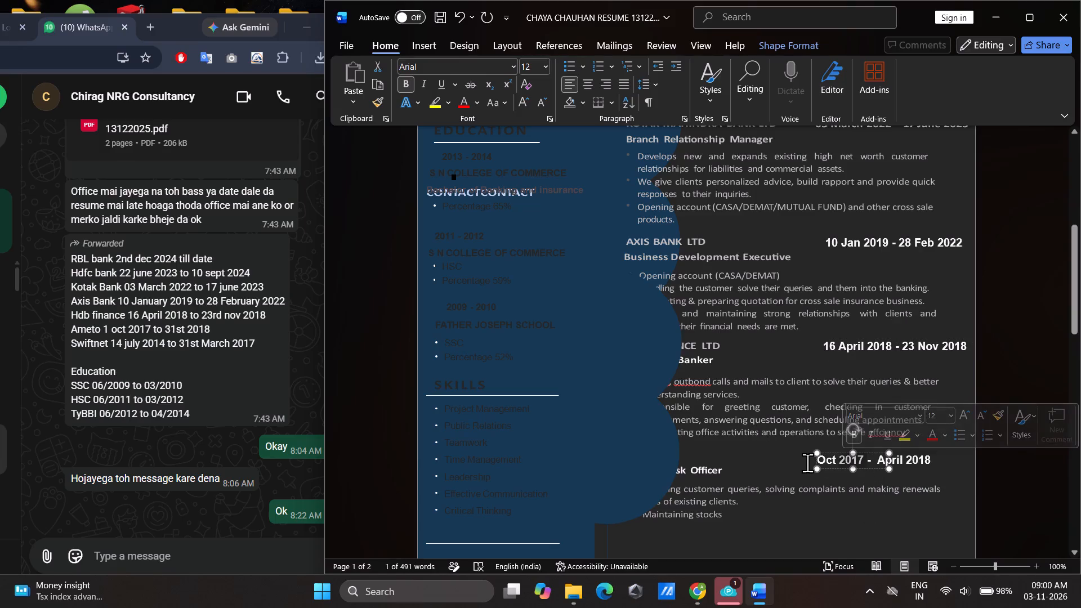
left_click(821, 457)
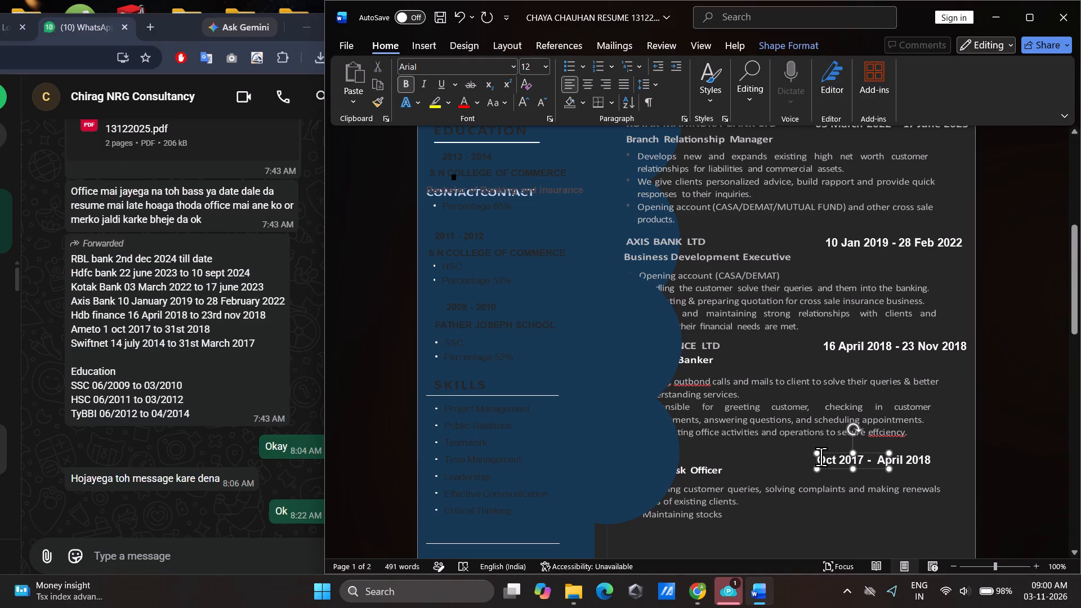
type("01")
key("space")
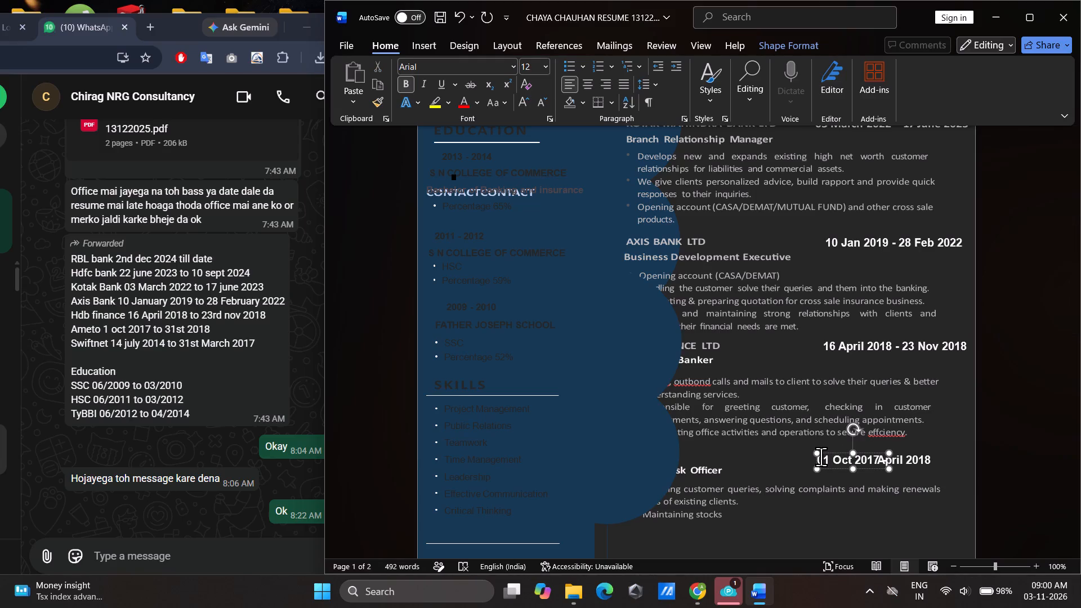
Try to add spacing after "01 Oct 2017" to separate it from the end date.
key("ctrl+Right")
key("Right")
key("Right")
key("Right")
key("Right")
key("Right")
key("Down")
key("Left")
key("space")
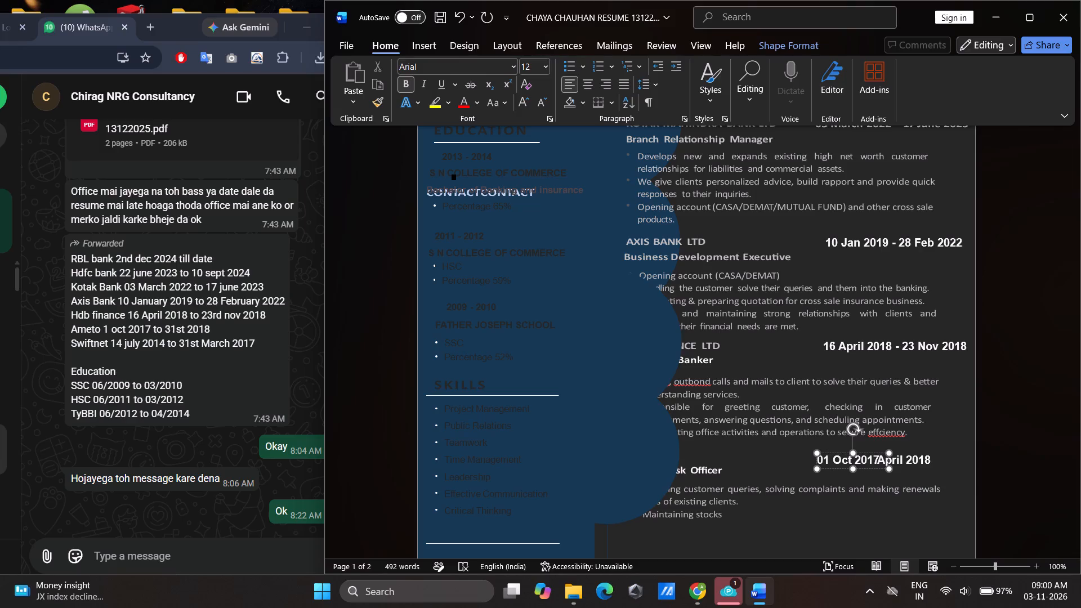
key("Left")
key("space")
Add the day "31" and a space before "April" in the end date of the entry starting 01 Oct 2017.
scroll(821, 457, "down", 1)
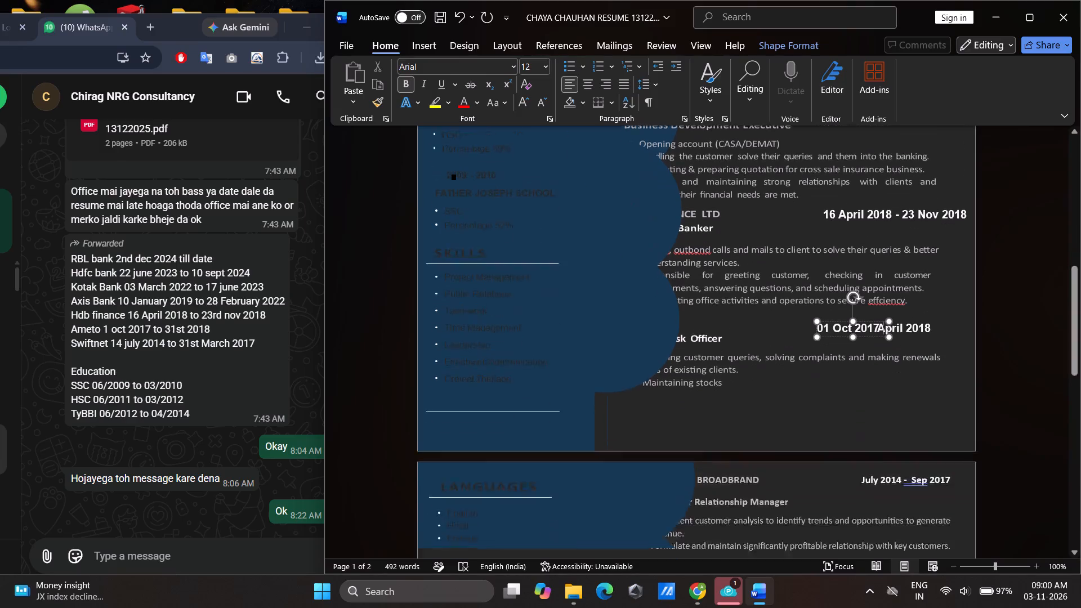
scroll(821, 457, "down", 1)
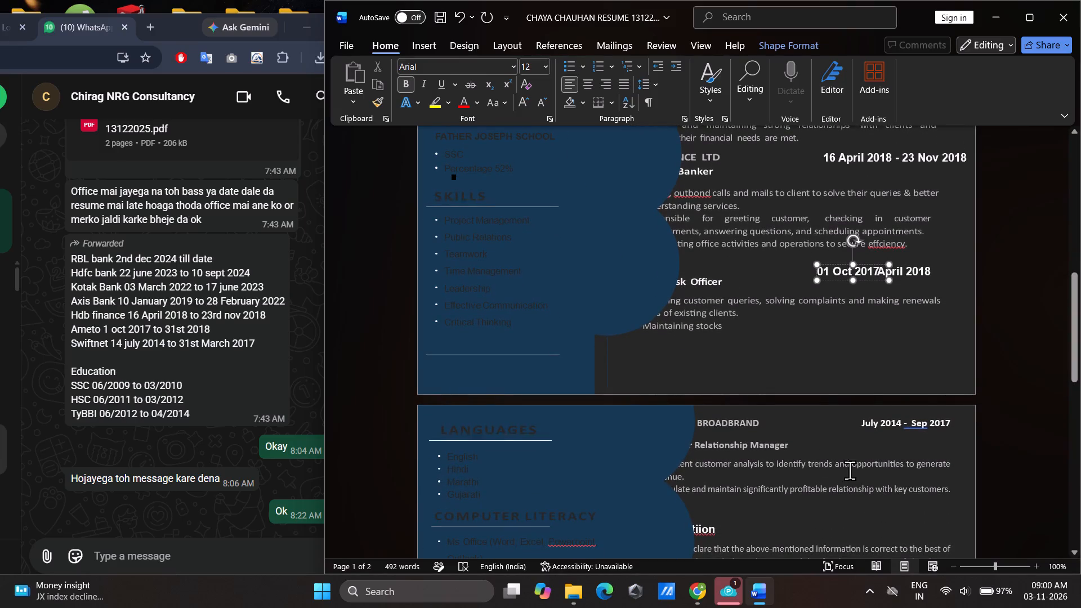
left_click(922, 288)
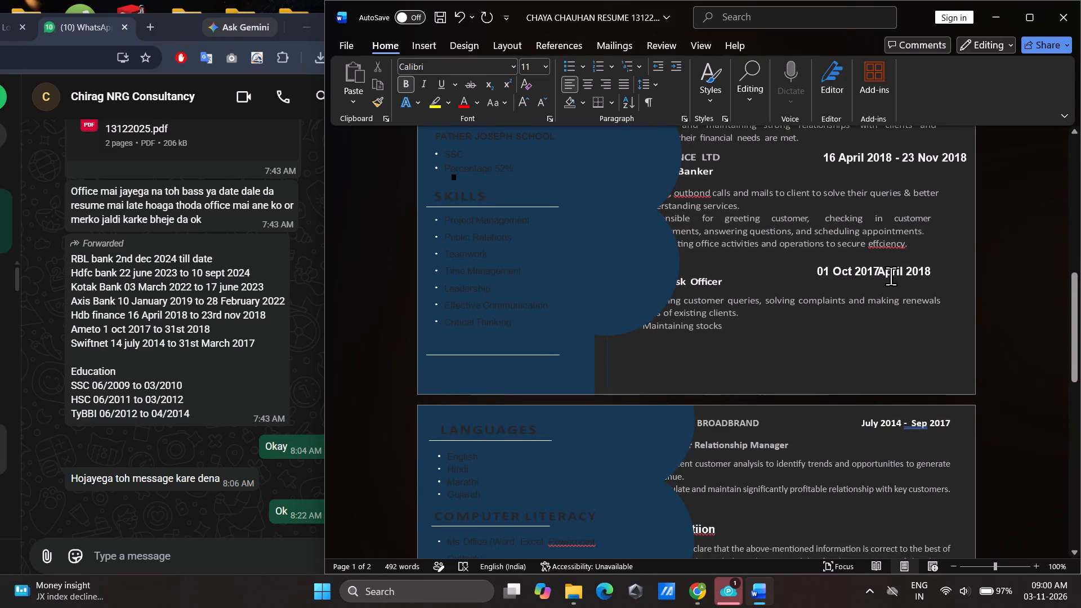
double_click(891, 272)
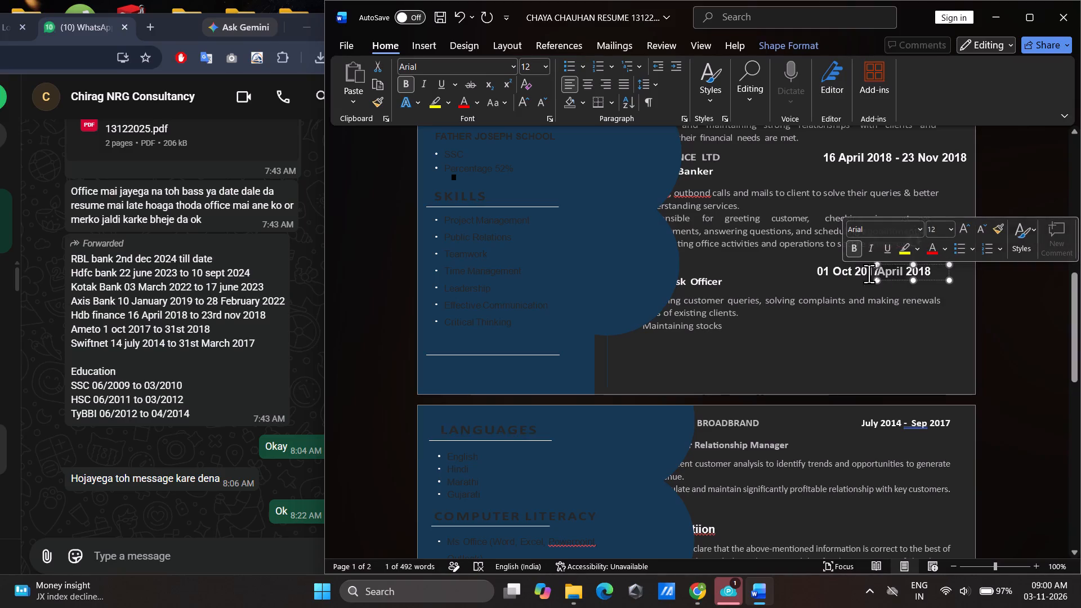
left_click_drag(809, 272, 907, 274)
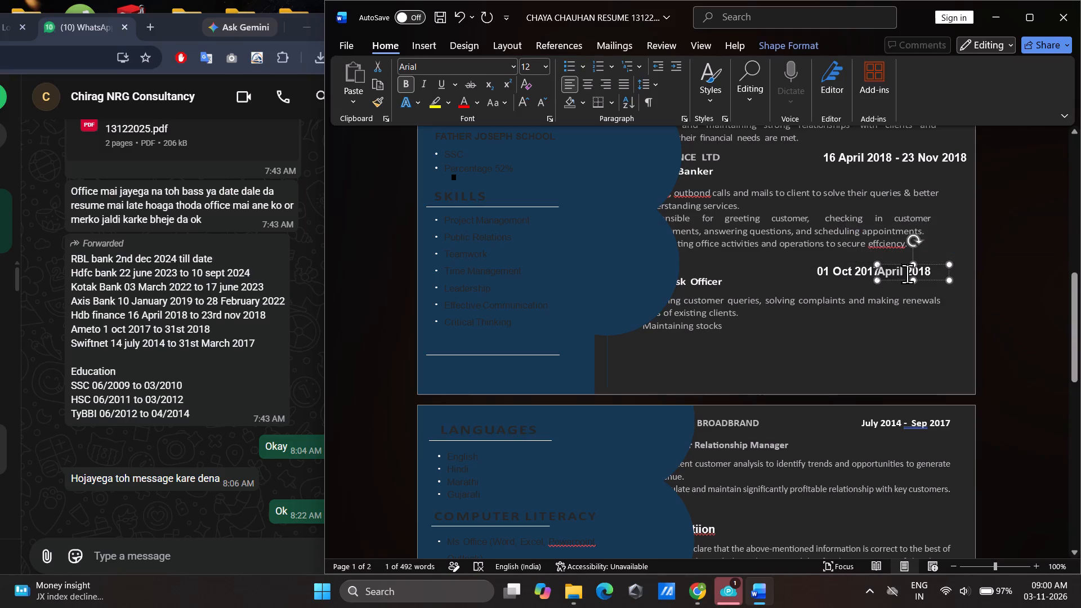
left_click_drag(907, 274, 928, 271)
left_click_drag(935, 269, 823, 267)
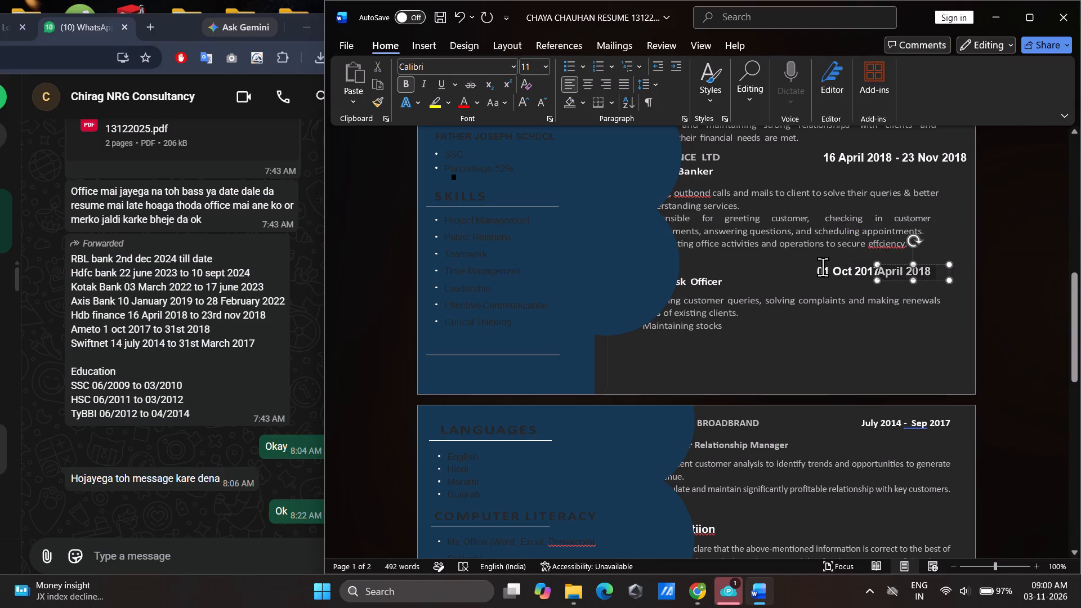
left_click_drag(823, 267, 811, 270)
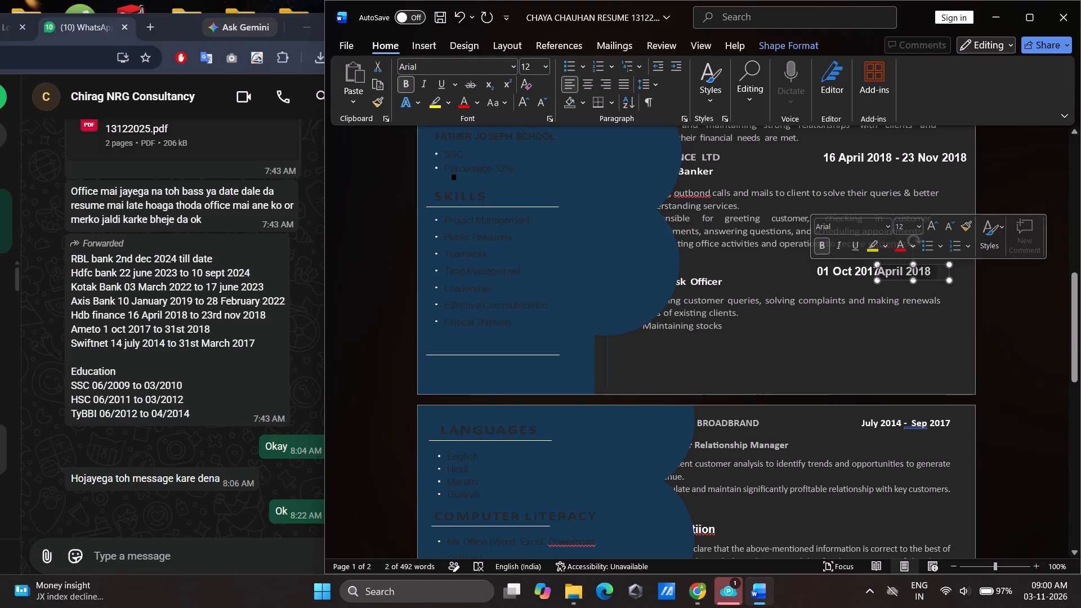
key("Left")
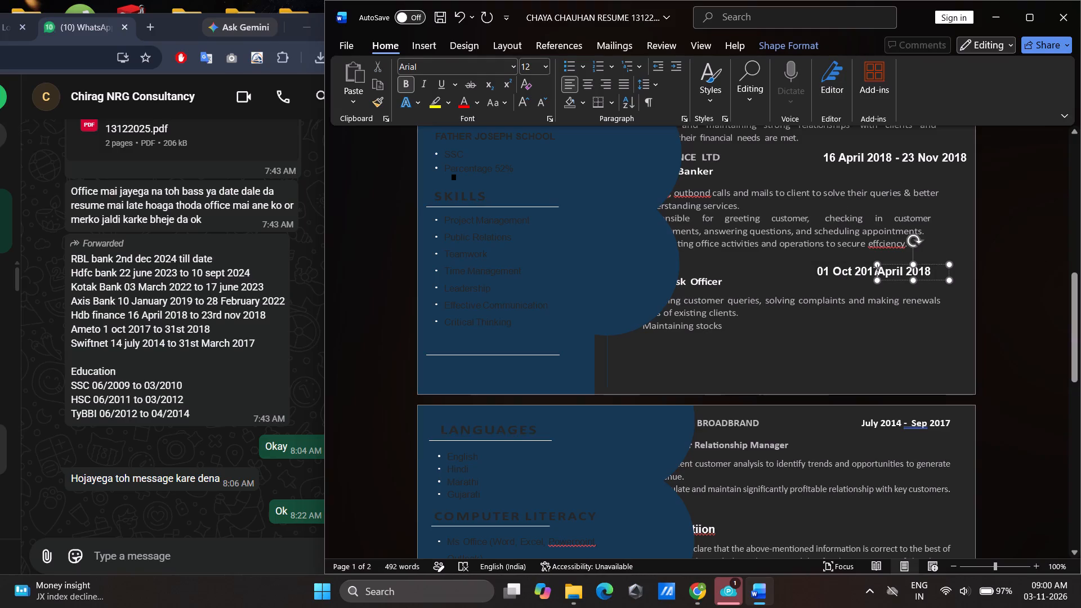
key("space")
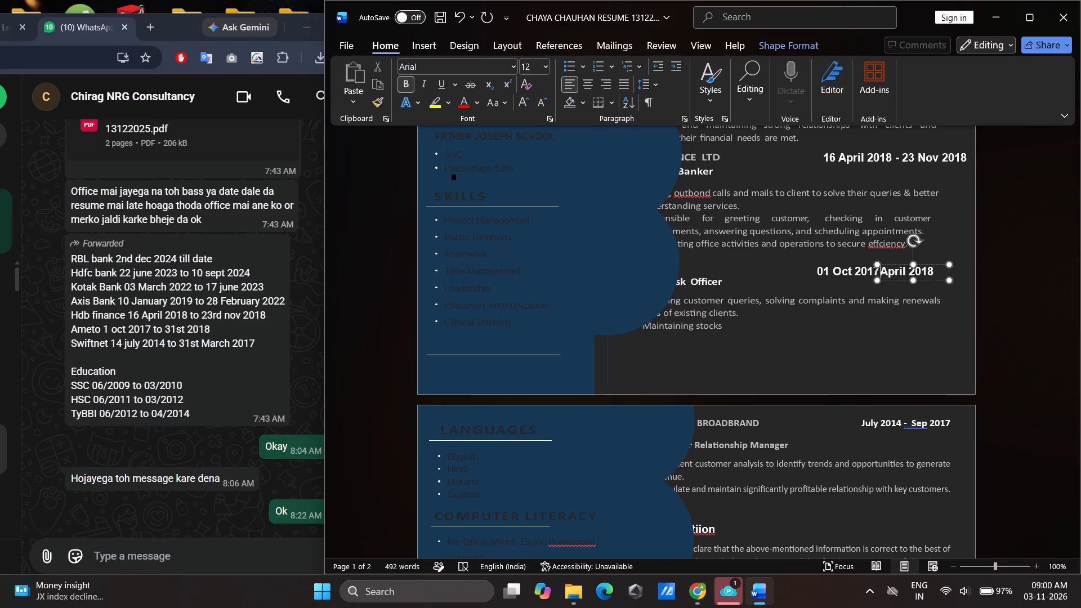
type("31")
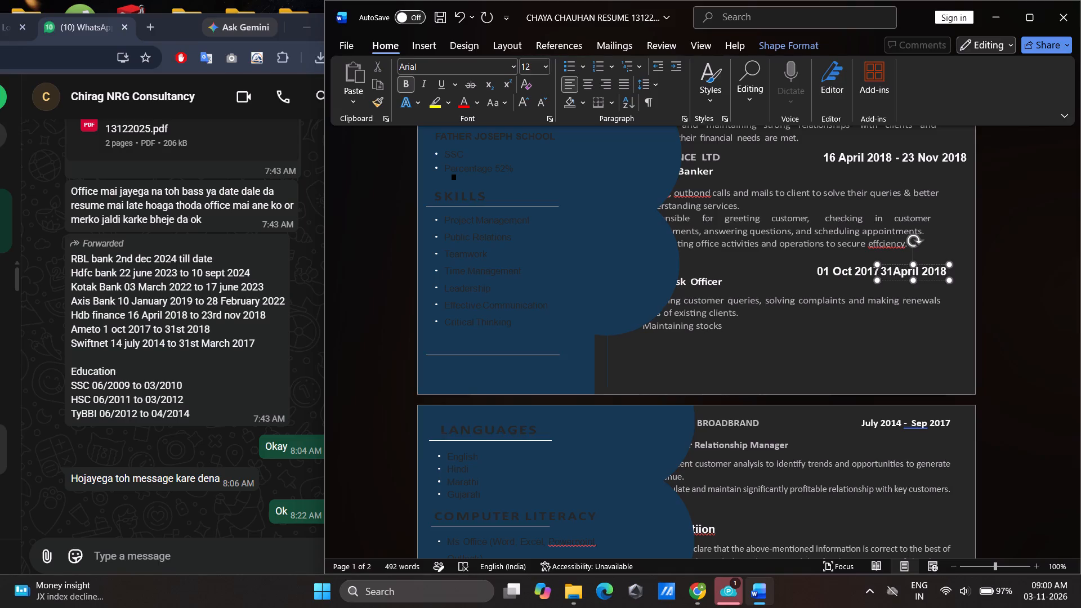
key("space")
Insert a dash directly before "31 April" in the end date text box.
key("Left")
key("Left")
key("Left")
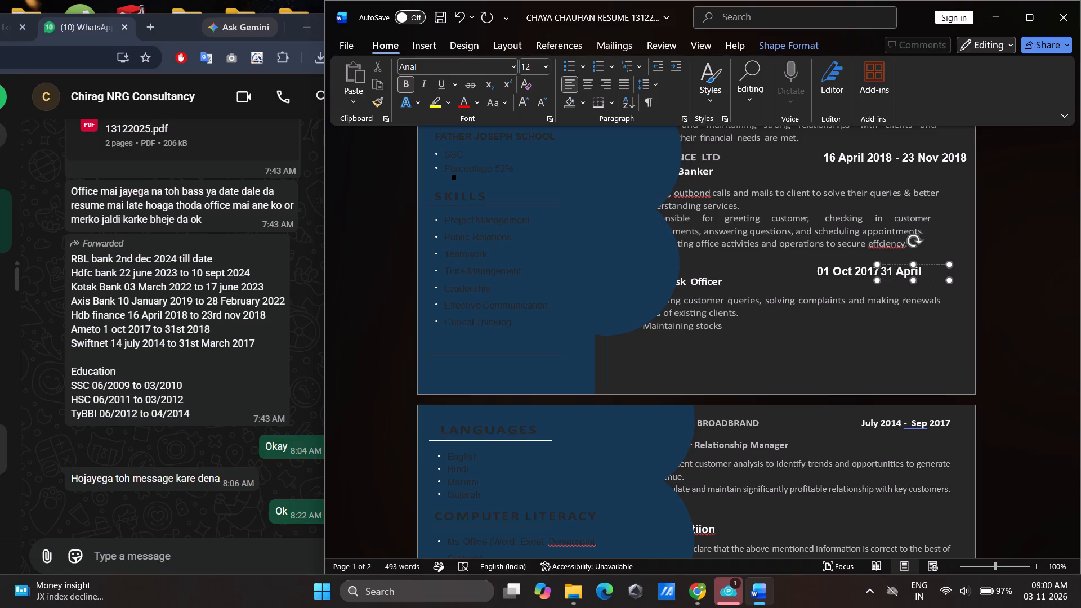
key("shift+underscore")
key("BackSpace")
key("minus")
key("space")
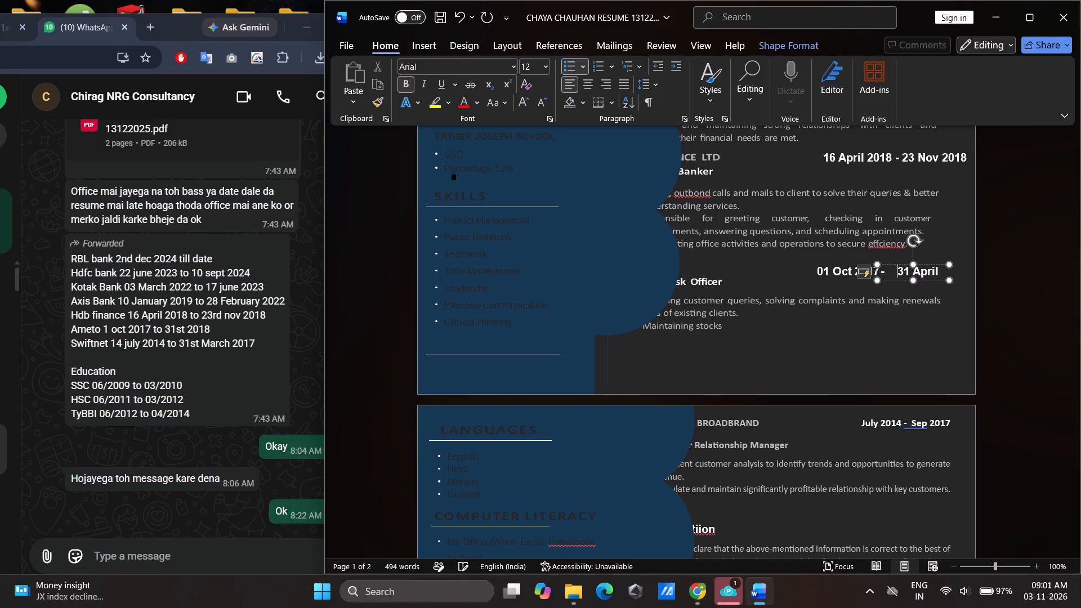
key("BackSpace")
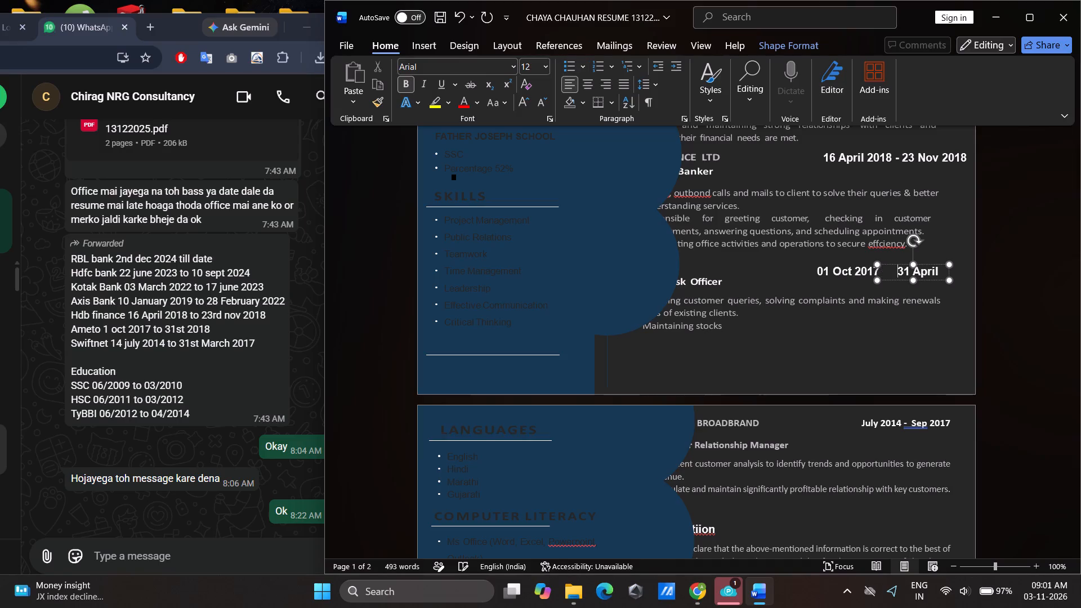
key("BackSpace")
key("BackSpace")
key("BackSpace")
key("minus")
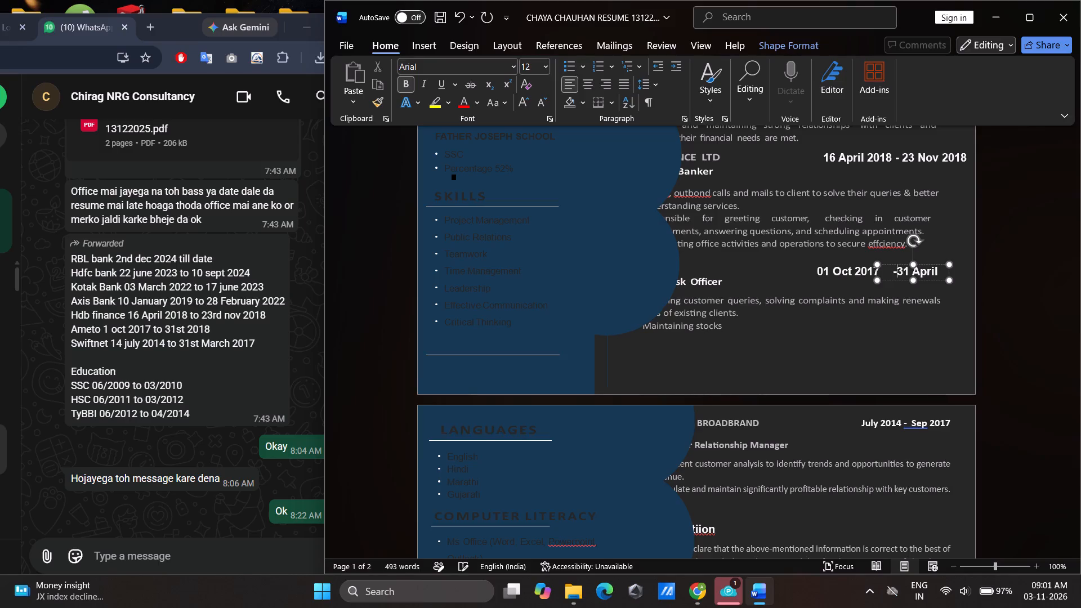
key("Left")
key("BackSpace")
key("BackSpace")
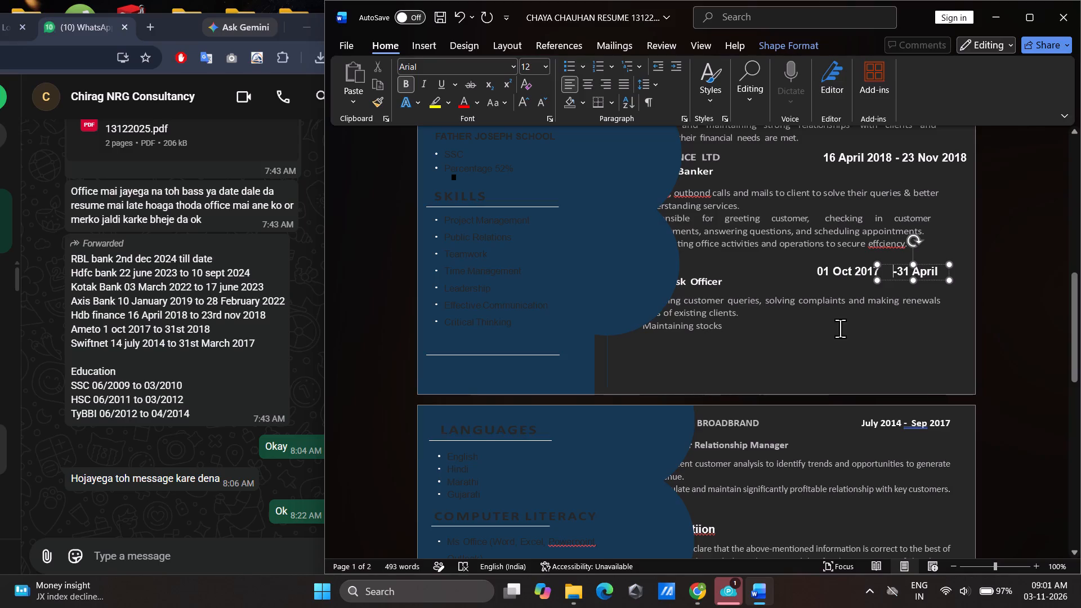
Shift the "-31 April" end date closer to the start date so it follows "01 Oct 2017" with a small gap.
left_click(832, 366)
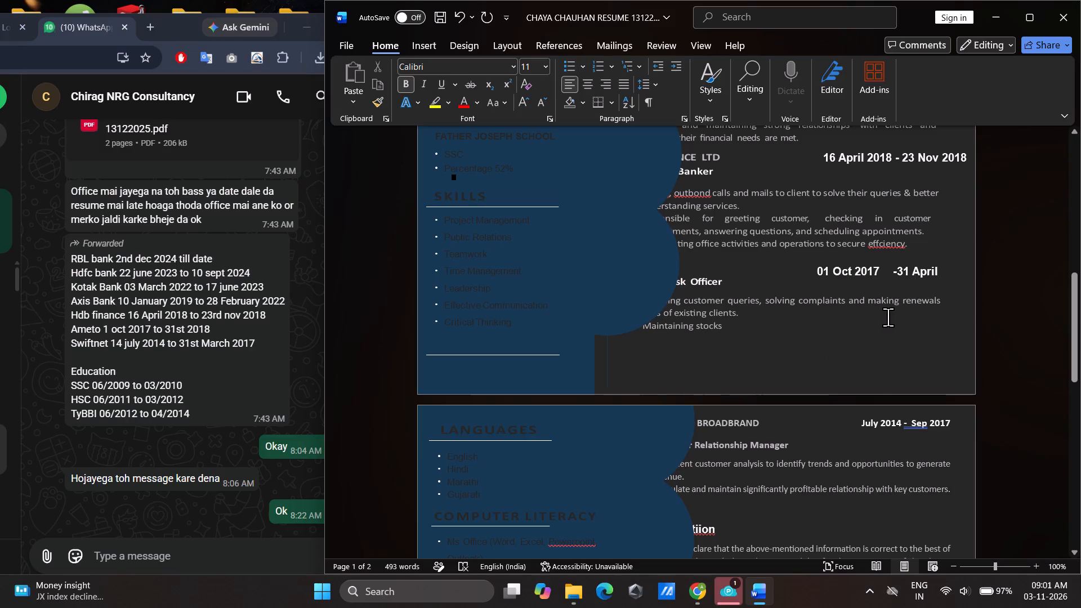
left_click(884, 267)
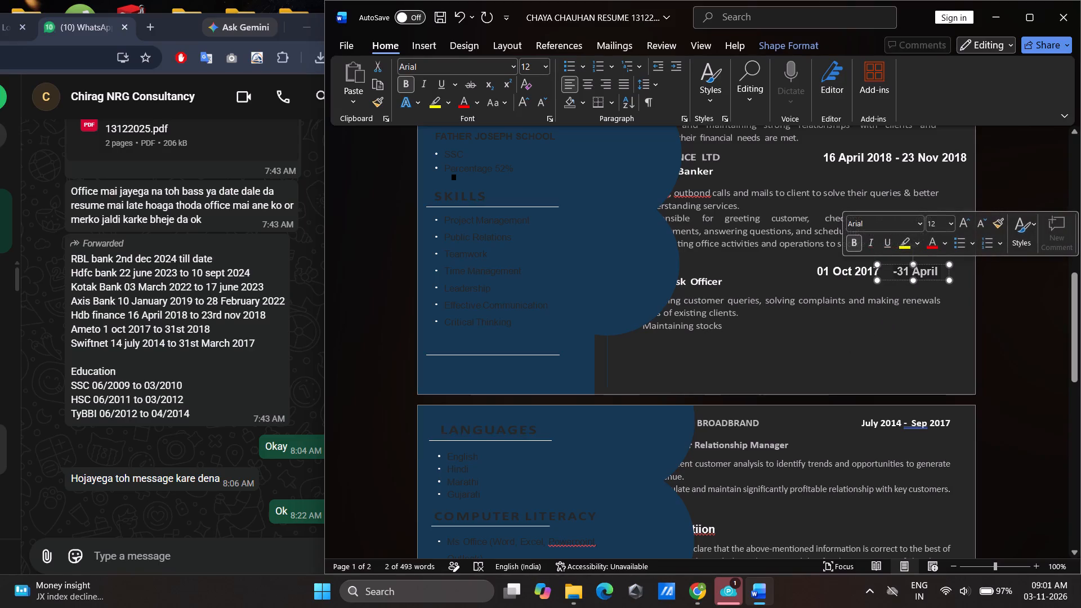
left_click_drag(908, 271, 886, 273)
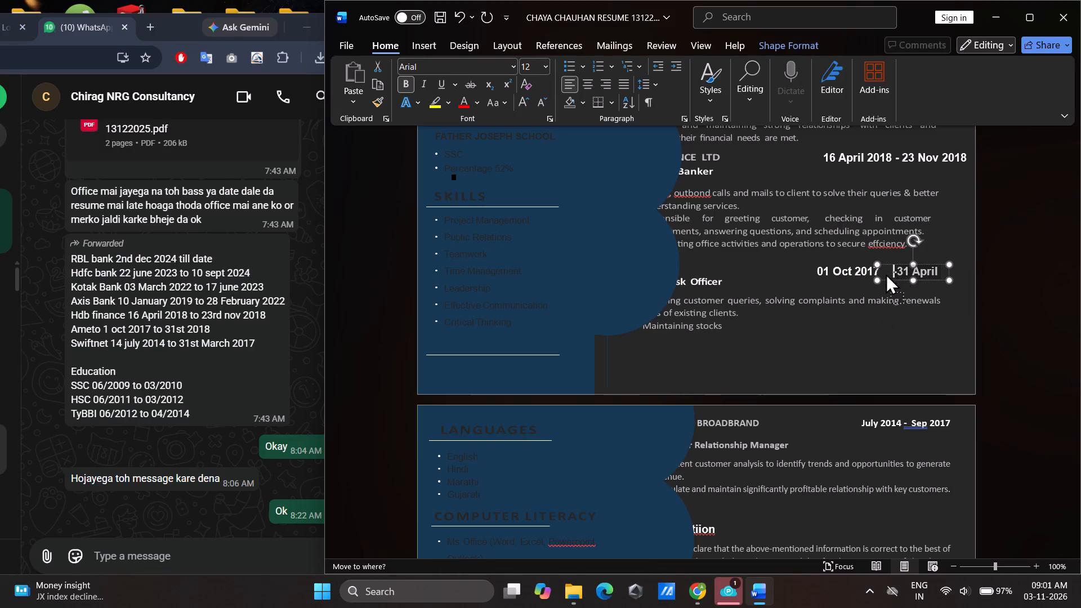
left_click_drag(886, 273, 885, 274)
left_click_drag(876, 269, 864, 269)
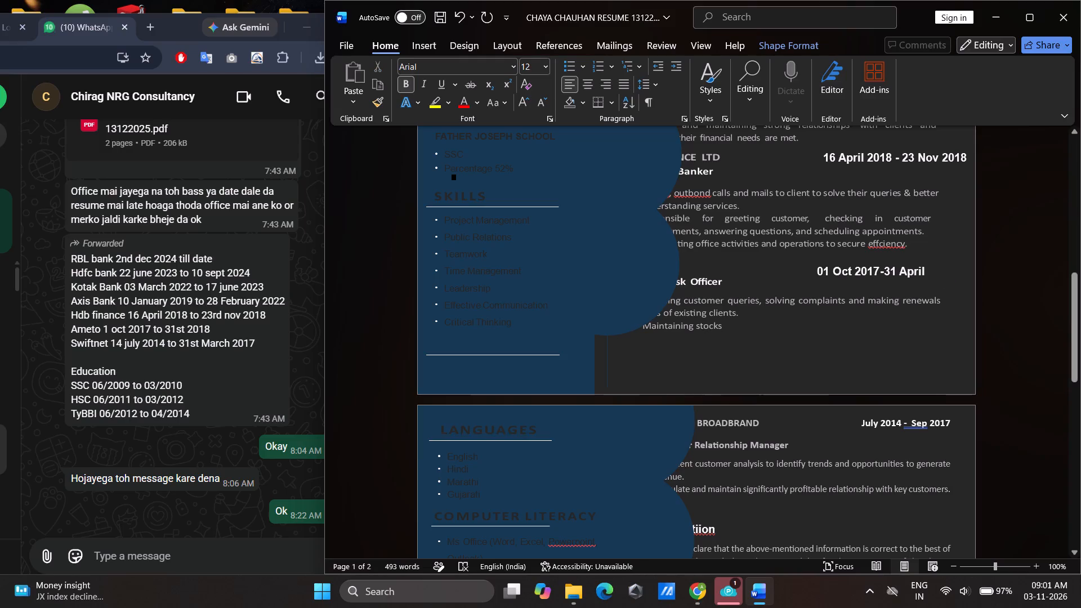
left_click_drag(864, 269, 864, 269)
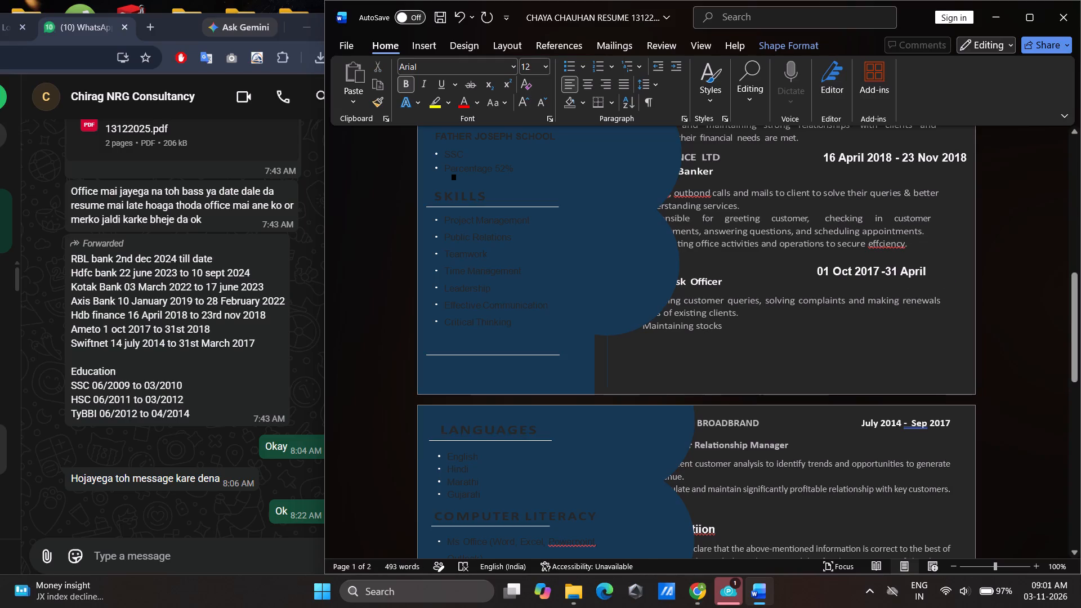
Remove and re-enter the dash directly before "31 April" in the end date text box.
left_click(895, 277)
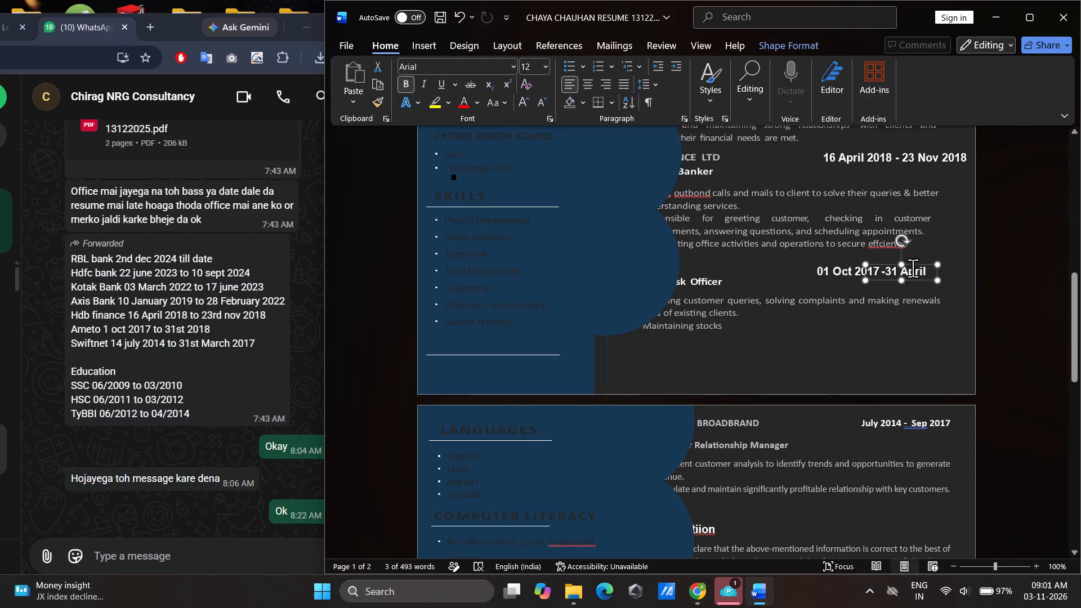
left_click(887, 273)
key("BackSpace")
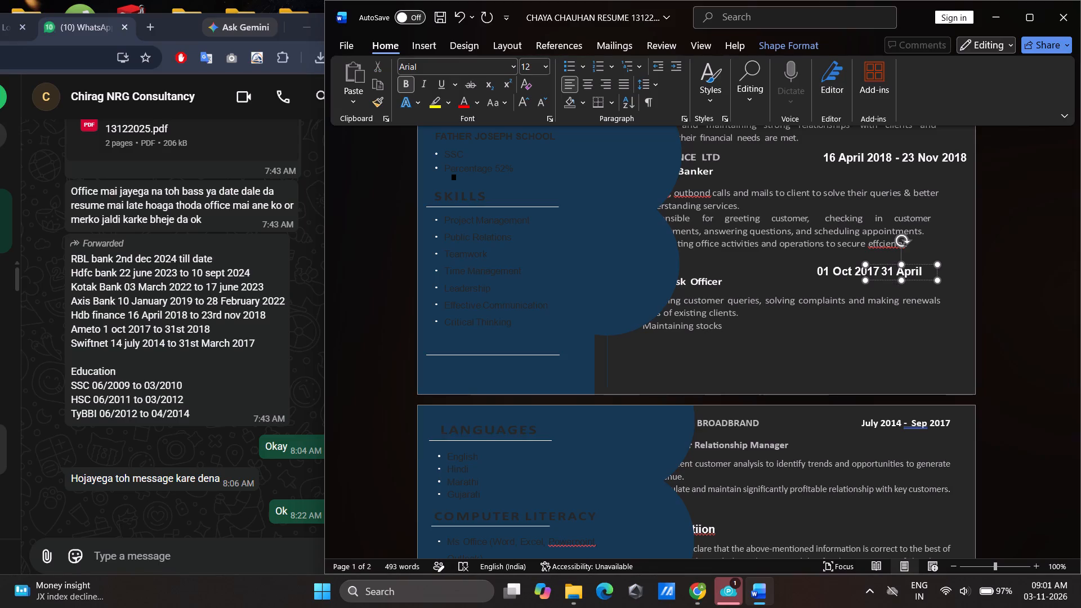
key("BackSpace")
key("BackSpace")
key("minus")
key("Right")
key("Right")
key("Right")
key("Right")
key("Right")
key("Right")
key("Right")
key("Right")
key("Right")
Undo the deletion of the dash directly before "31 April" in the end date and leave the text box.
key("BackSpace")
key("ctrl+z")
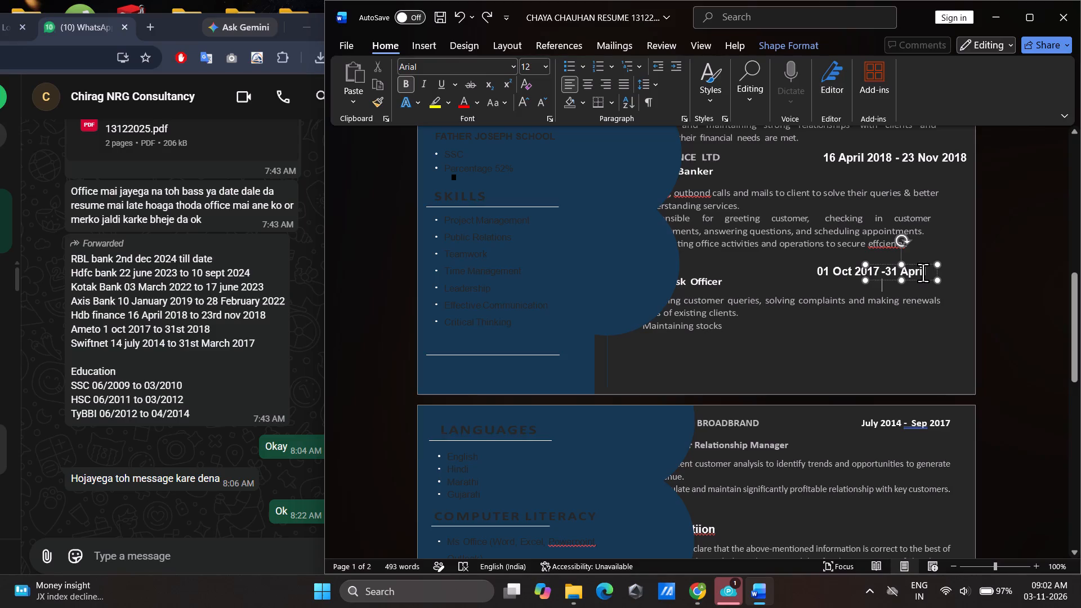
left_click(900, 446)
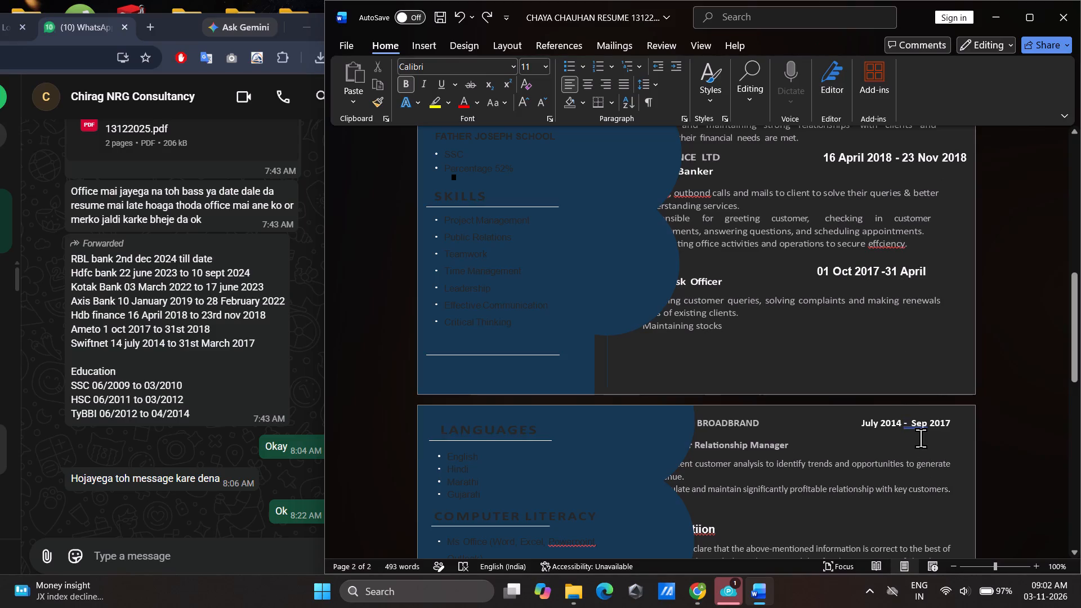
Select the year "2014" in the start date of the BROADBRAND entry on page 2.
double_click(869, 421)
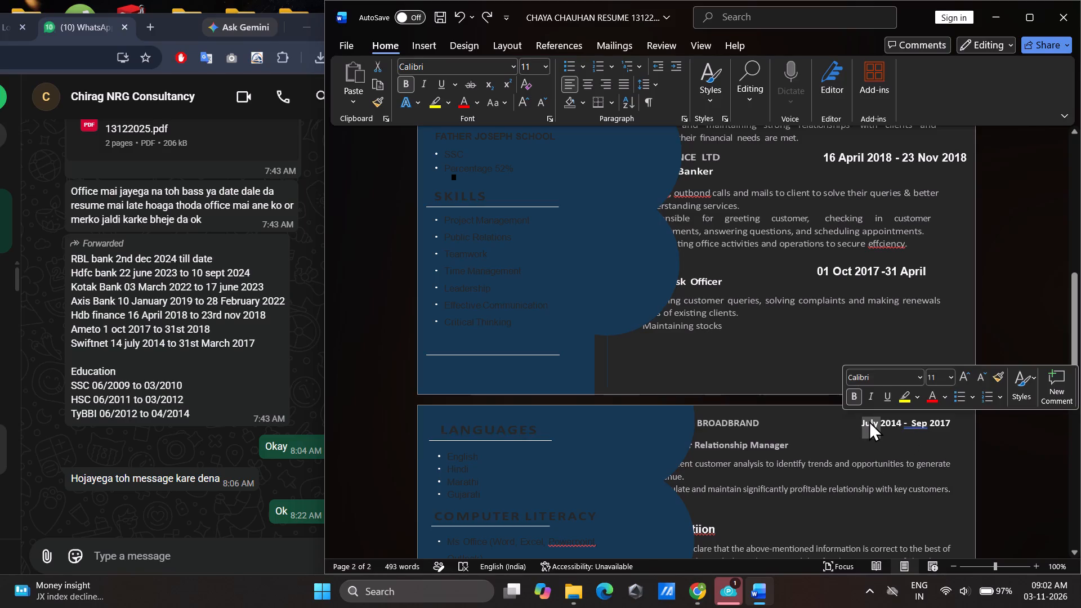
left_click(890, 420)
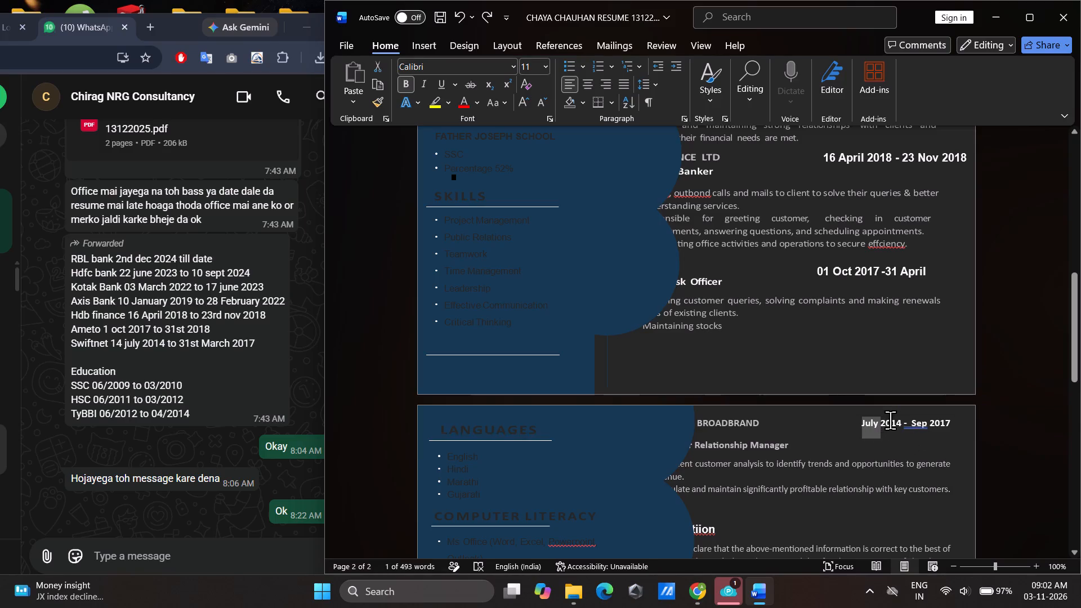
double_click(890, 420)
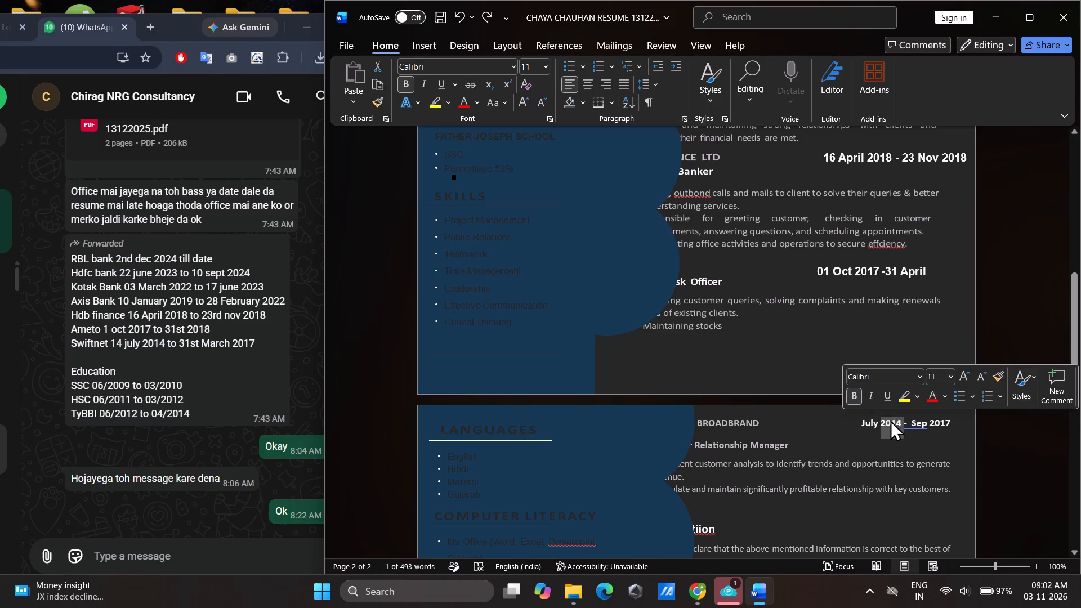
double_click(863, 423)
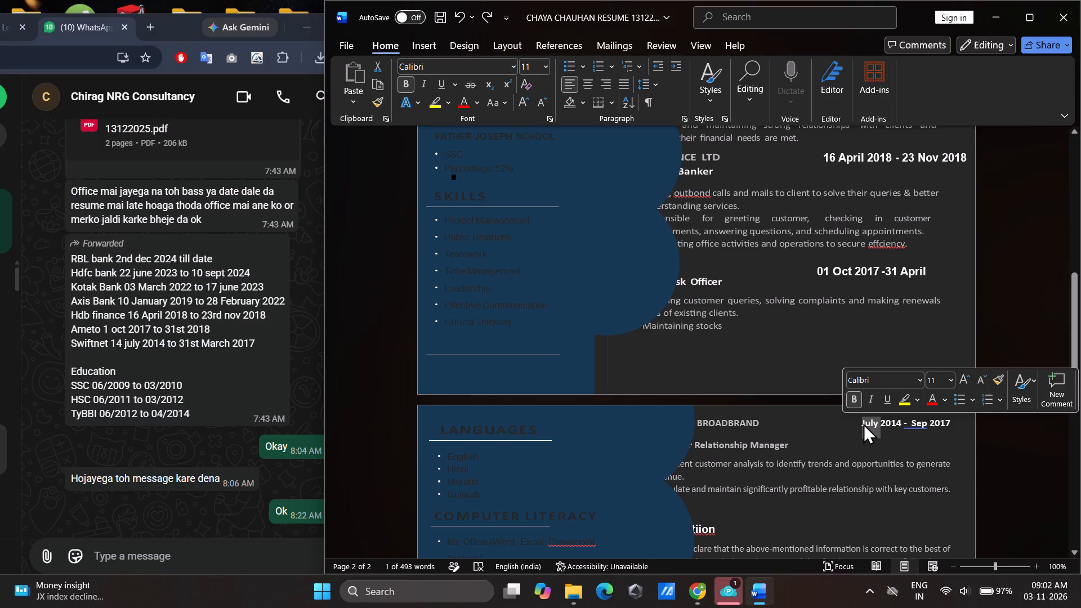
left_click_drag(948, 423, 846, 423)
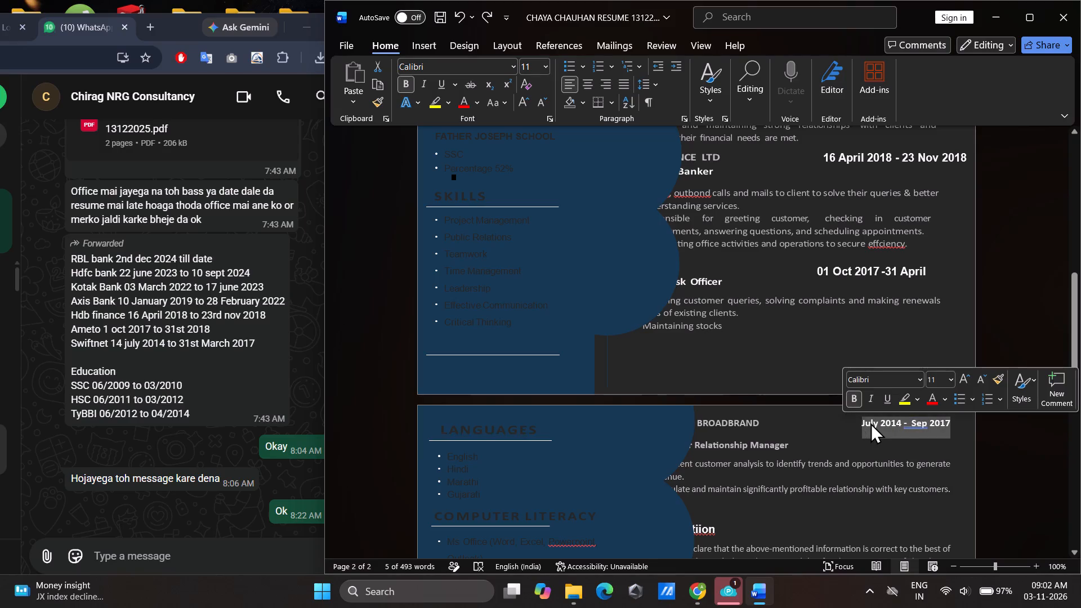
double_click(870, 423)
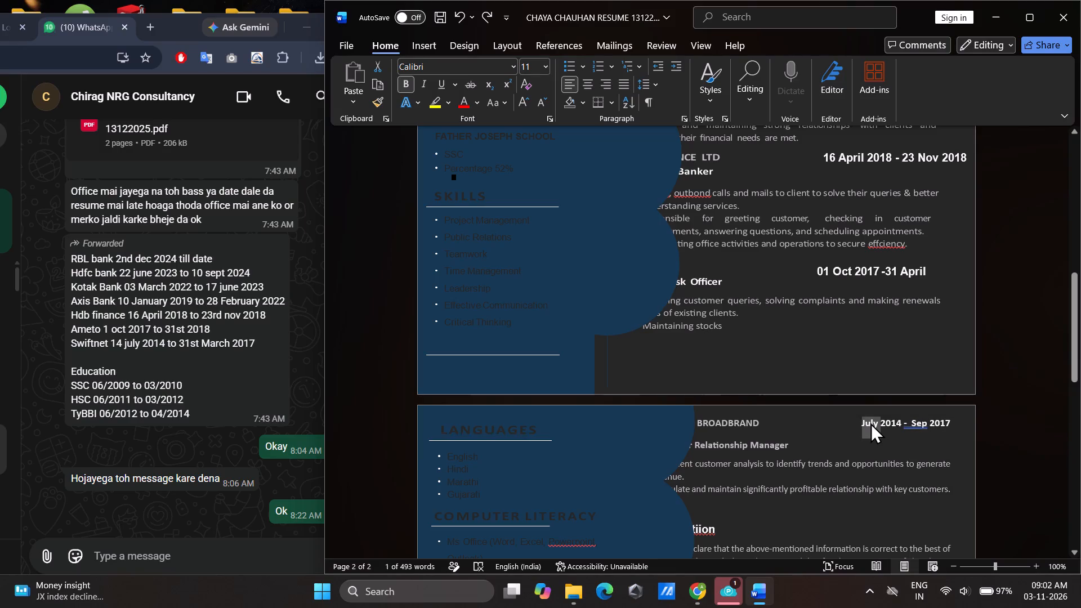
Save the converted resume as a Word document in the Downloads folder under its existing name.
key("ctrl+s")
left_click(799, 430)
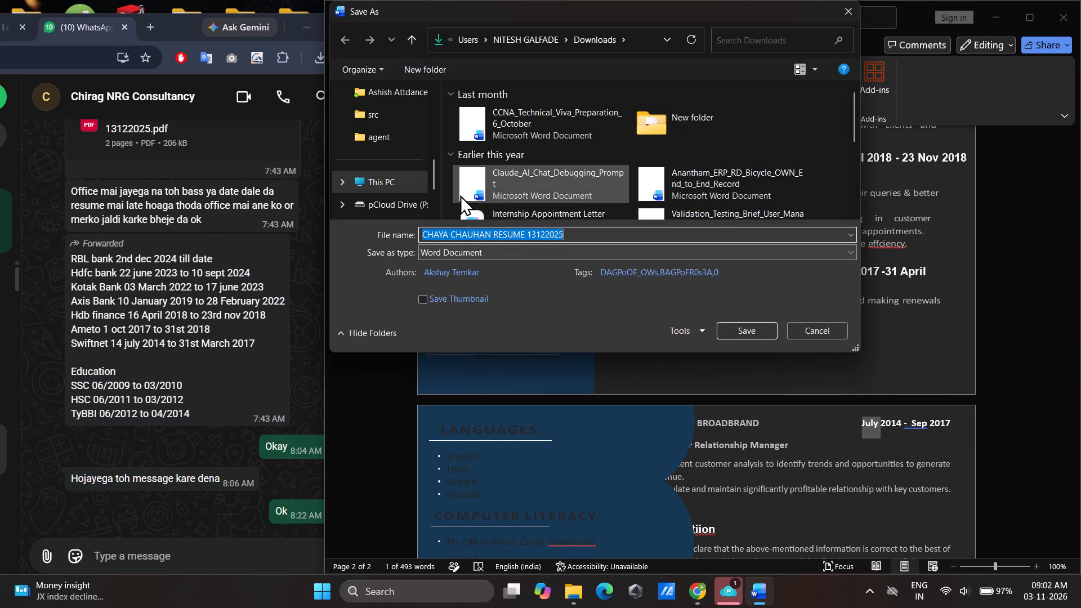
scroll(400, 195, "down", 1)
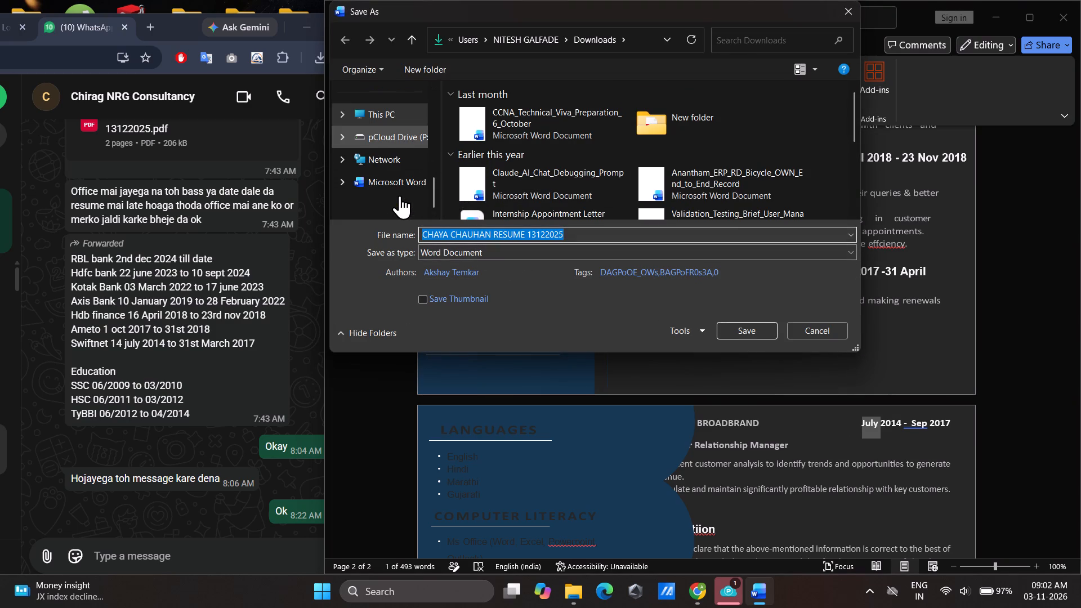
scroll(413, 154, "down", 1)
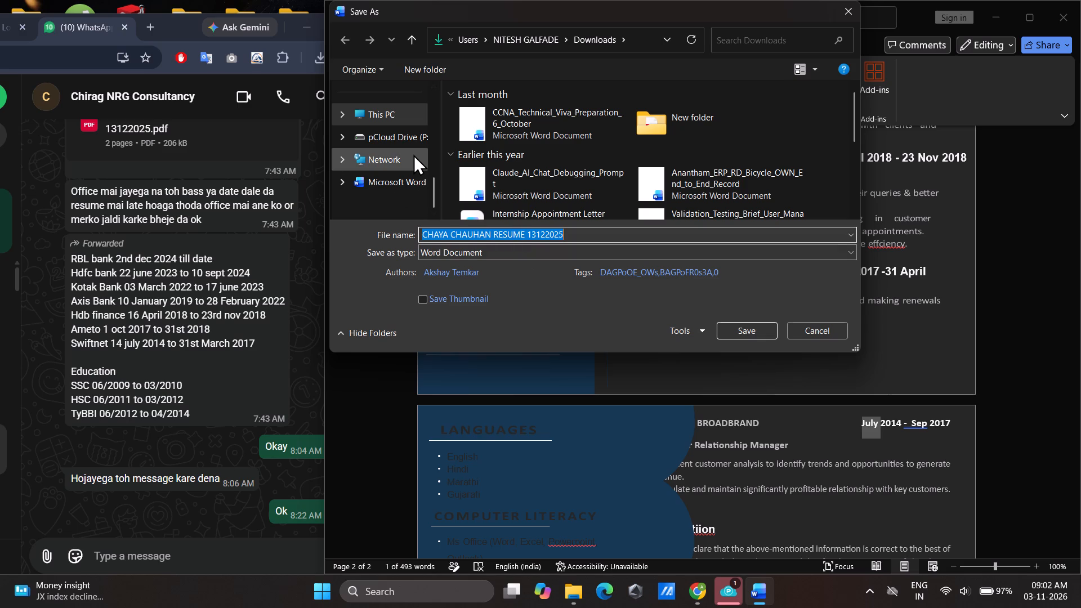
scroll(413, 154, "down", 1)
left_click(745, 320)
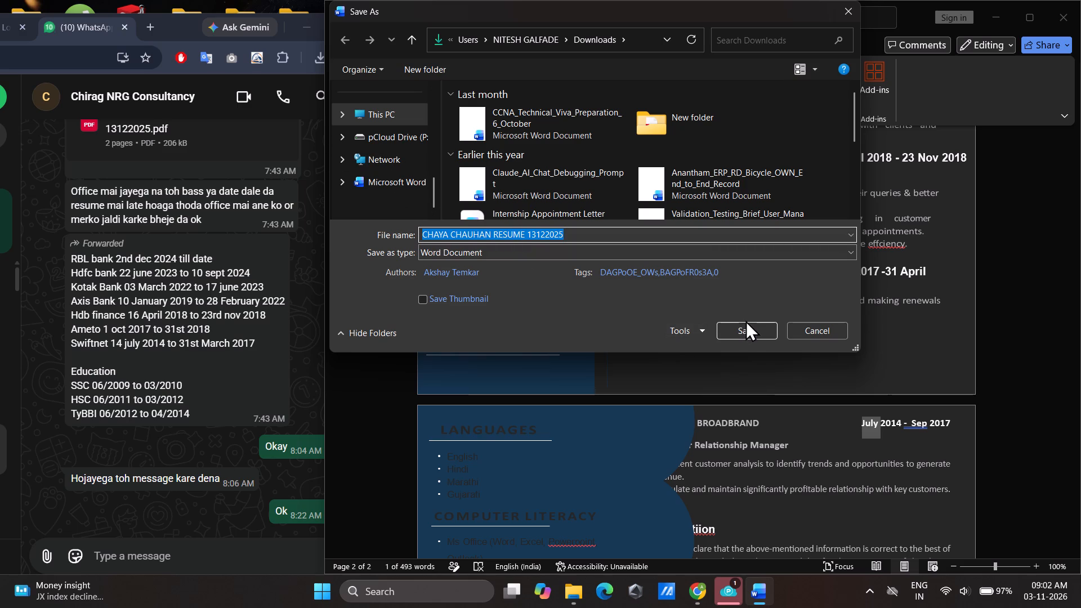
left_click(747, 330)
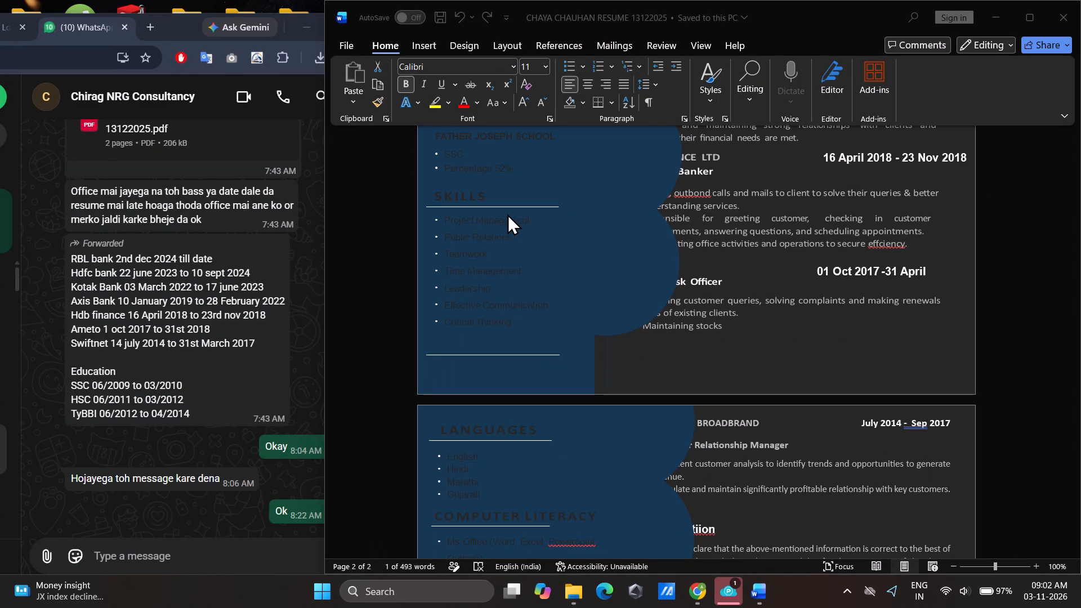
Save the resume again with Save As, as a Word document in Downloads under the same file name.
key("ctrl+s")
key("ctrl+s")
left_click(343, 49)
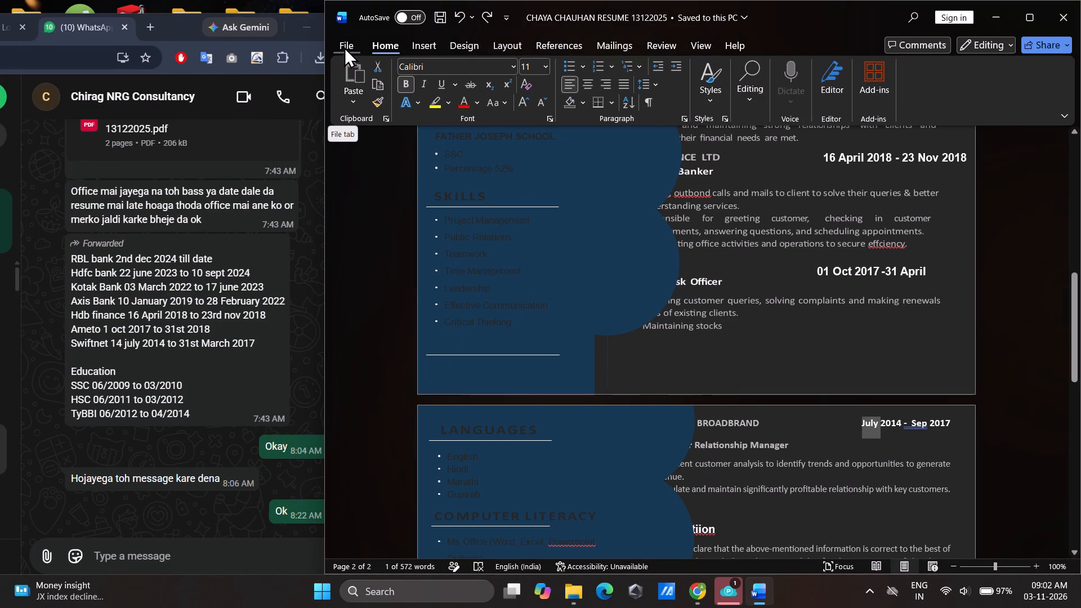
left_click(345, 44)
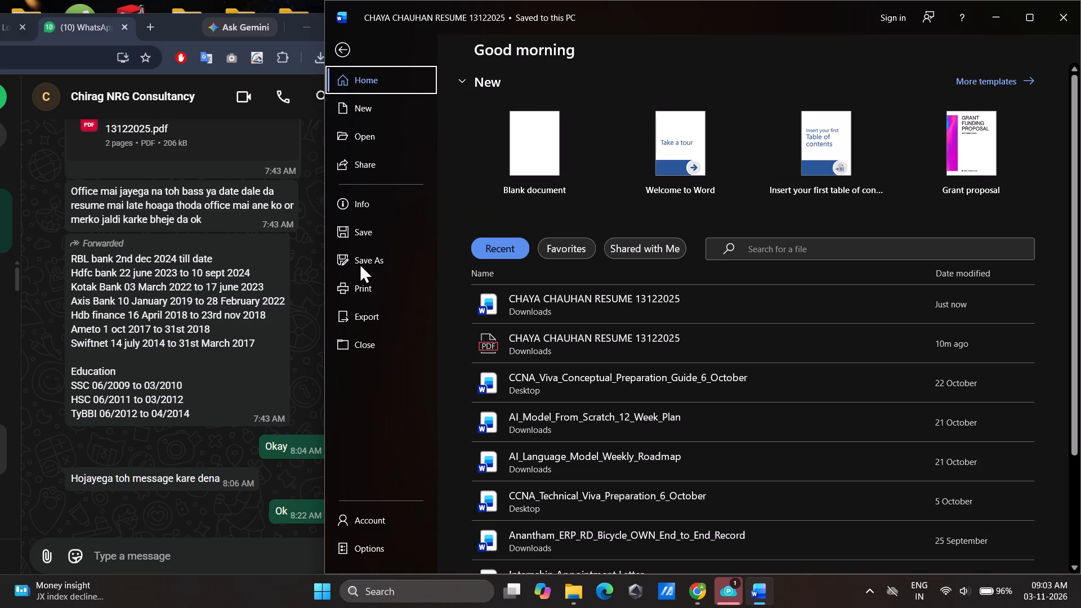
left_click(359, 263)
left_click(503, 252)
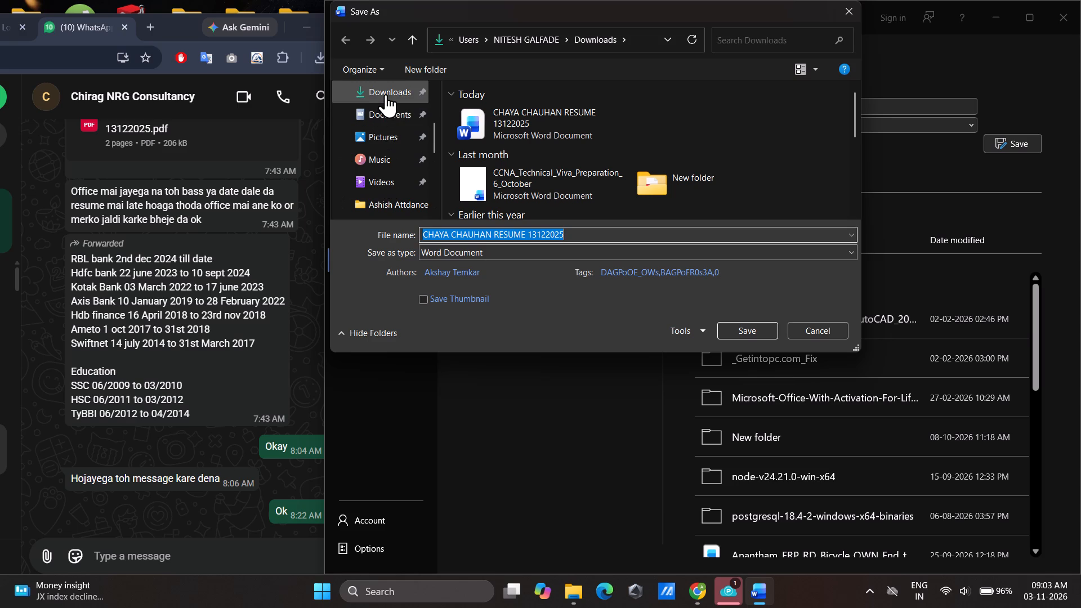
left_click(386, 94)
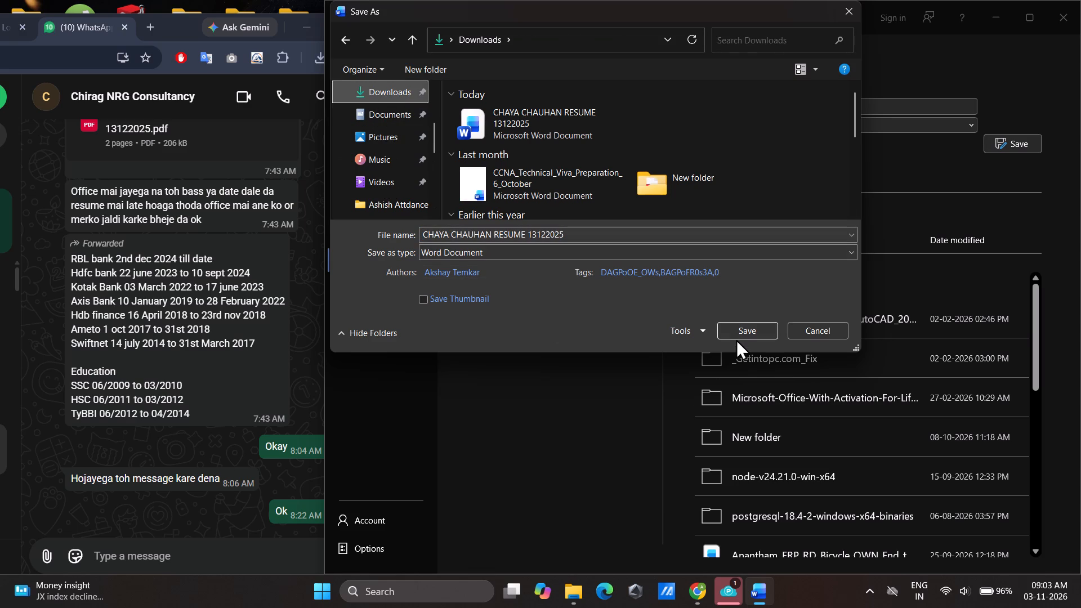
left_click(740, 331)
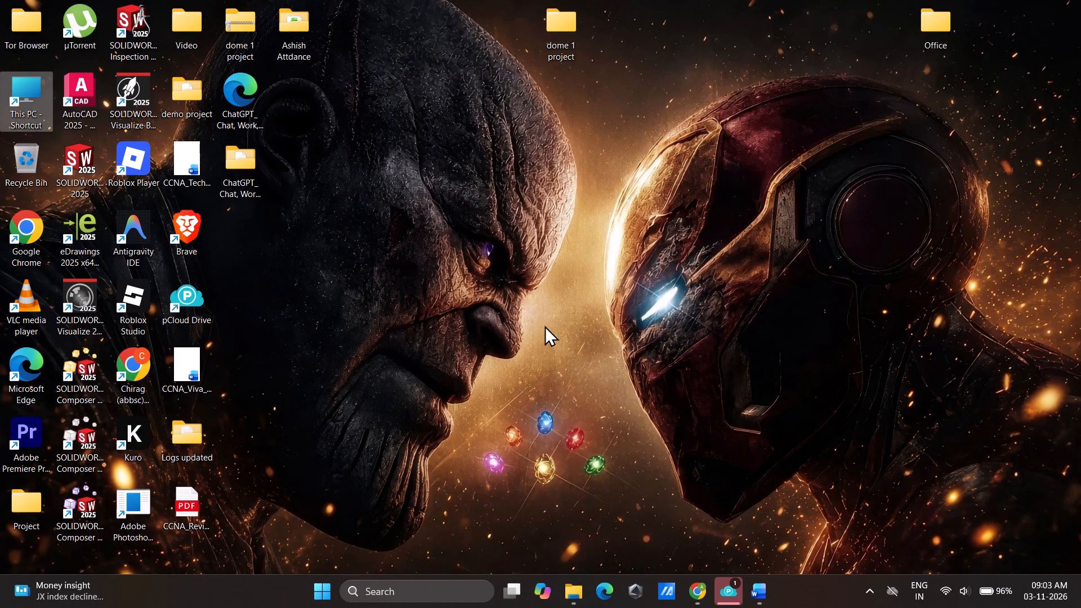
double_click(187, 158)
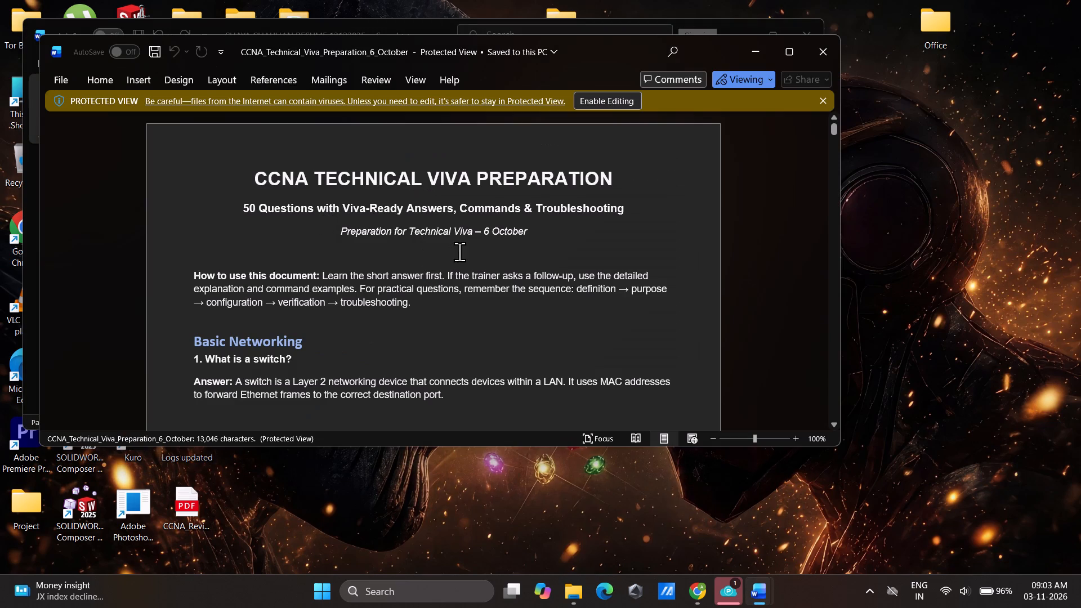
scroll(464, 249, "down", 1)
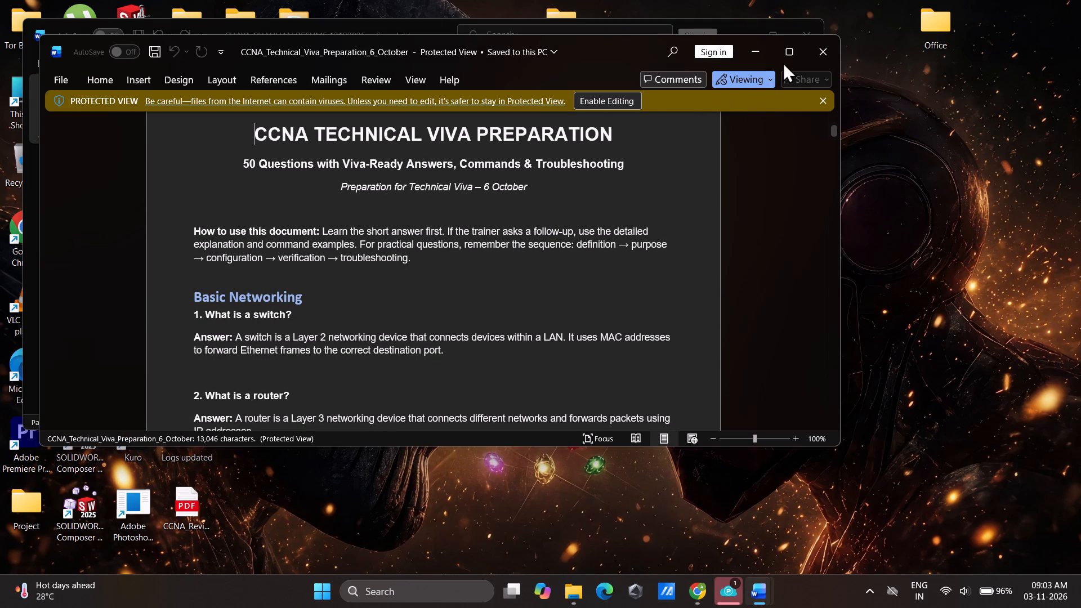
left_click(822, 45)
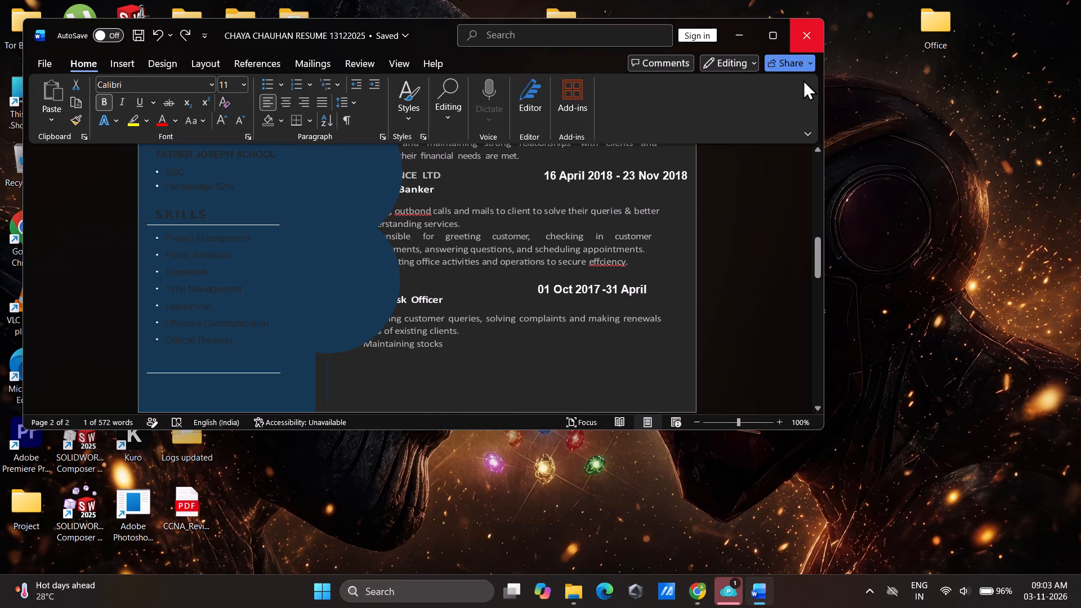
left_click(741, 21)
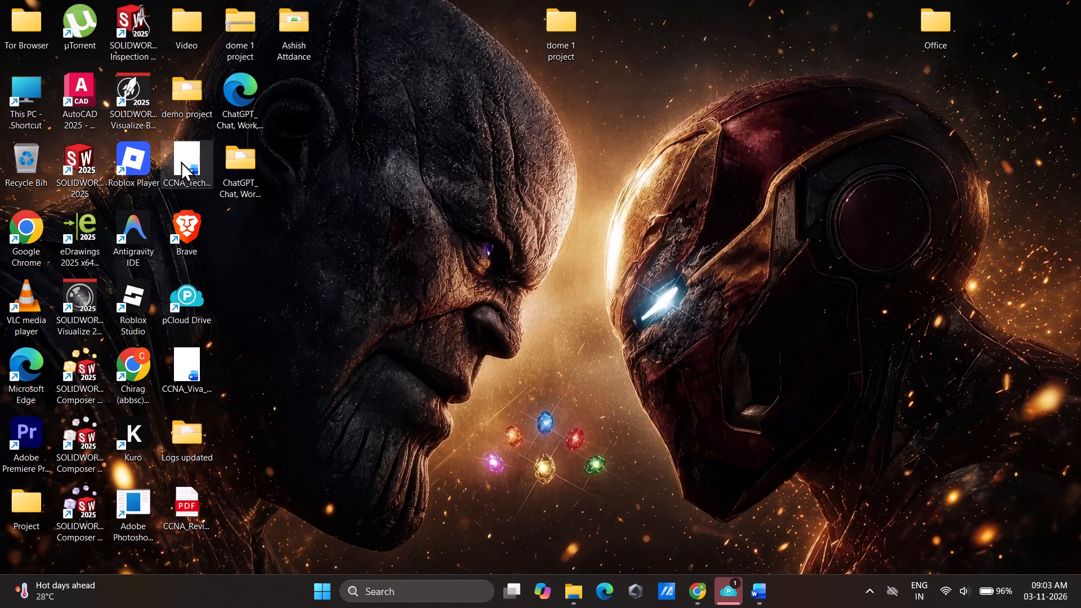
Close the resume window and the CCNA technical viva document opened from the desktop.
double_click(181, 161)
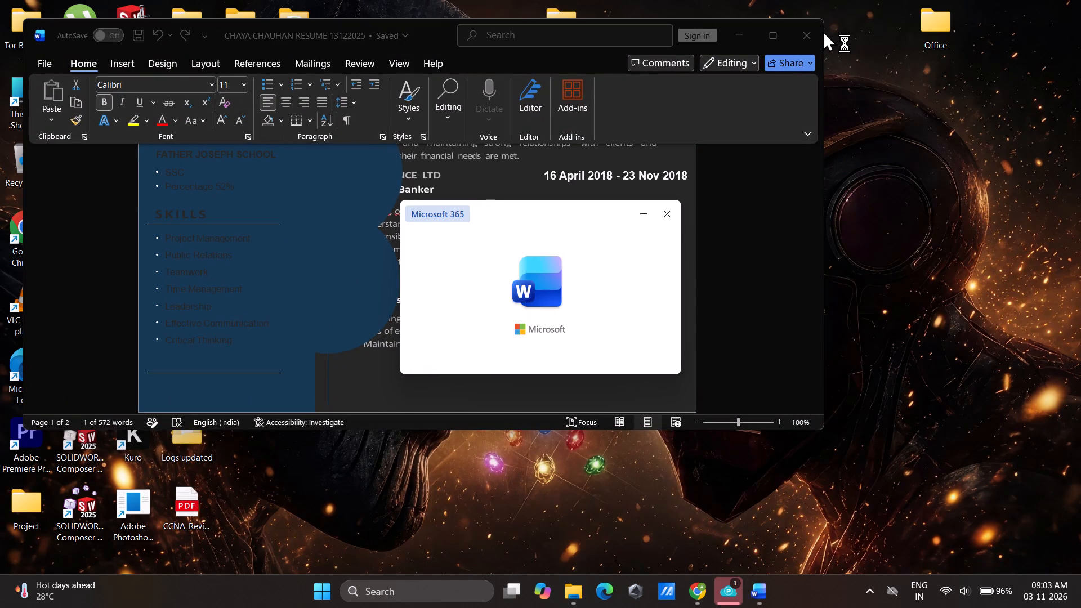
left_click(804, 32)
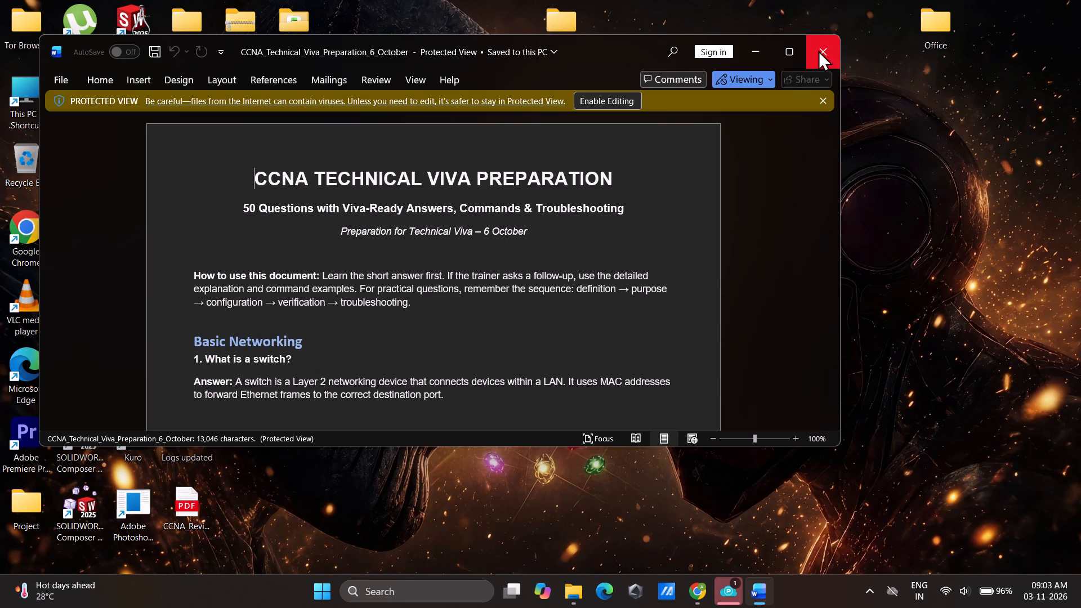
left_click(827, 41)
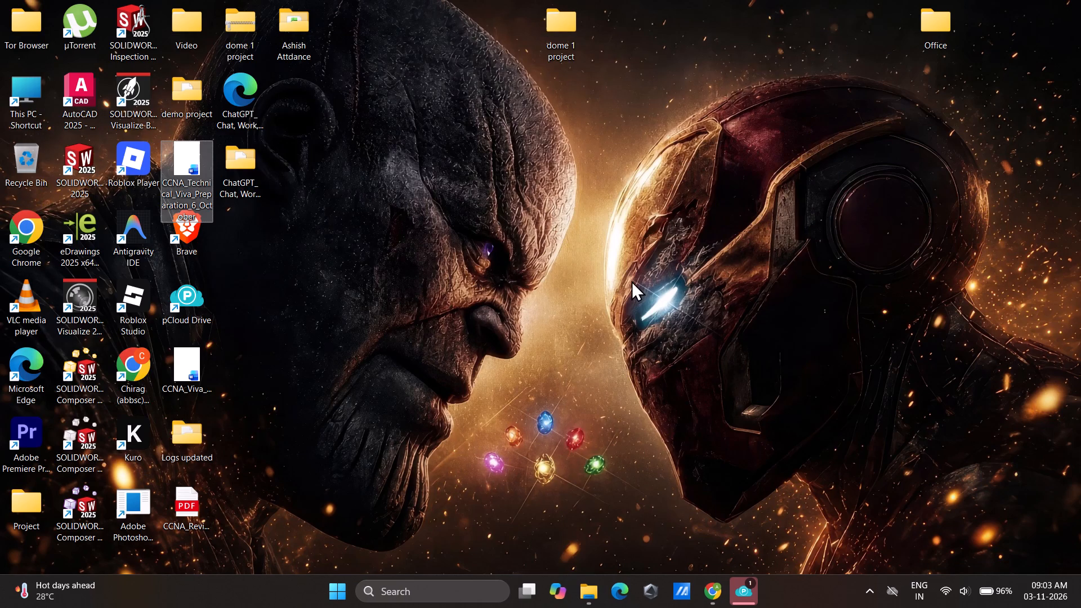
Bring up the pCloud window and close it.
left_click(739, 585)
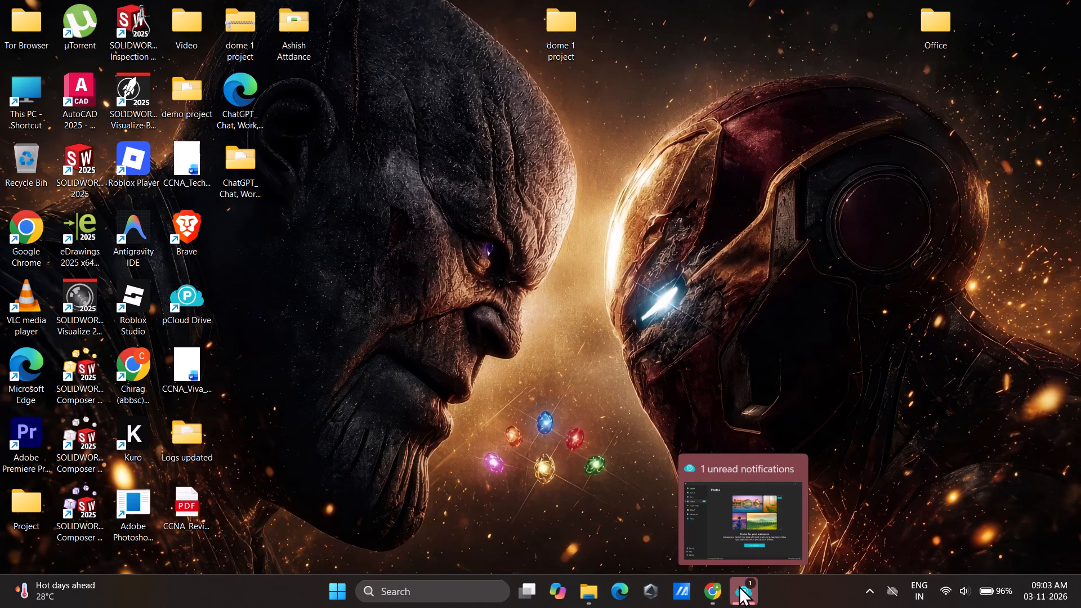
left_click(760, 521)
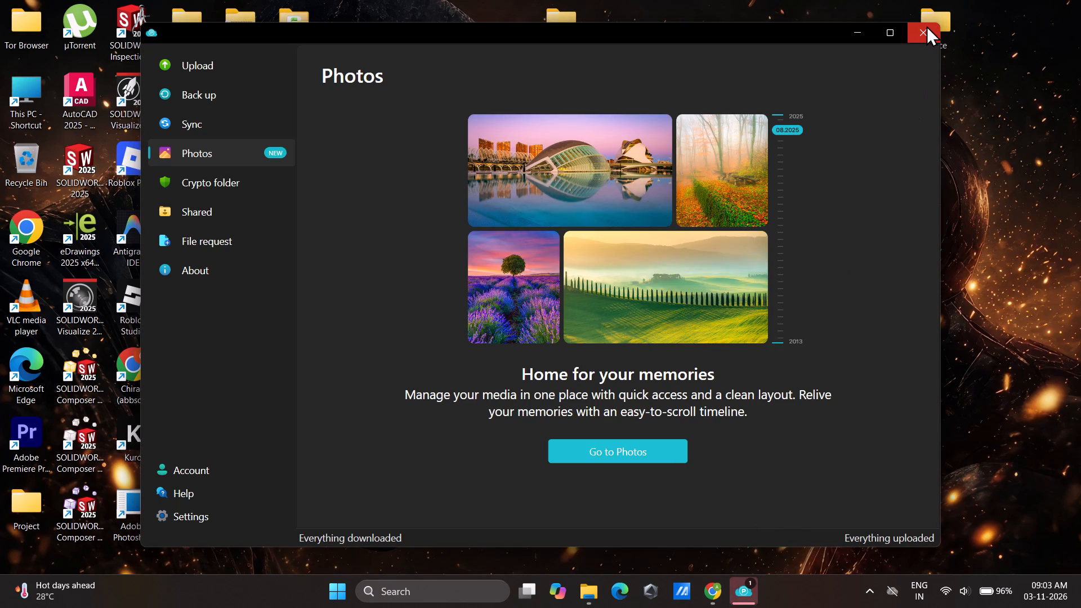
left_click(926, 25)
Reopen the saved resume Word document from the Downloads folder and check its employment dates through the second page.
left_click(467, 418)
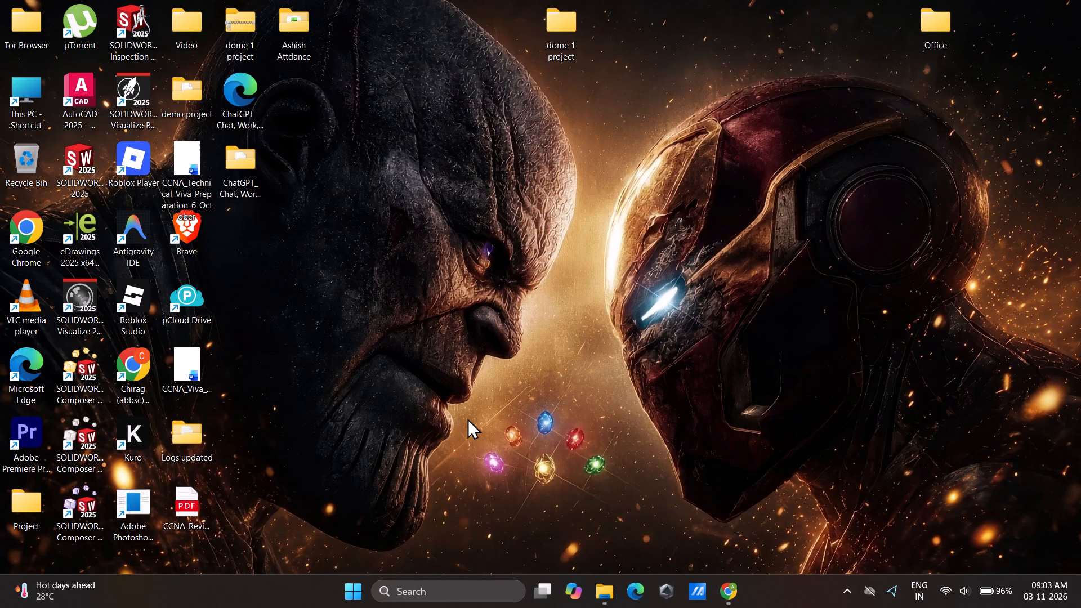
scroll(467, 418, "down", 1)
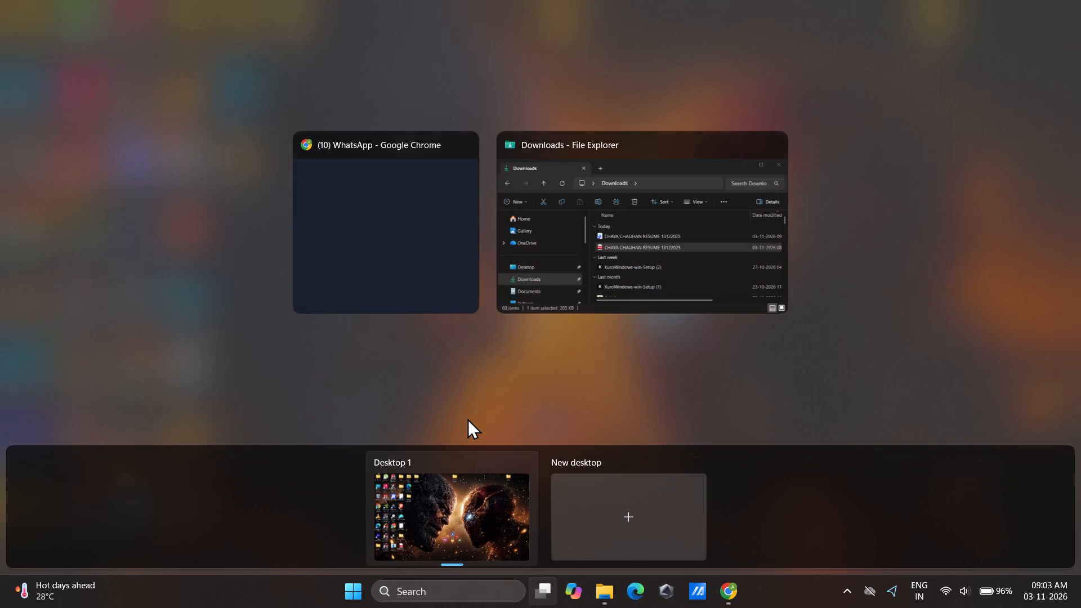
left_click(592, 217)
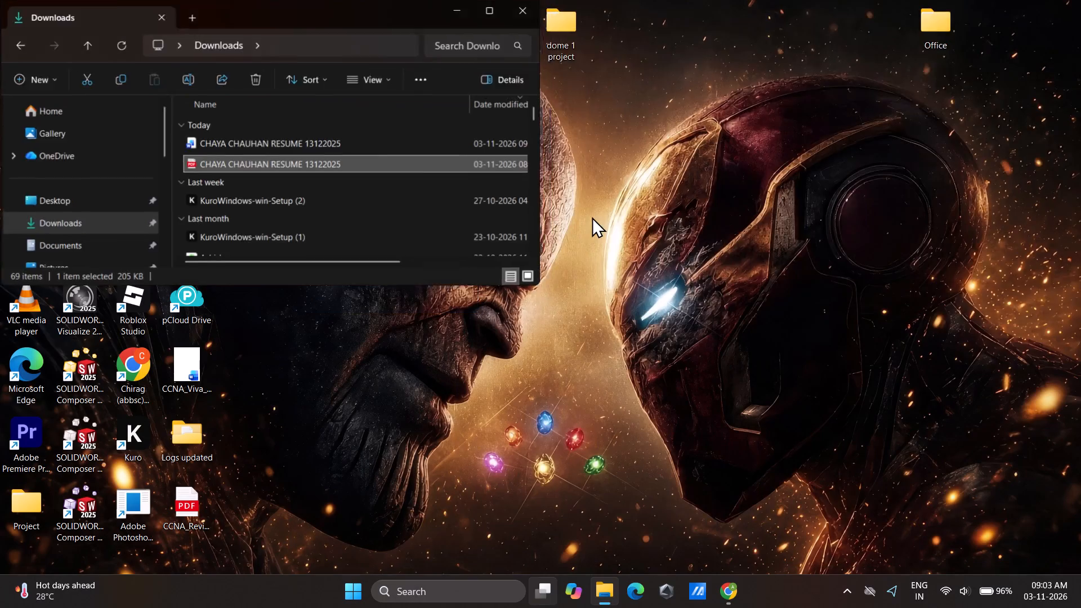
double_click(846, 147)
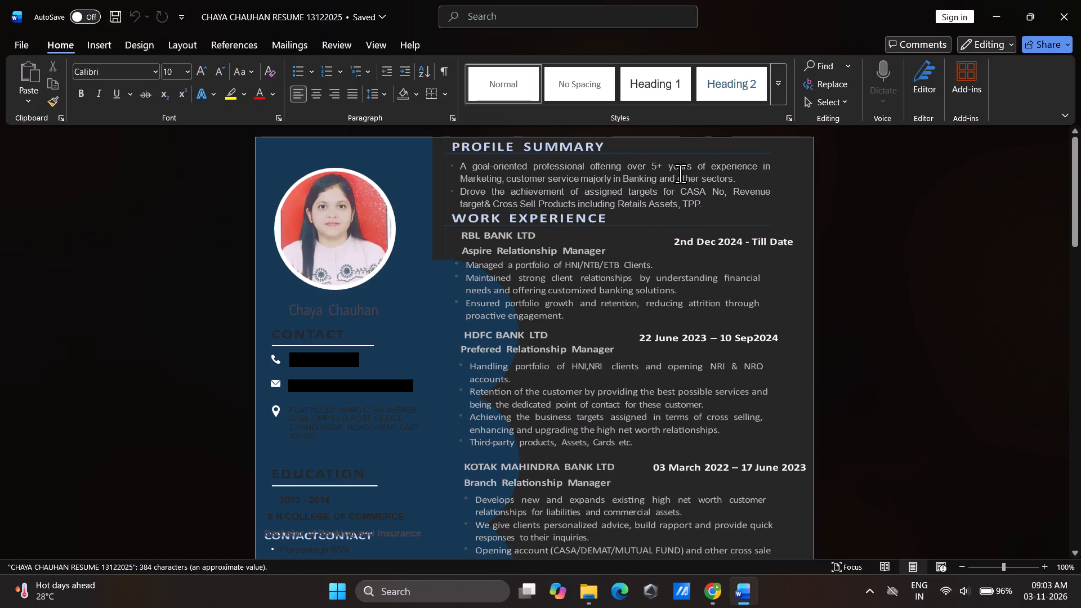
scroll(680, 173, "down", 4)
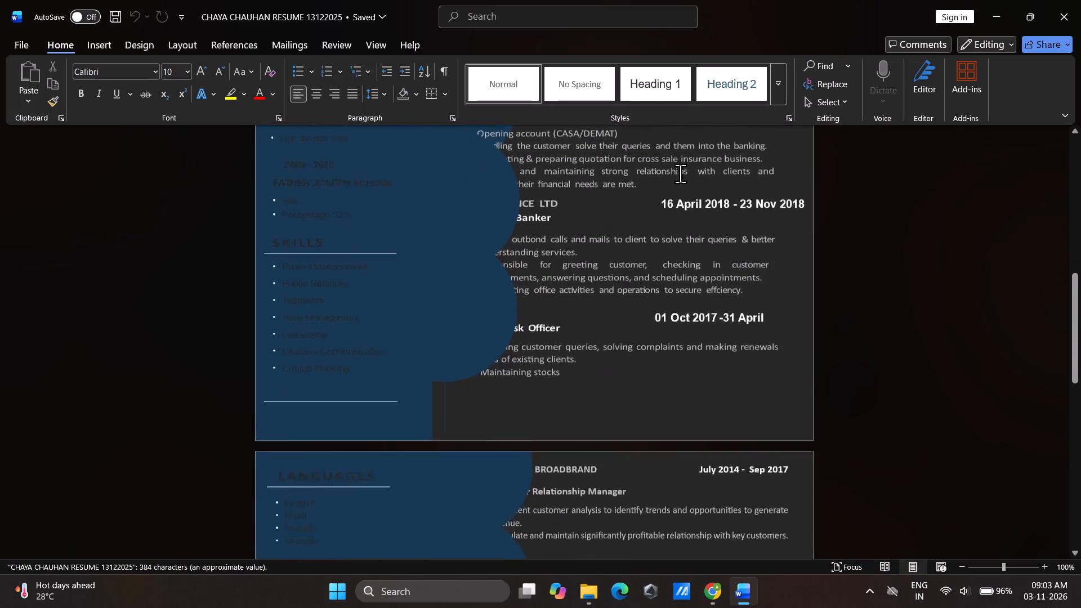
scroll(680, 173, "down", 2)
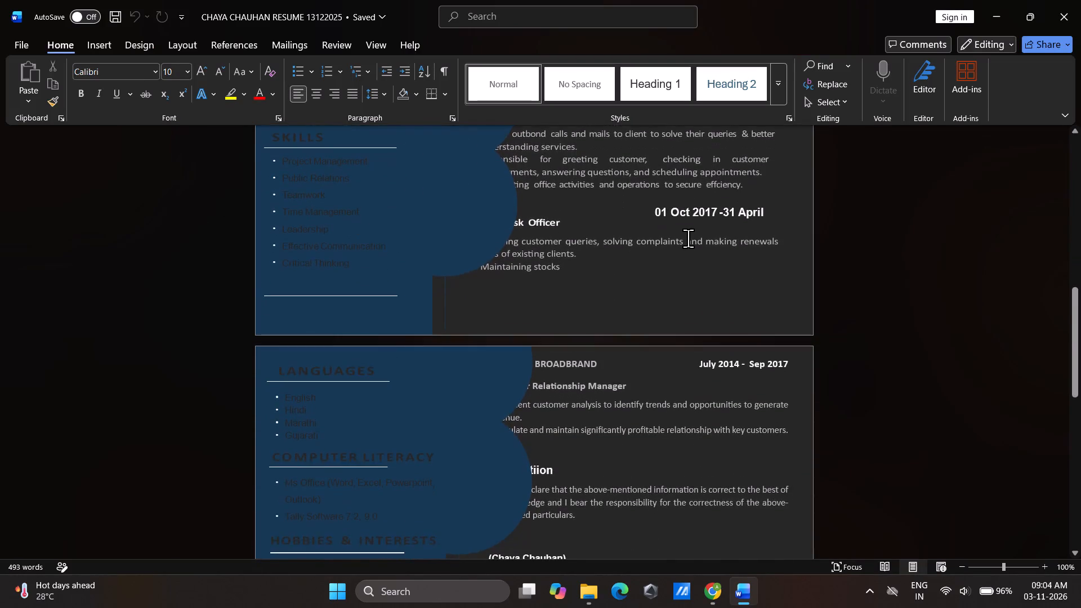
Review the employment dates in the Word resume from HDFC Bank to Swiftnet Broadbrand, and close the document.
scroll(688, 238, "down", 2)
scroll(700, 242, "up", 1)
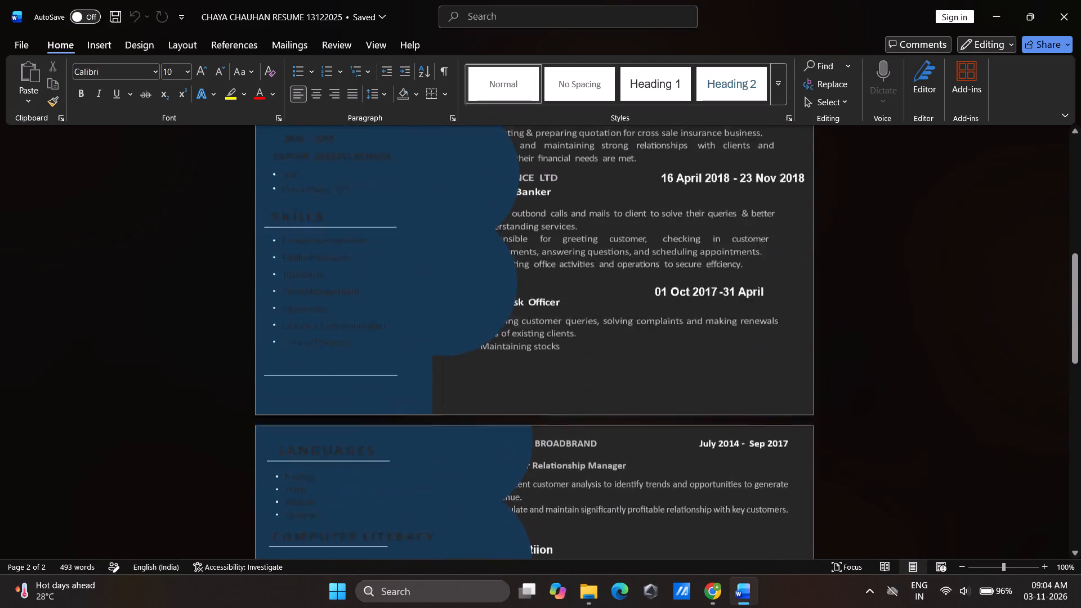
scroll(700, 242, "up", 2)
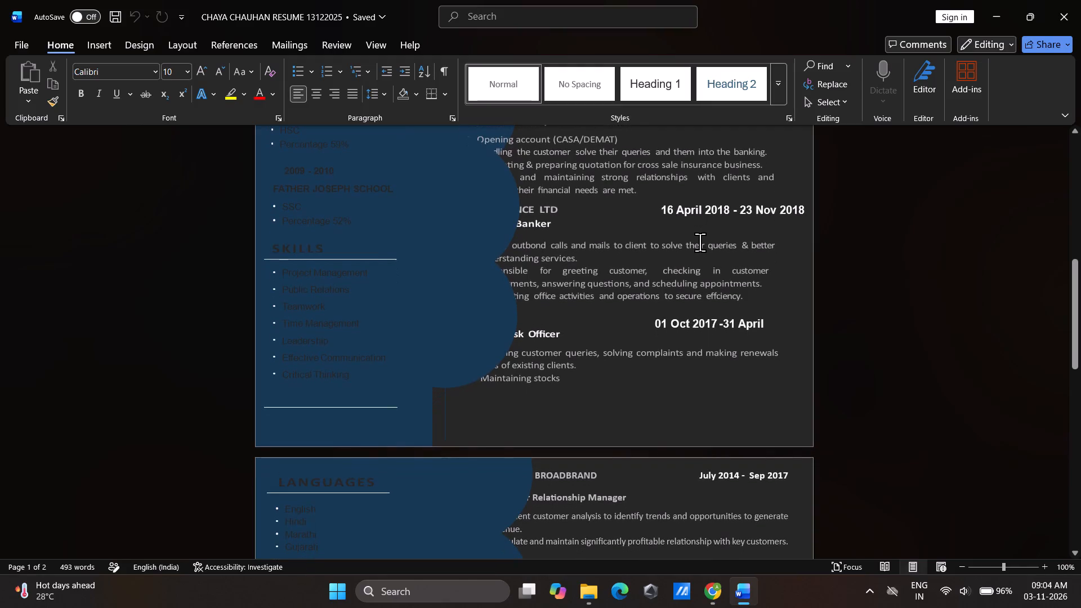
scroll(700, 242, "up", 2)
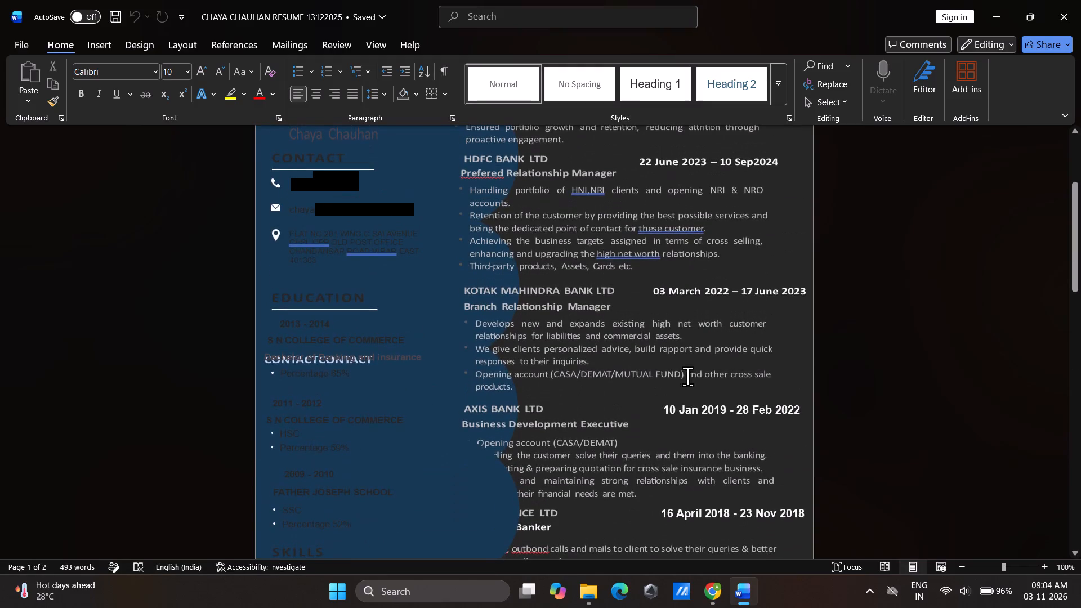
scroll(680, 513, "down", 1)
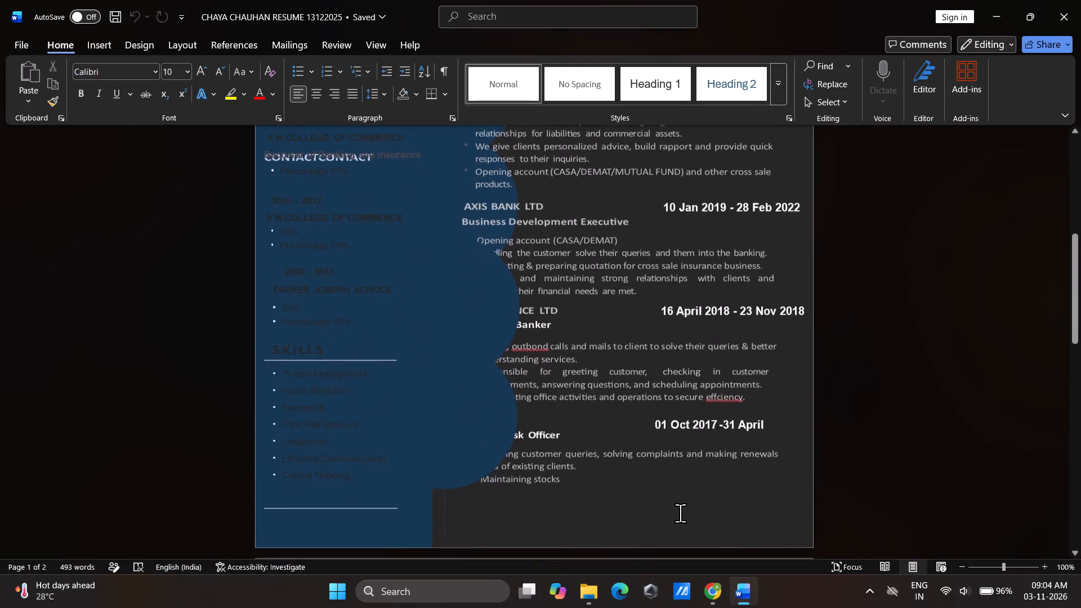
double_click(741, 426)
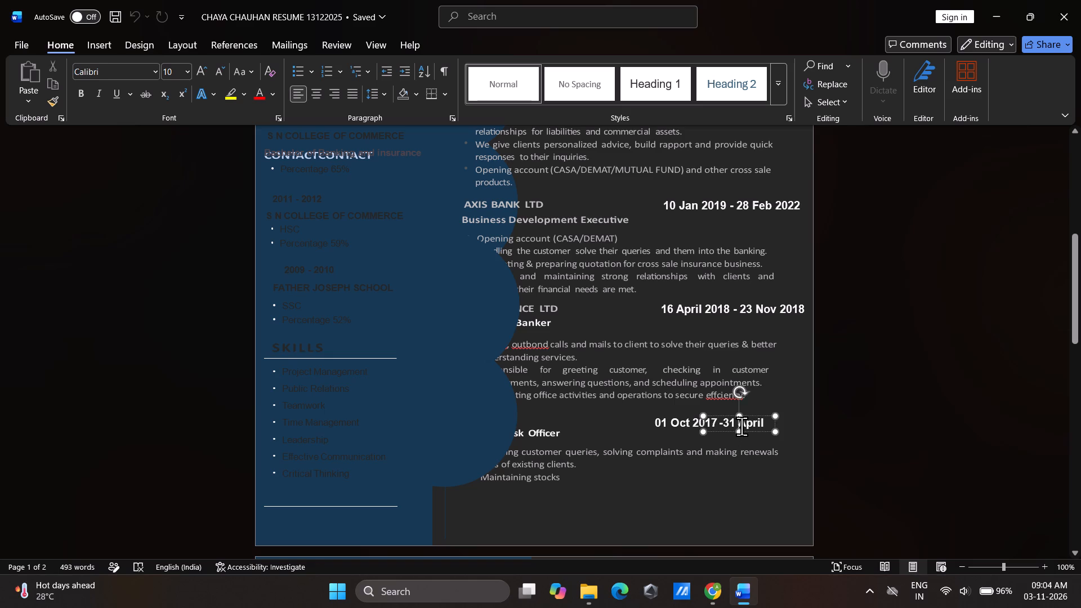
left_click(823, 233)
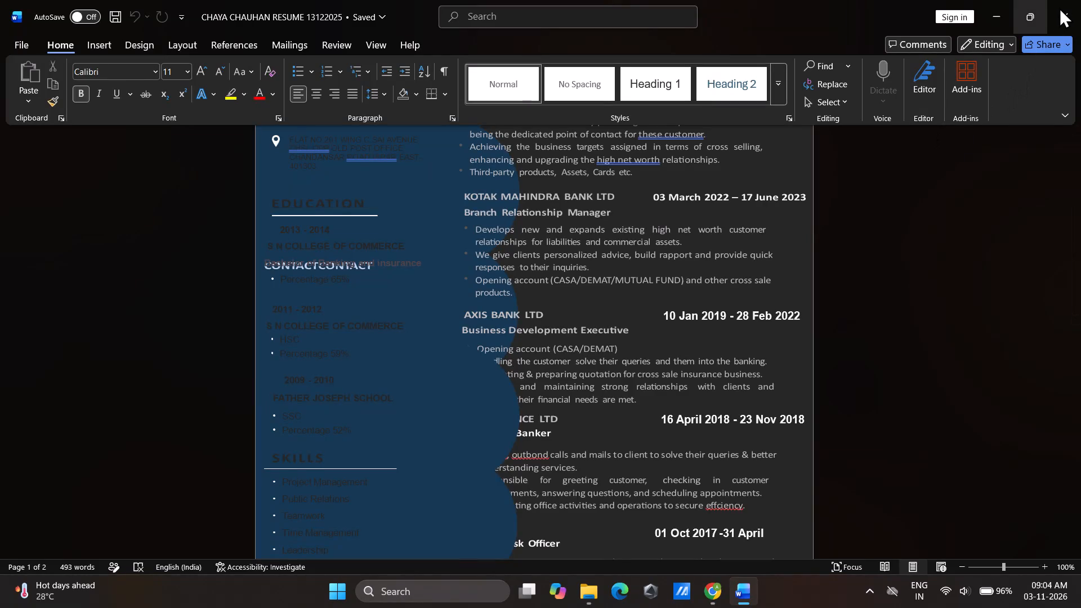
left_click(1062, 5)
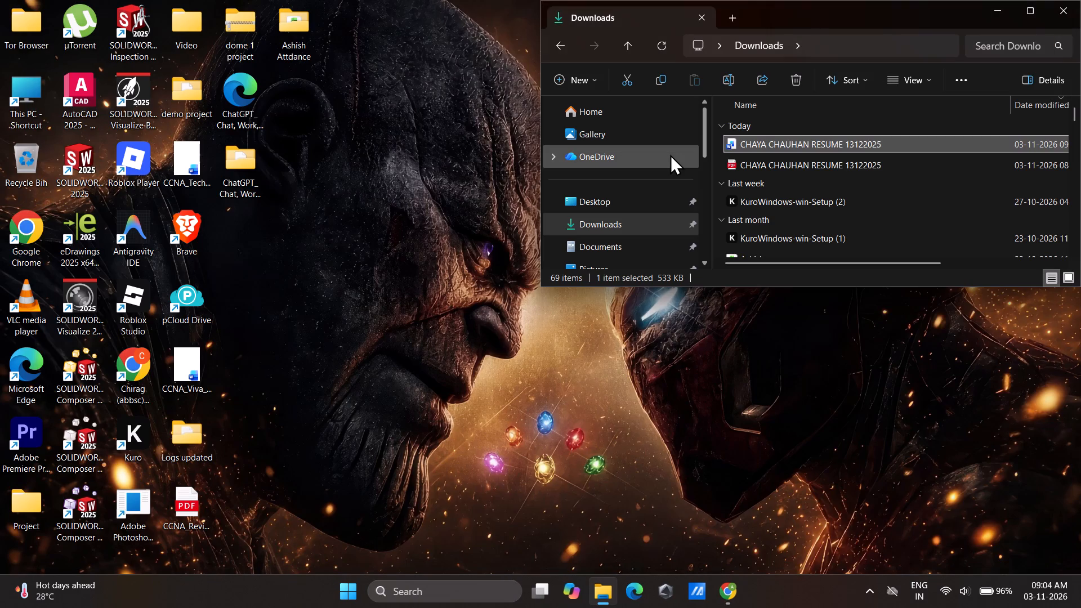
Open the original PDF resume from the Downloads folder and examine its employment dates through the second page.
double_click(767, 164)
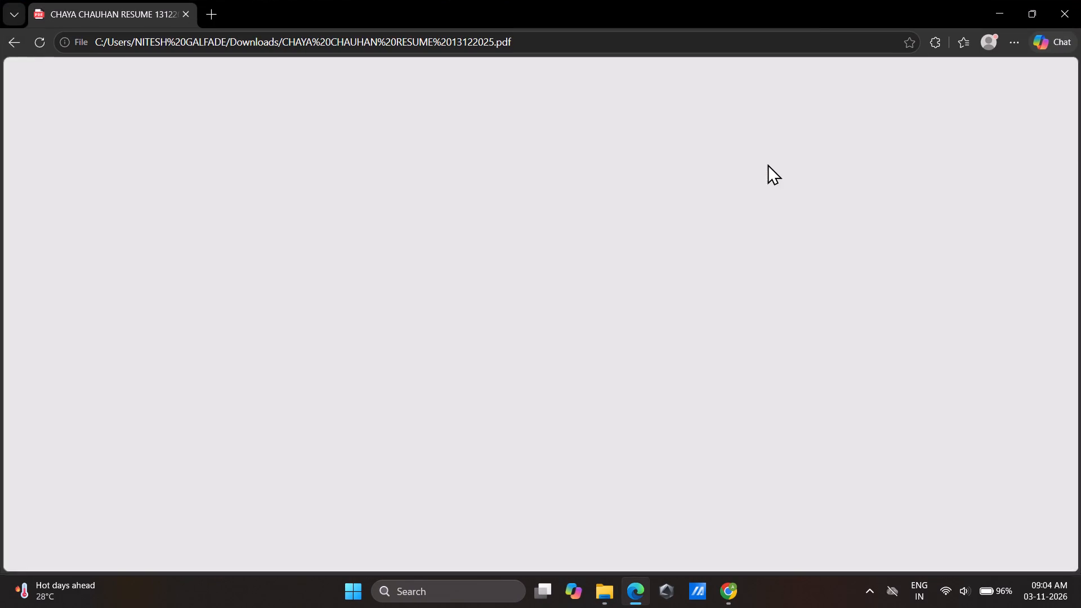
scroll(647, 280, "down", 2)
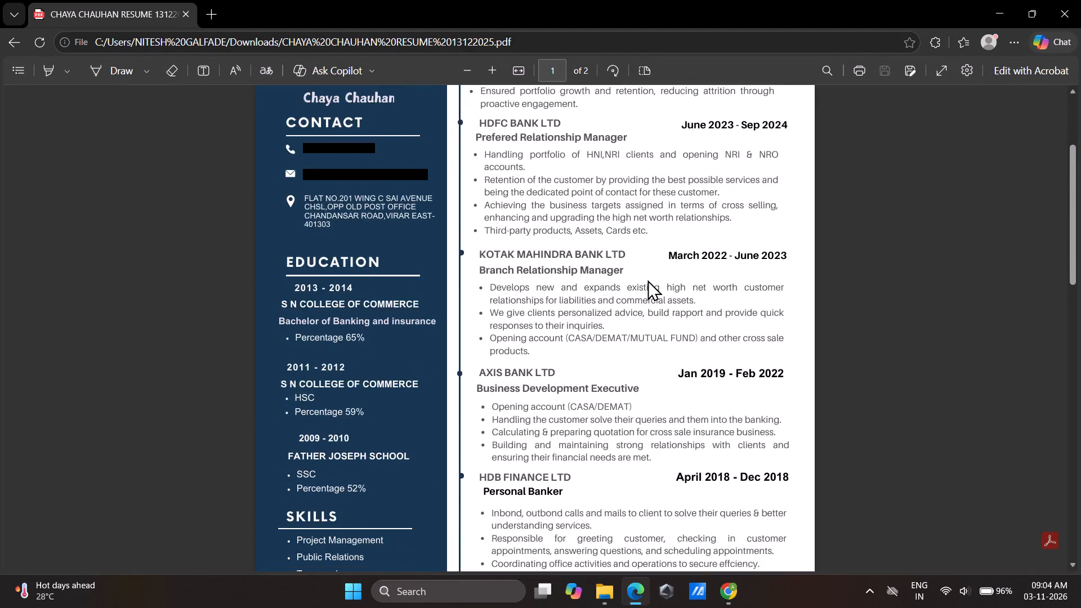
scroll(647, 280, "down", 4)
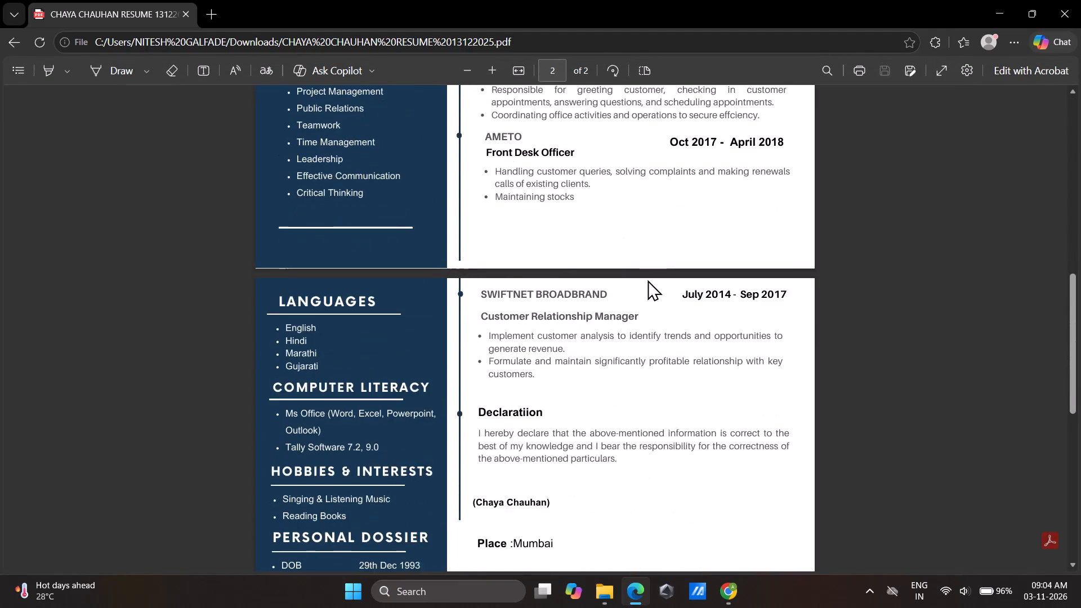
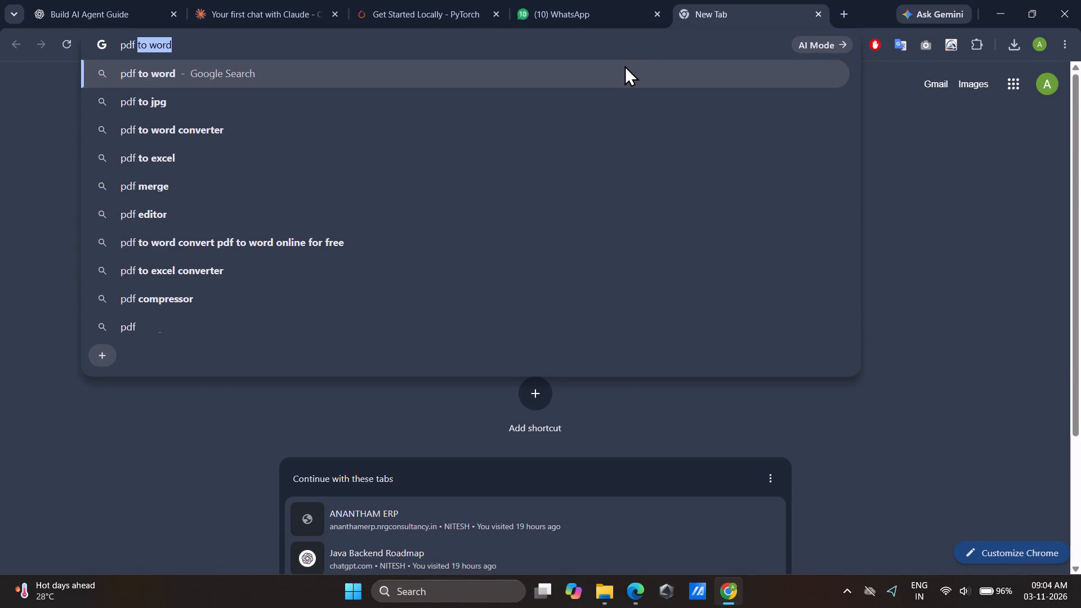
Search the web for "pdf to word" and open Smallpdf's free PDF to Word converter.
left_click(623, 68)
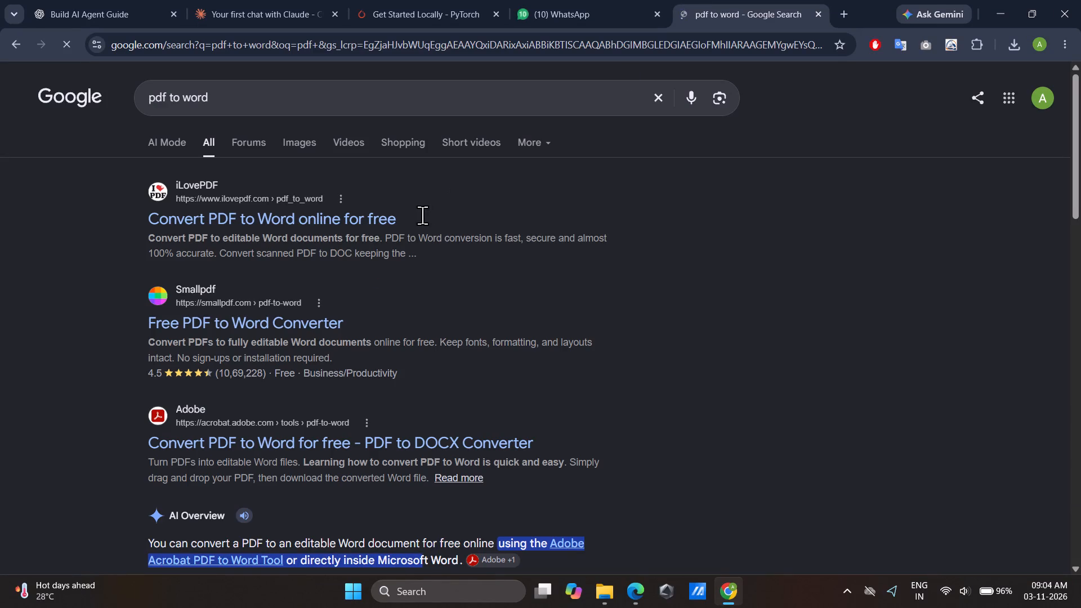
left_click(296, 325)
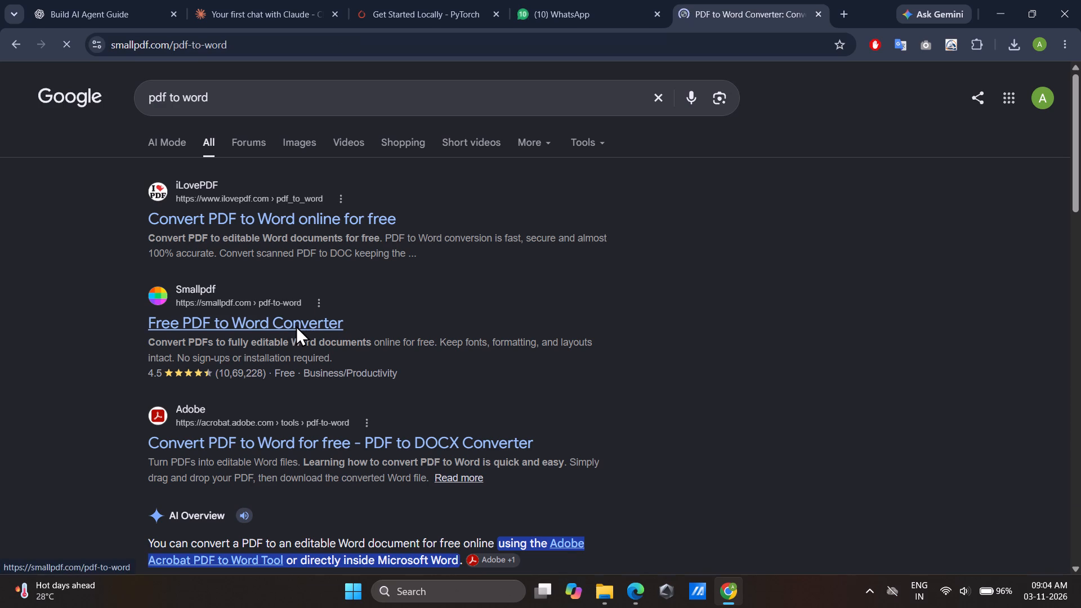
Convert the PDF resume from the Downloads folder to Word using Basic conversion, and download the resulting DOCX.
left_click(520, 301)
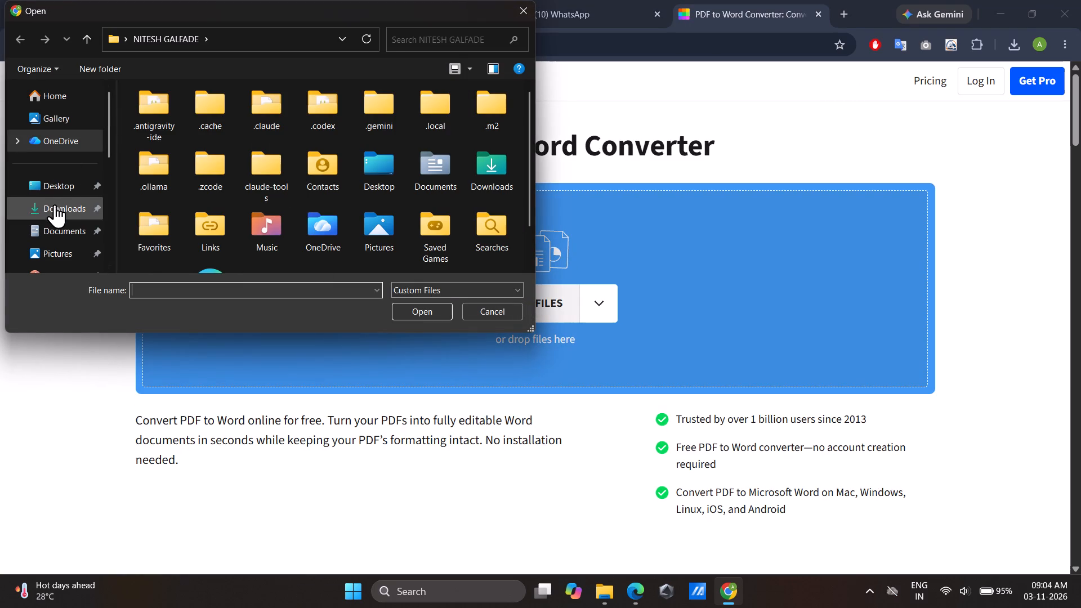
left_click(55, 207)
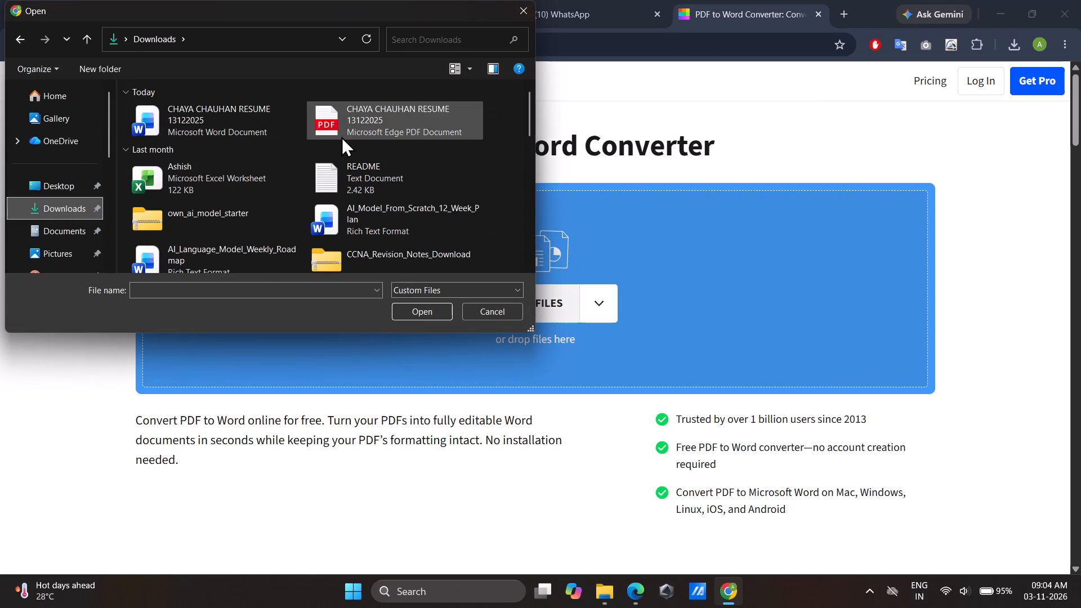
double_click(341, 136)
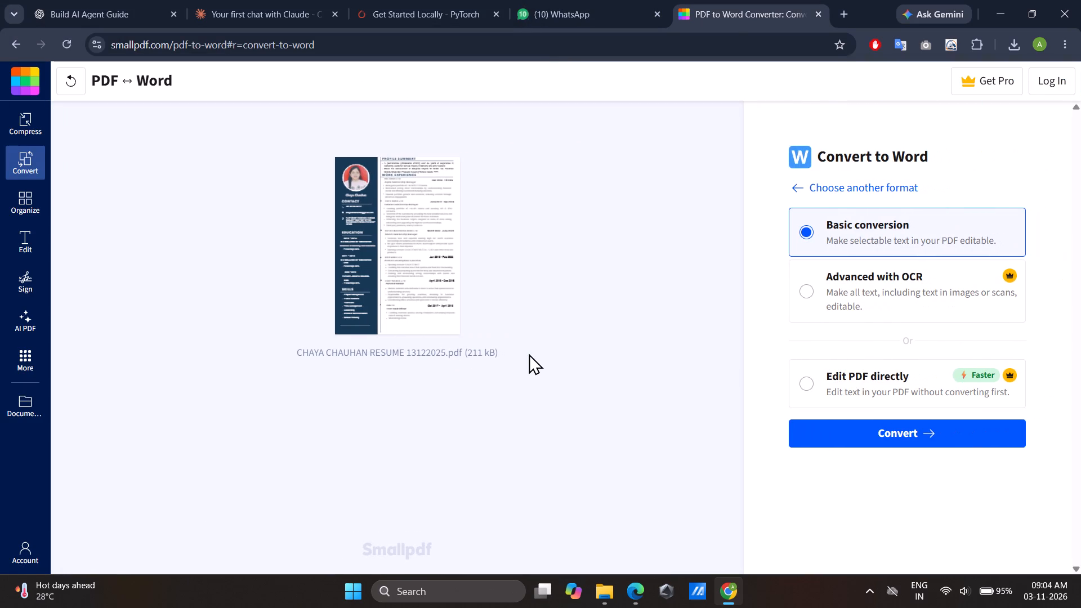
left_click(909, 441)
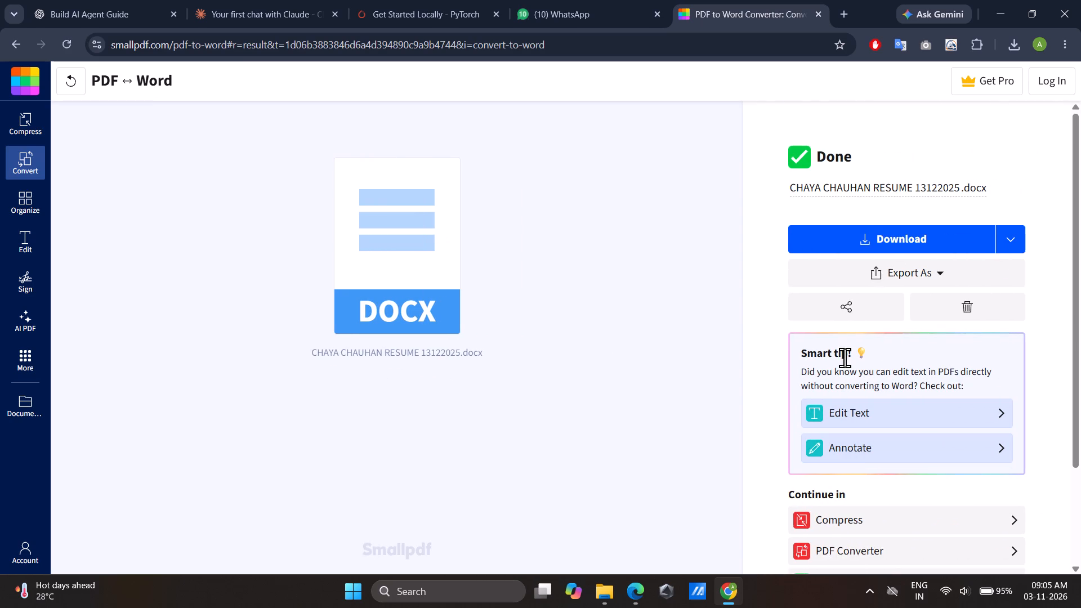
left_click(888, 243)
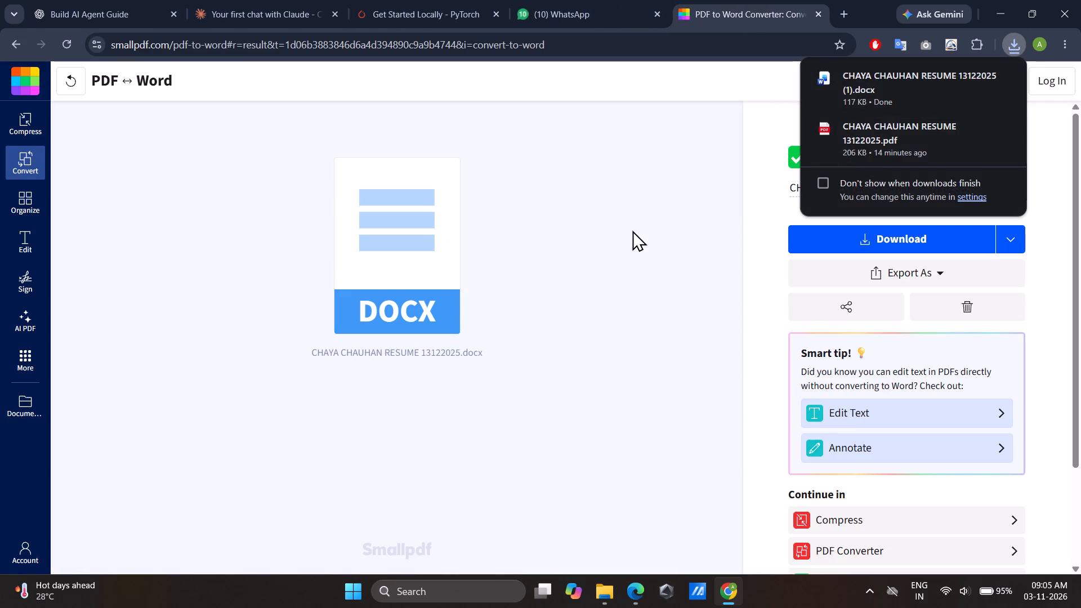
Delete the older Word copy of the resume, without the (1) suffix, from the Downloads folder.
double_click(31, 104)
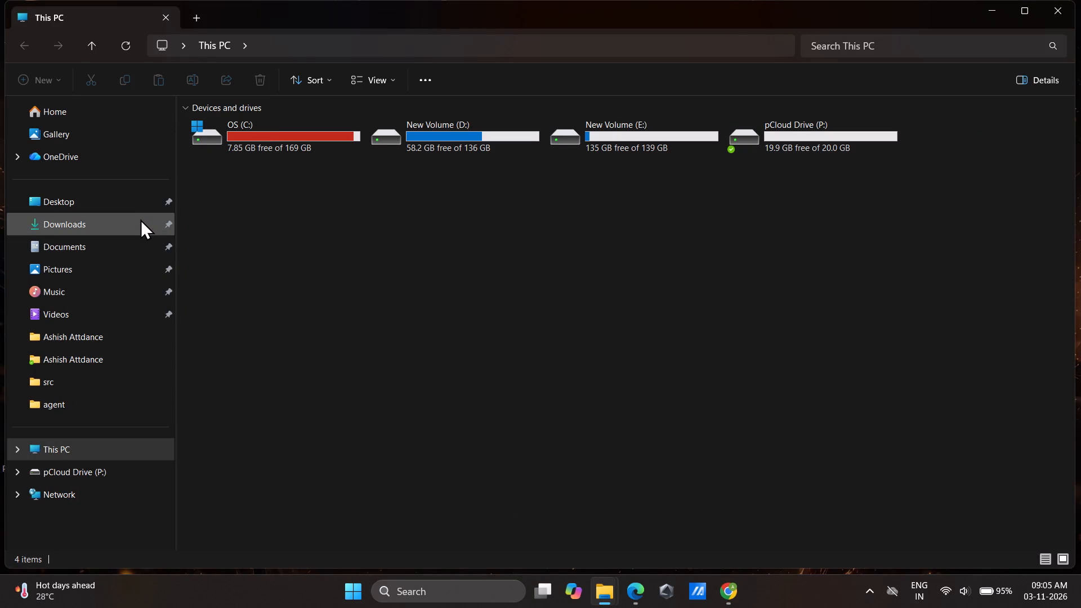
double_click(140, 219)
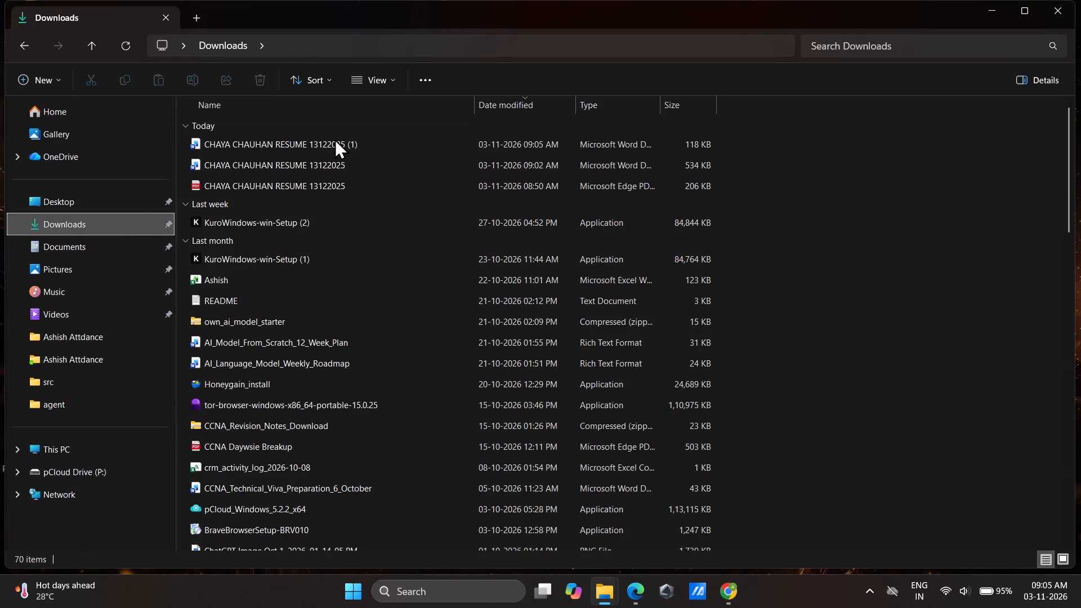
right_click(324, 163)
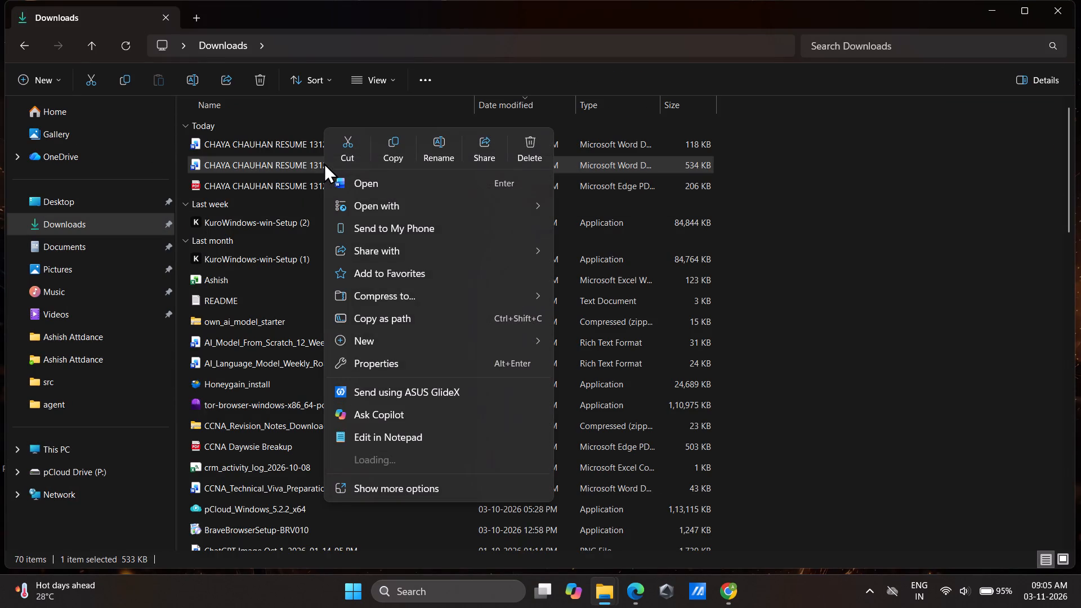
left_click(537, 154)
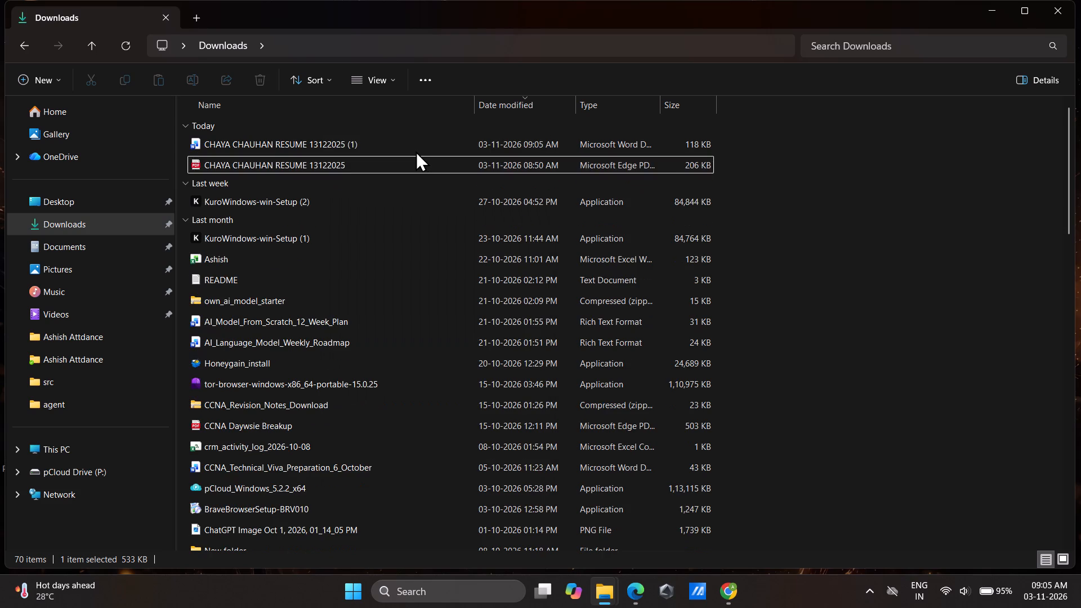
Open the newly downloaded (1) Word resume and examine its layout and employment dates across both pages.
double_click(399, 149)
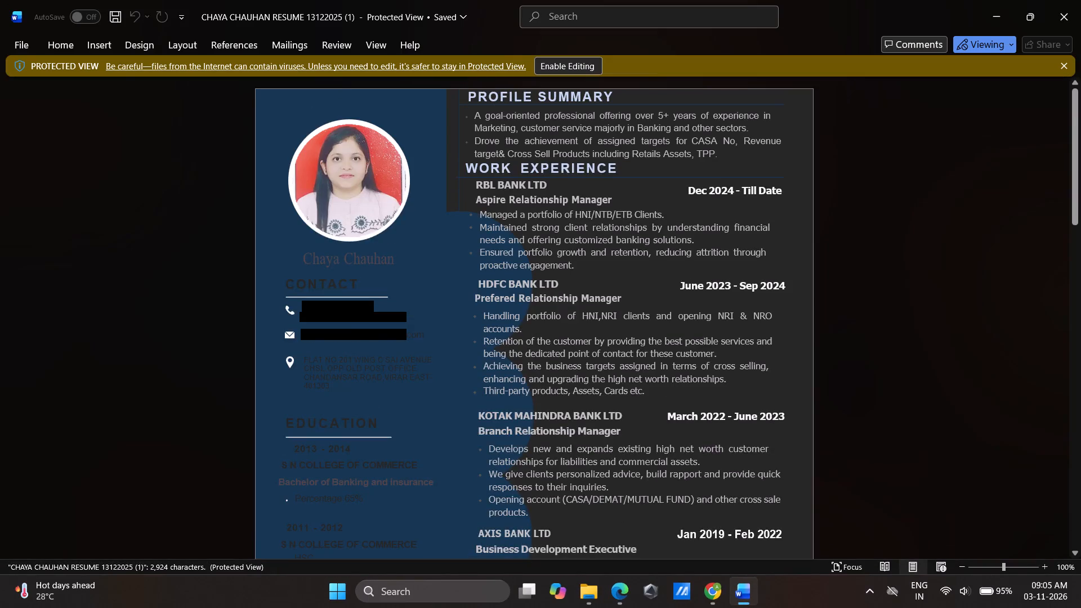
scroll(431, 333, "down", 4)
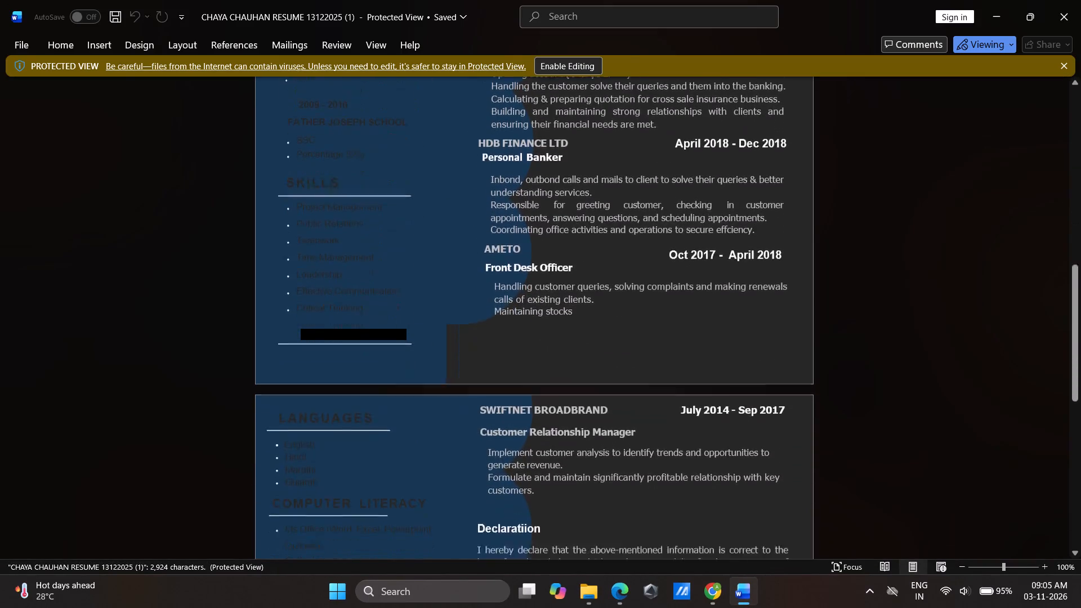
scroll(431, 333, "down", 1)
left_click(699, 218)
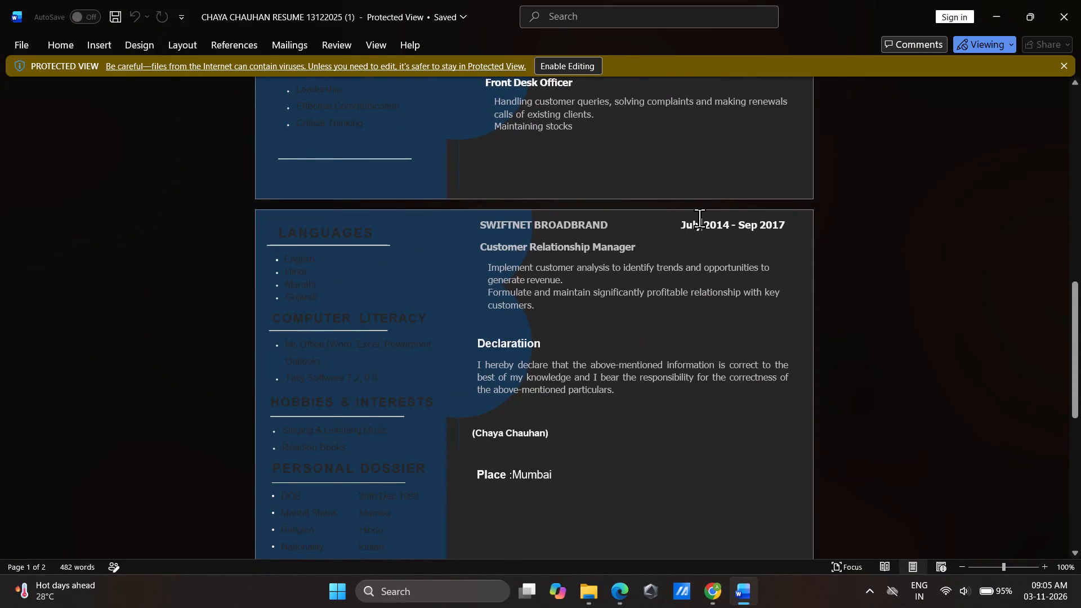
scroll(699, 218, "up", 5)
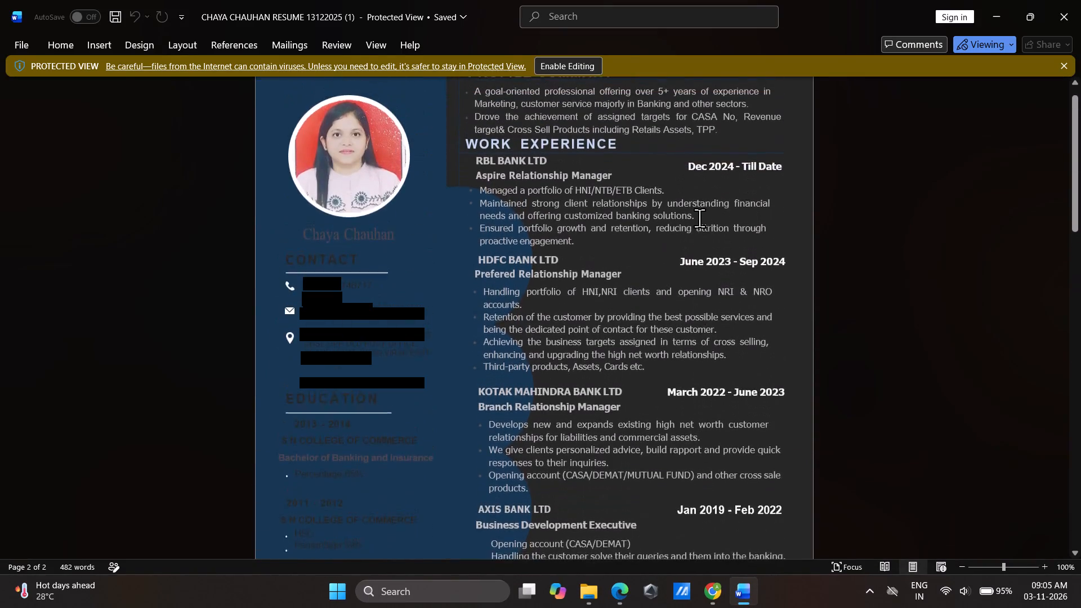
scroll(699, 218, "up", 1)
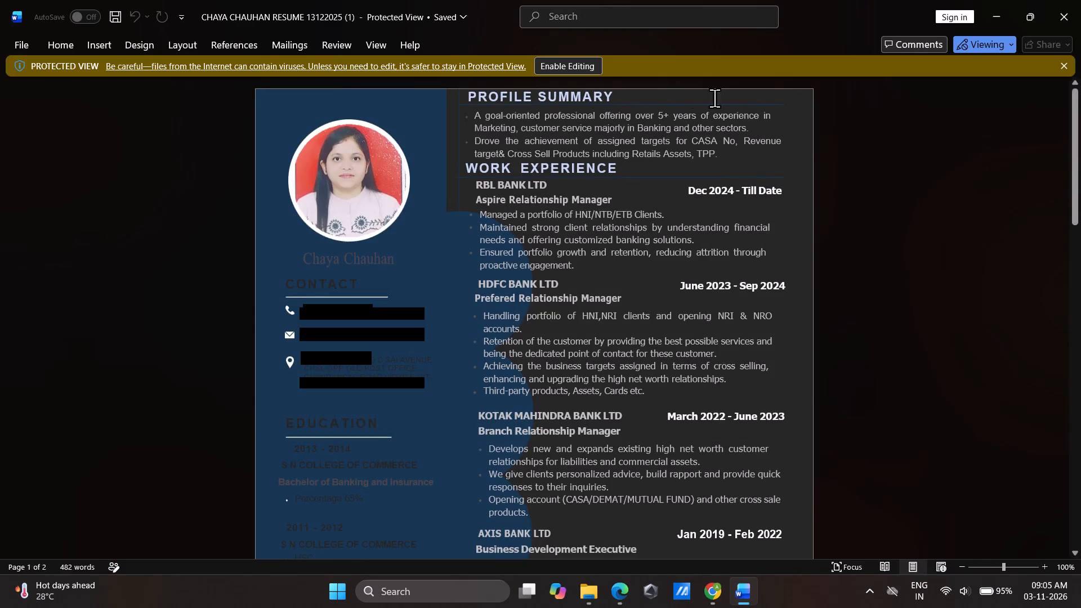
Take the converted resume out of Protected View so that it can be edited.
left_click(574, 62)
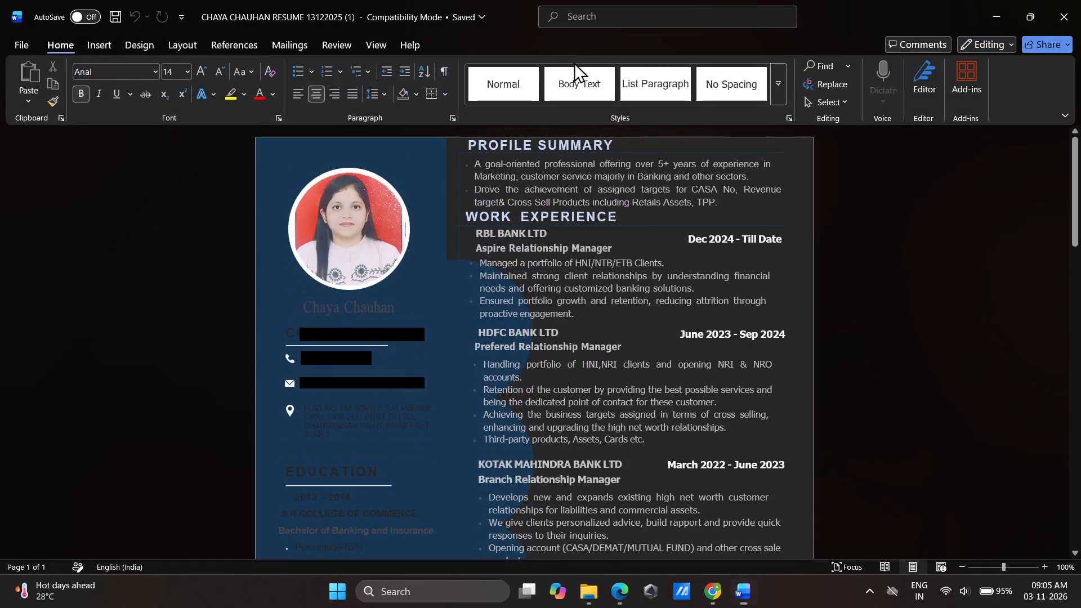
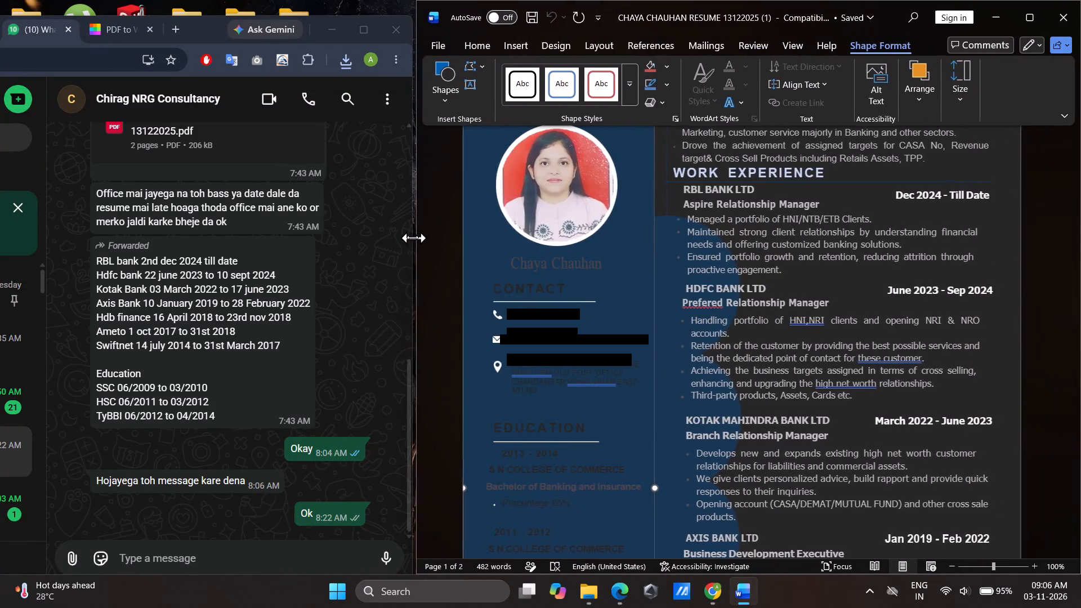
Change the RBL Bank start date to 2nd Dec 2024 and shift the date leftward so it fits on one line.
left_click_drag(413, 238, 410, 238)
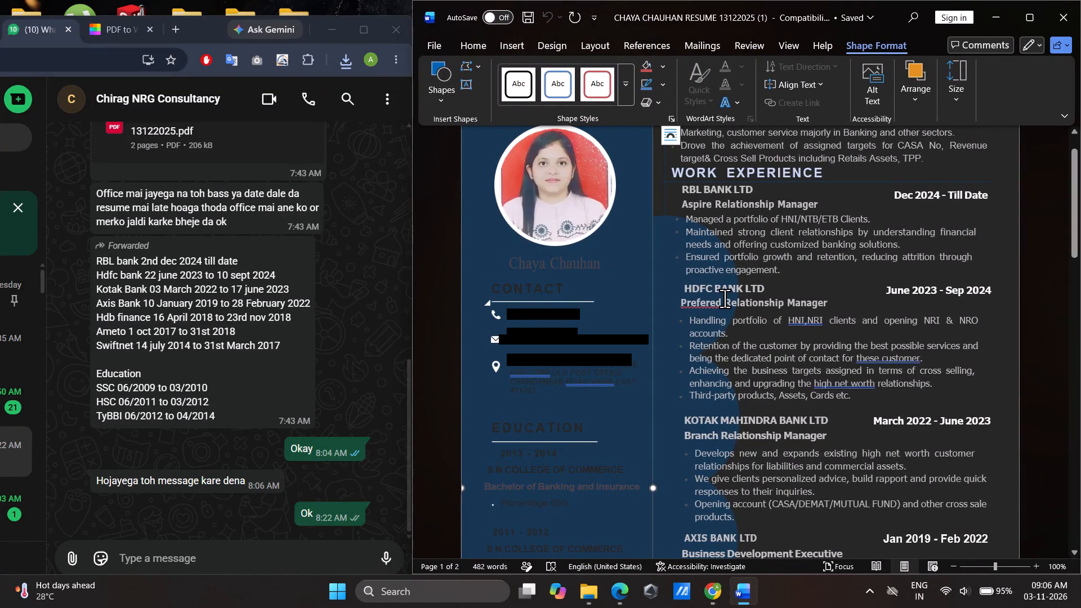
left_click(890, 194)
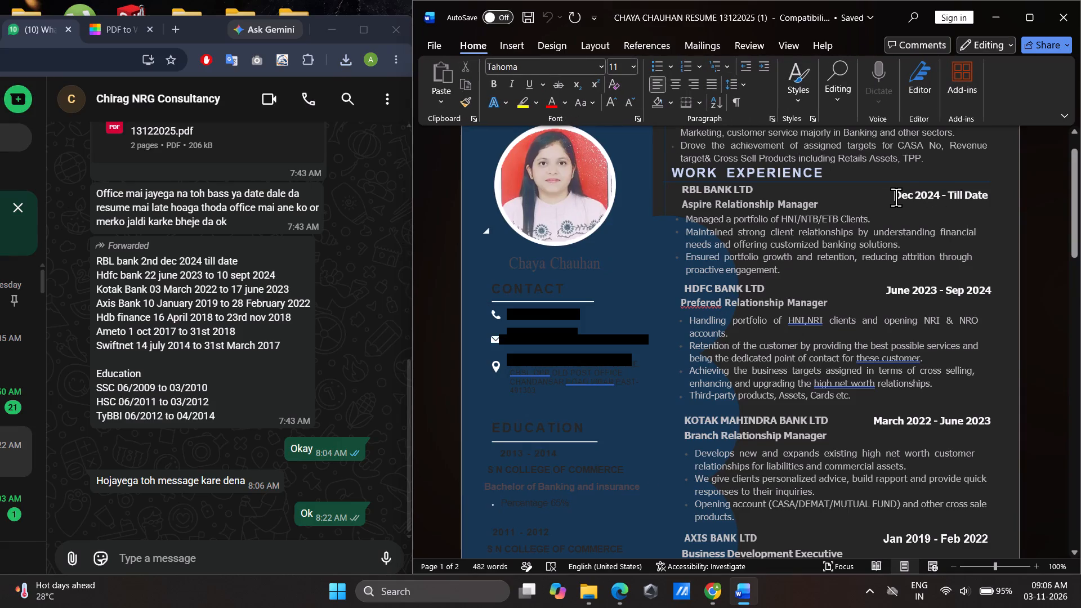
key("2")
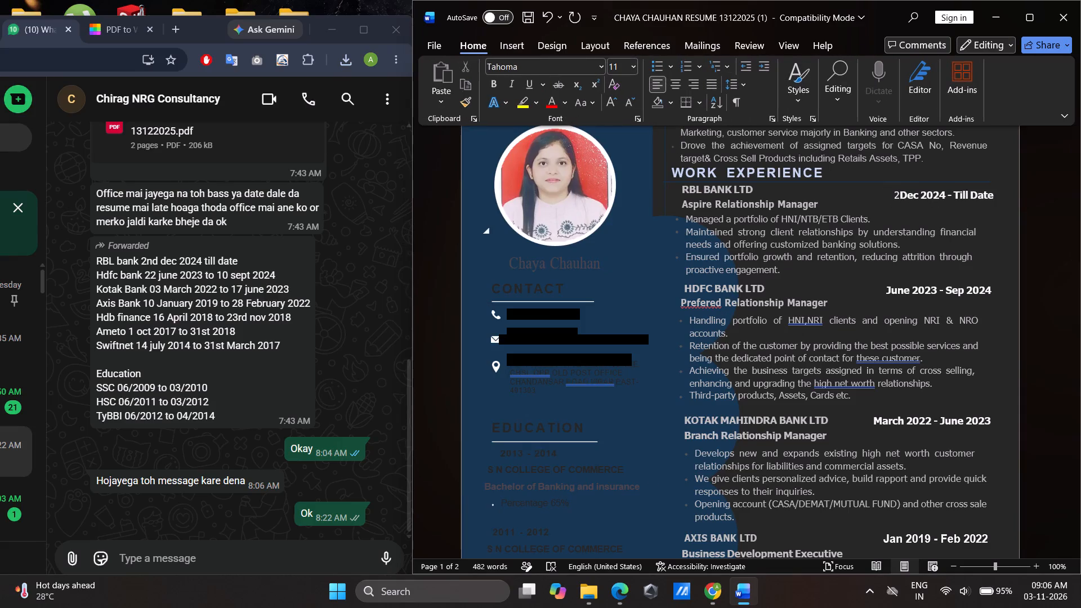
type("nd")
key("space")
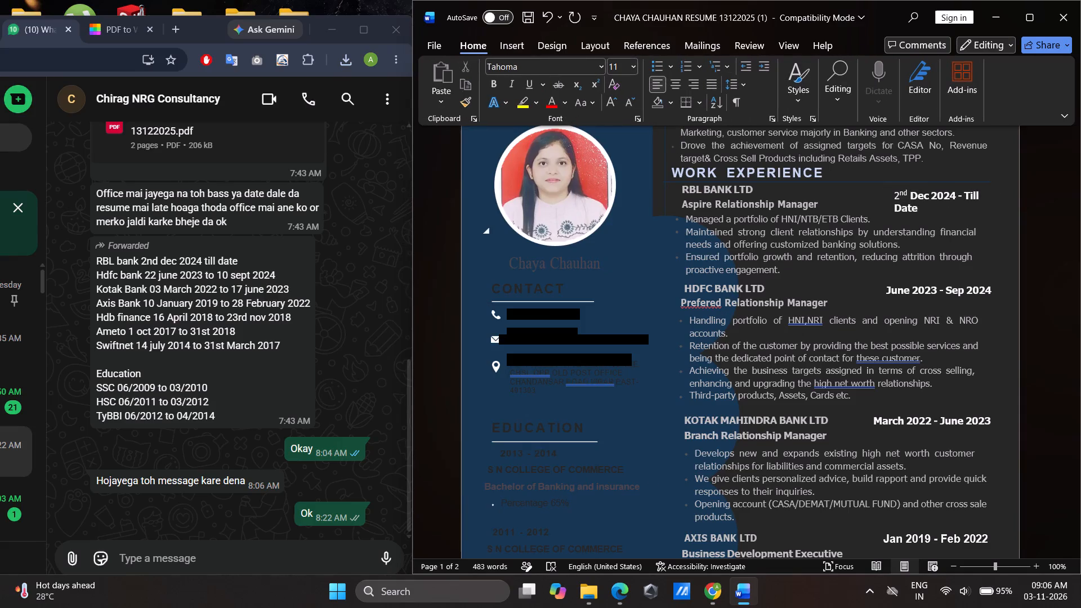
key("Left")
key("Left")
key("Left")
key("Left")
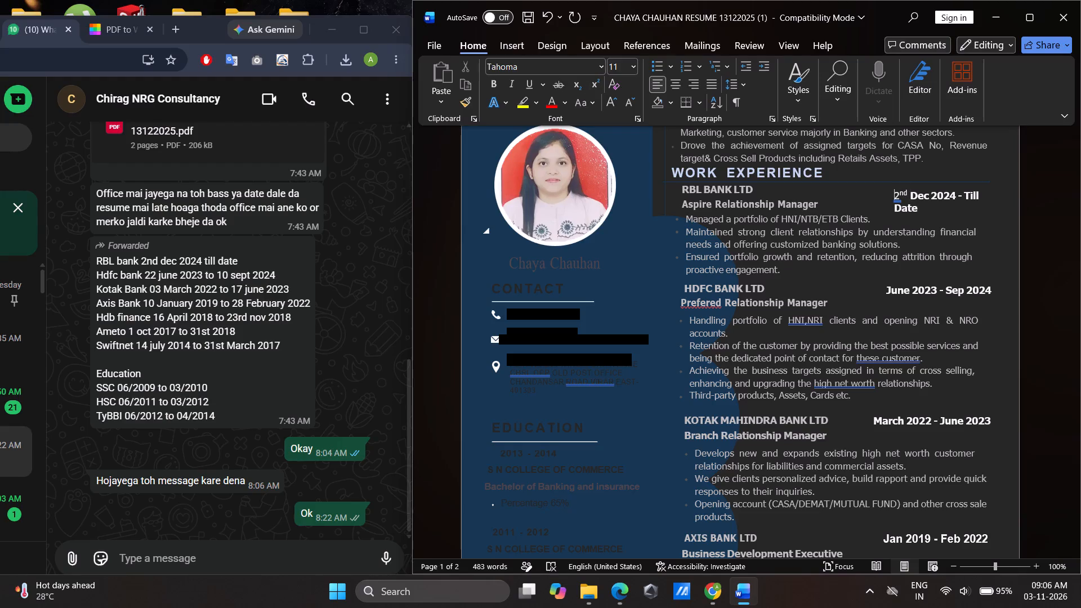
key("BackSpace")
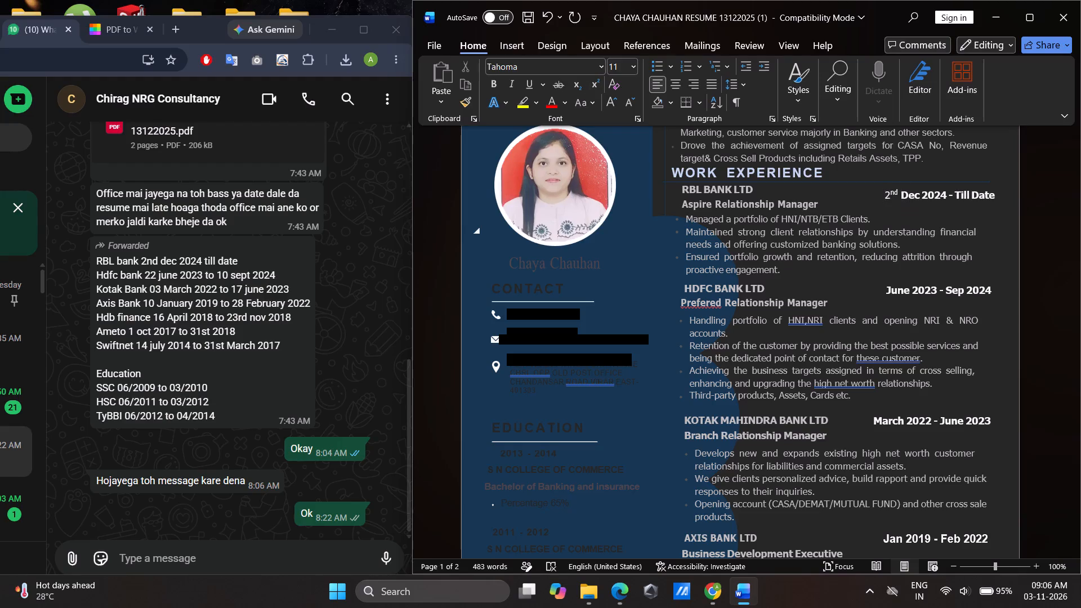
Make the "2nd" in the RBL Bank start date bold.
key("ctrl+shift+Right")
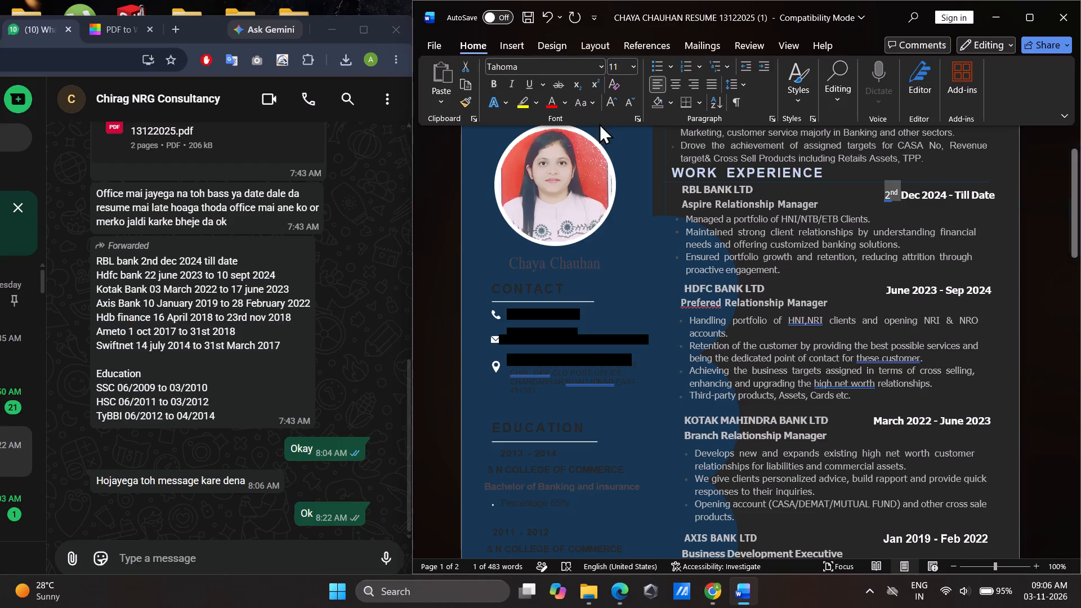
left_click(494, 79)
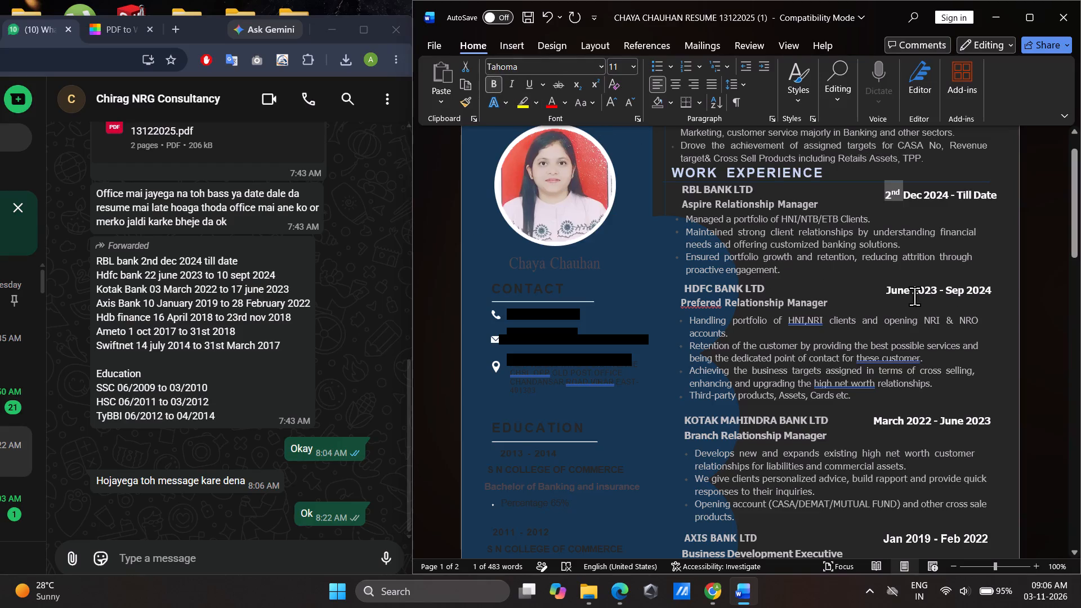
Add the days to the HDFC Bank dates as 22 June 2023 – 10 Sep 2024, with the 22 in bold.
left_click(887, 288)
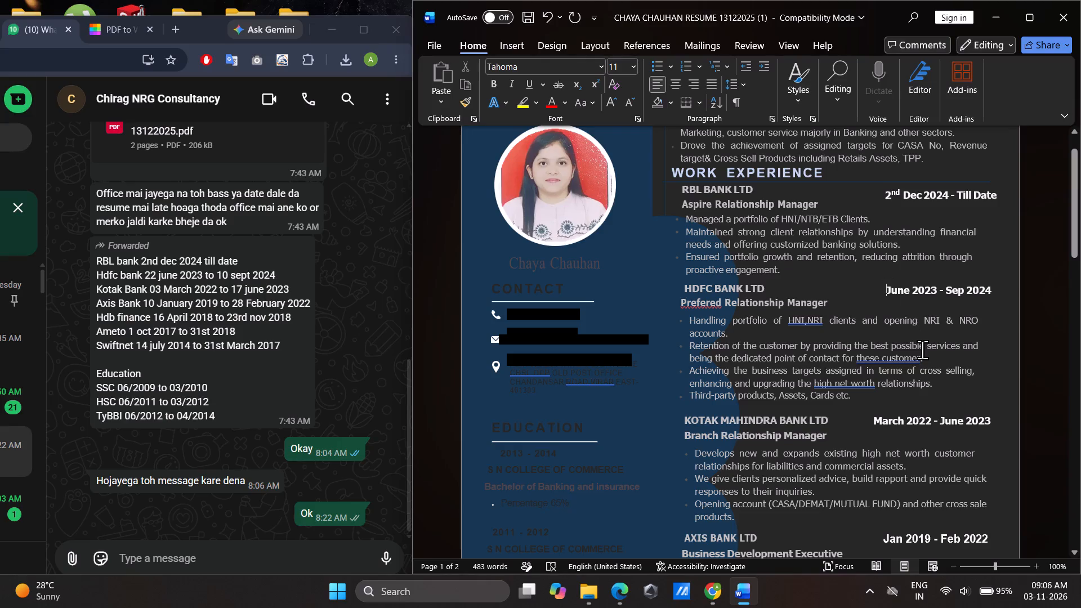
type("22")
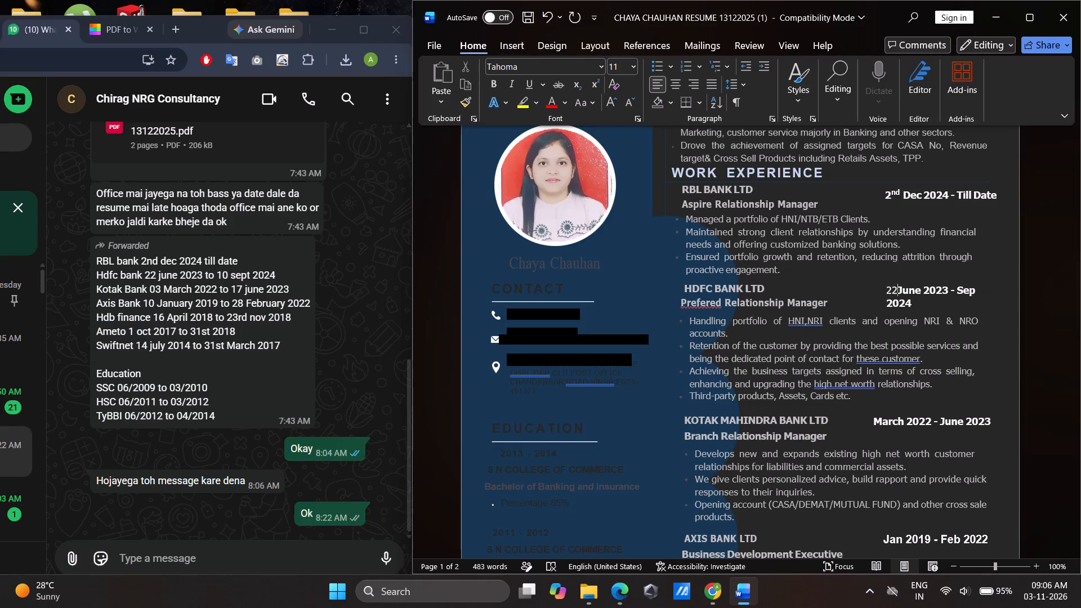
key("space")
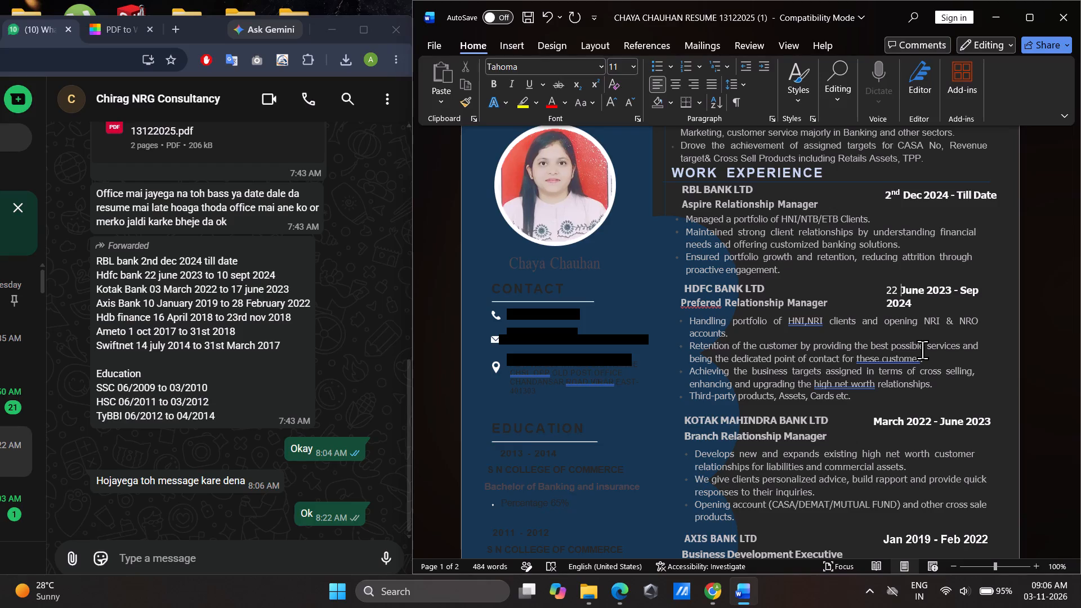
key("ctrl+shift+Left")
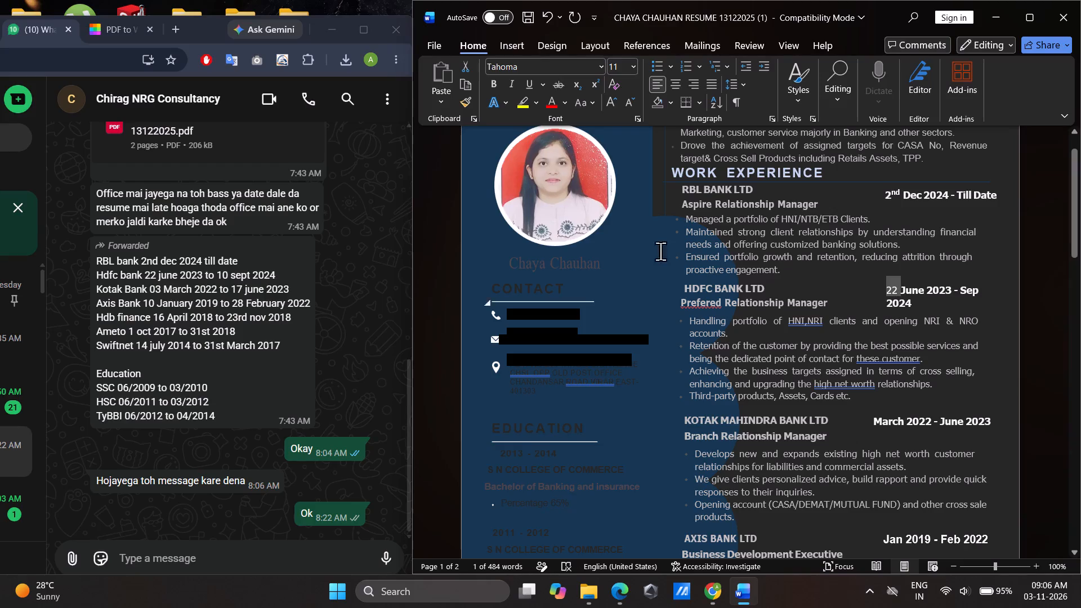
left_click(490, 86)
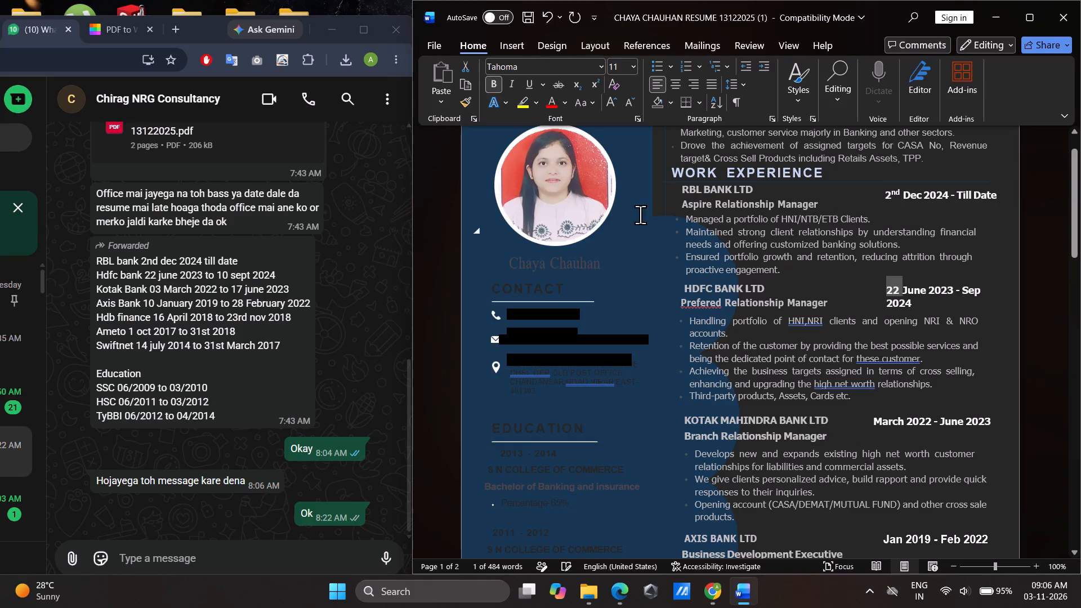
left_click(963, 290)
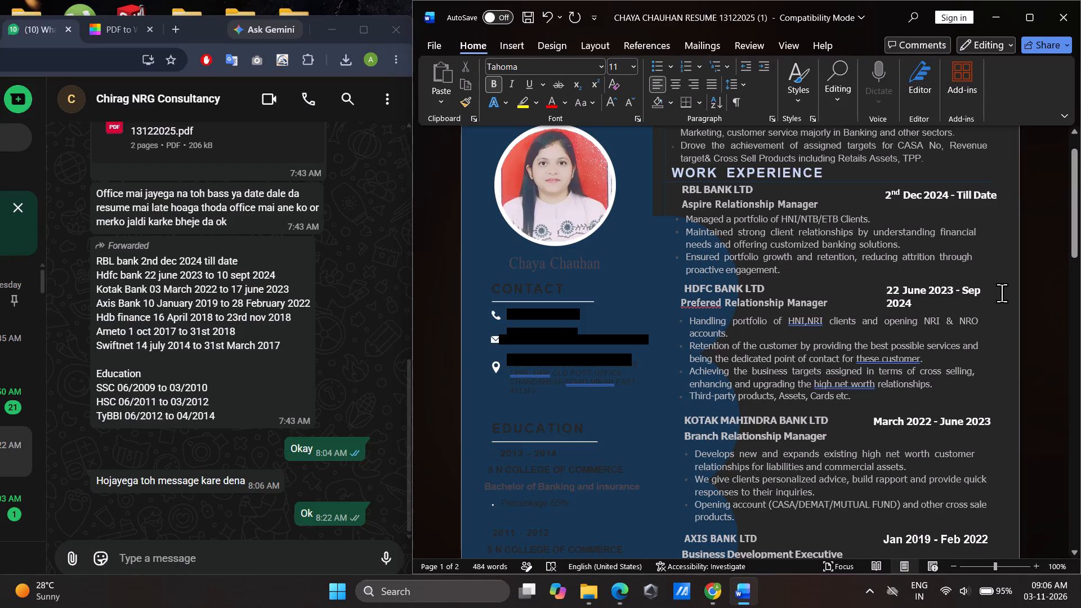
type("10")
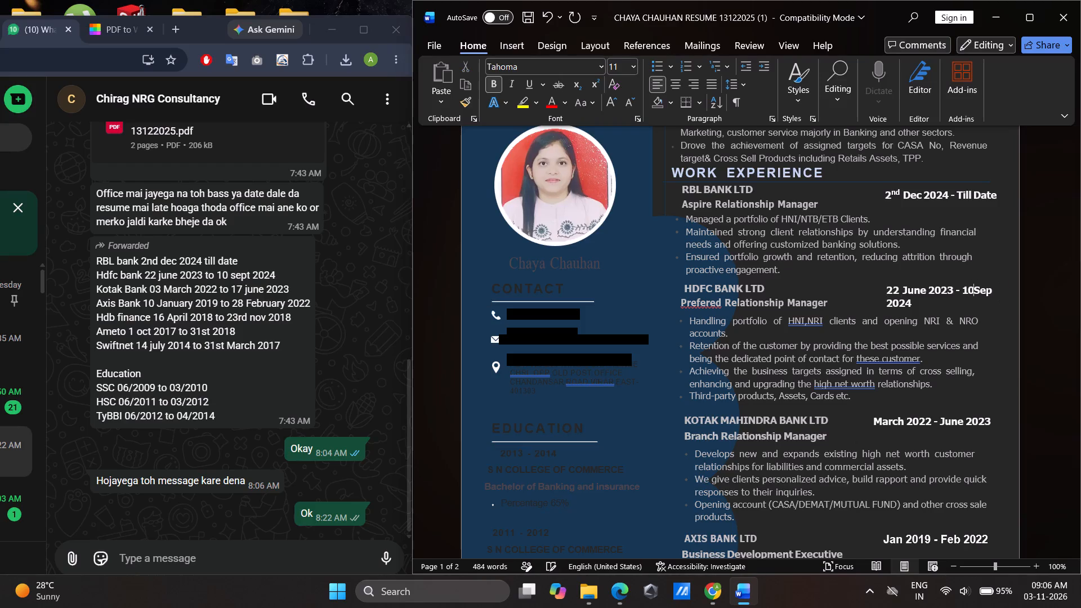
key("space")
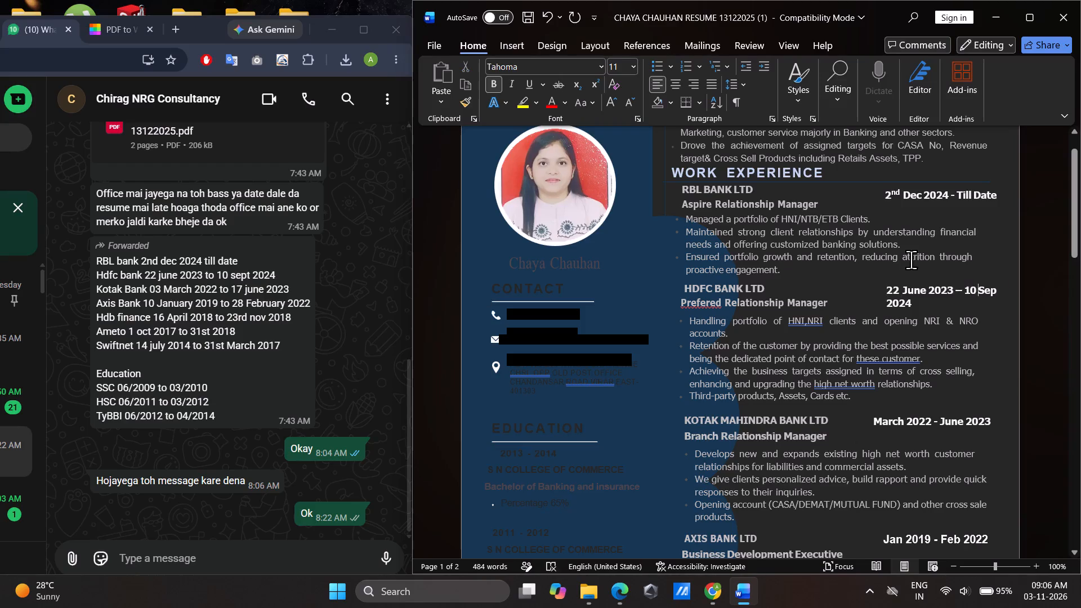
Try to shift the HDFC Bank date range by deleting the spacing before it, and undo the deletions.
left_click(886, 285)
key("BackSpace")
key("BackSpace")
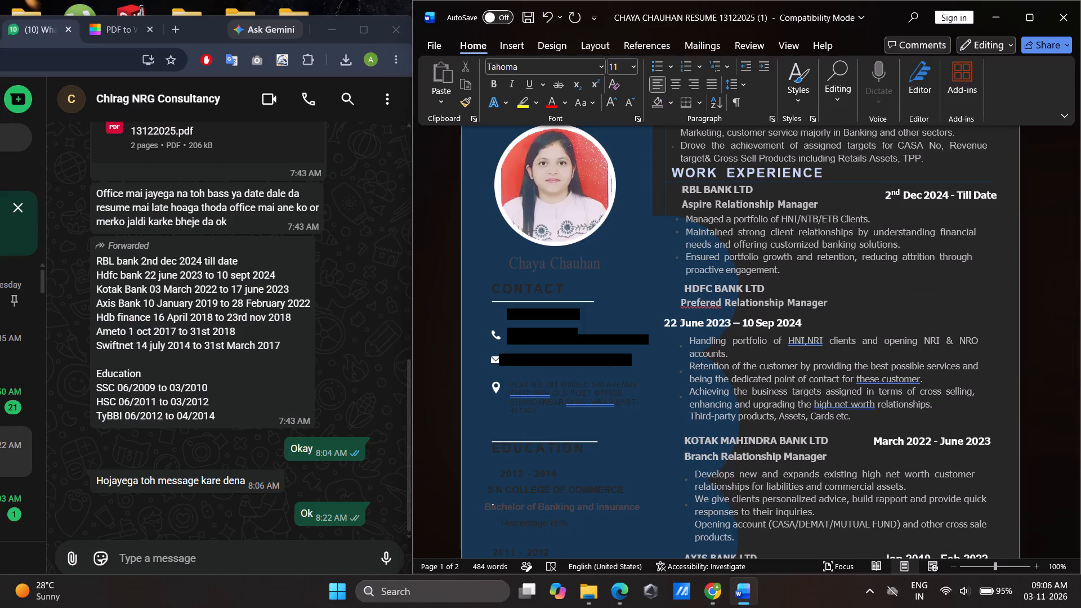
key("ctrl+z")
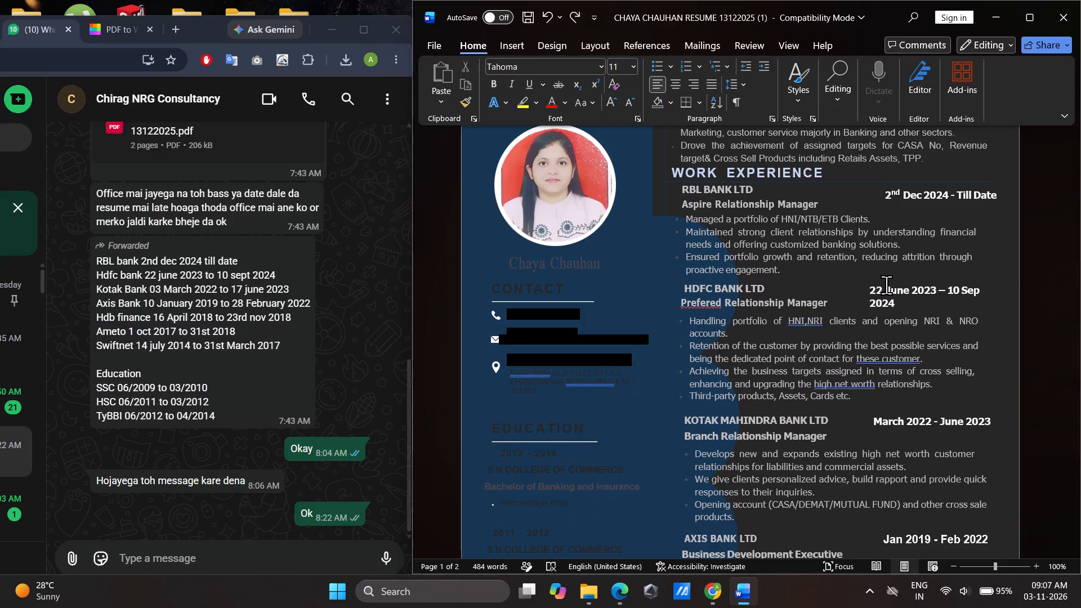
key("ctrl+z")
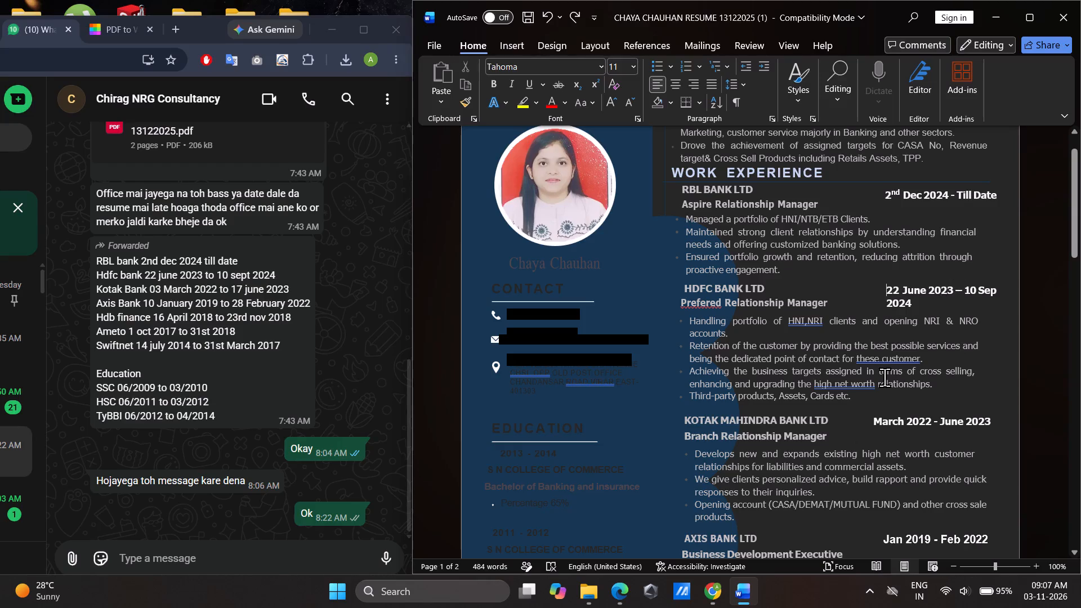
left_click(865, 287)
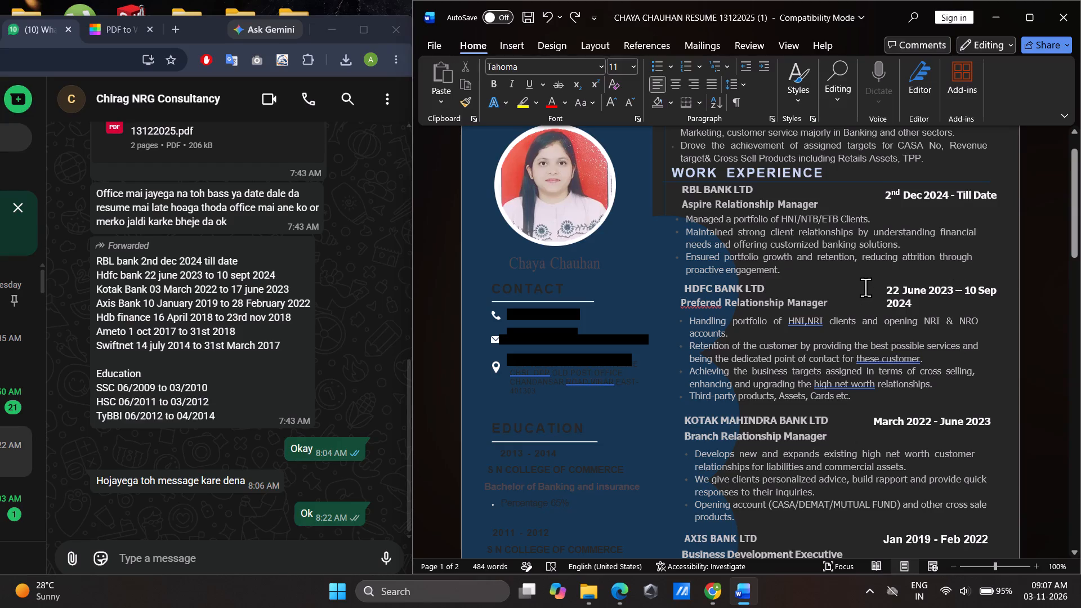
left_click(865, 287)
Add the days to the Kotak Mahindra Bank dates, making them 03 March 2022 - 17 June 2023.
scroll(882, 343, "down", 1)
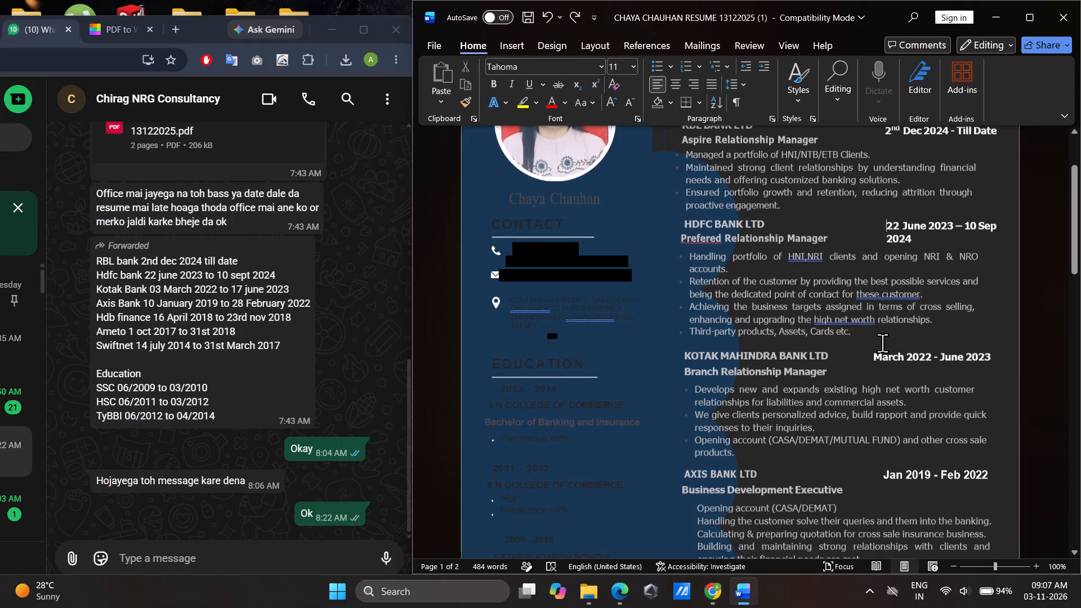
left_click(872, 339)
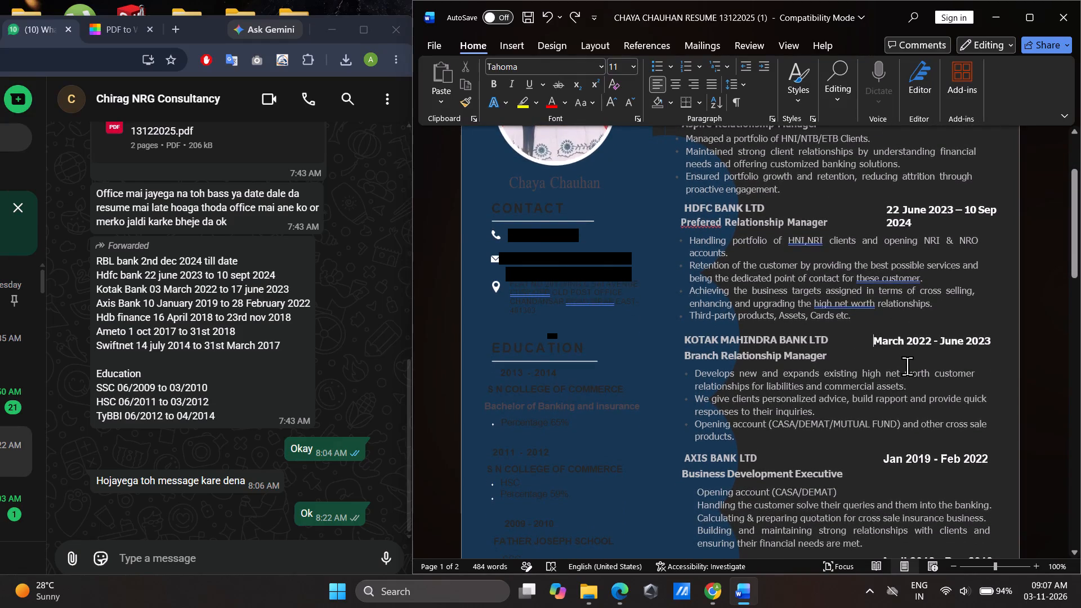
type("003")
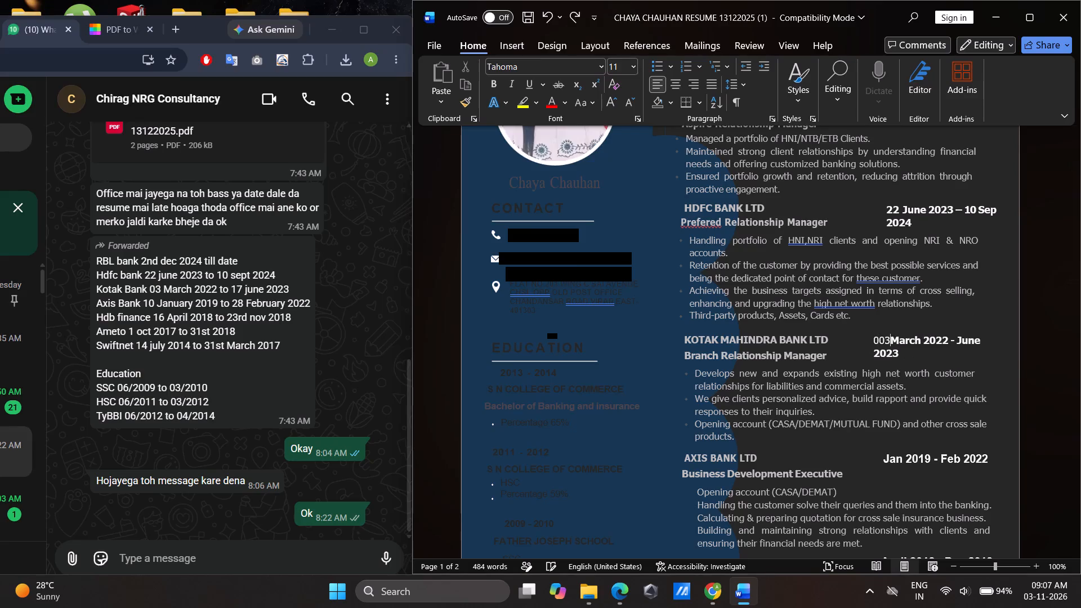
key("BackSpace")
key("BackSpace")
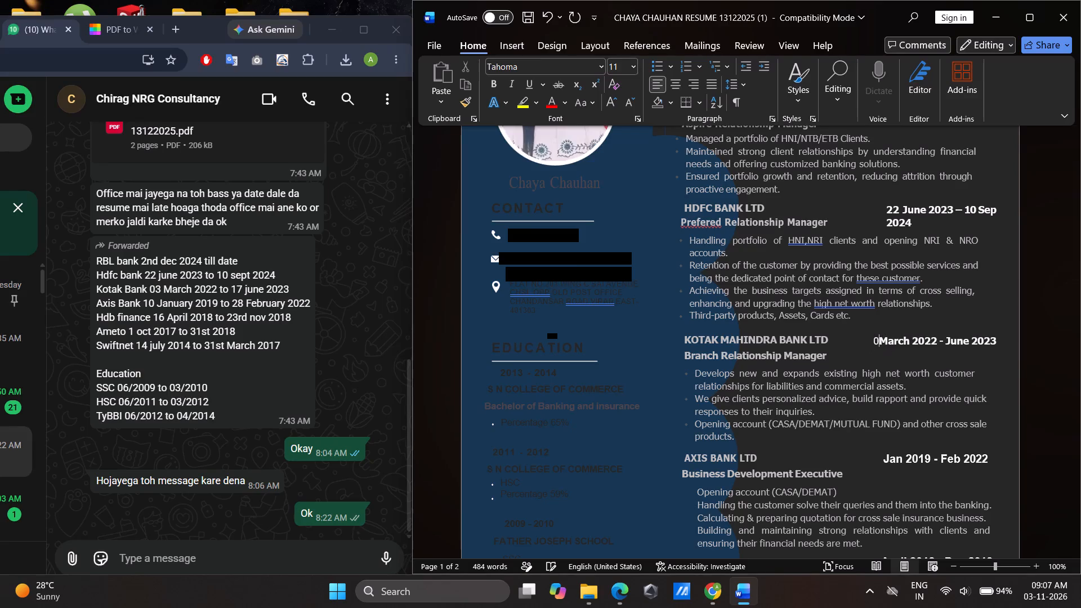
type("3")
key("space")
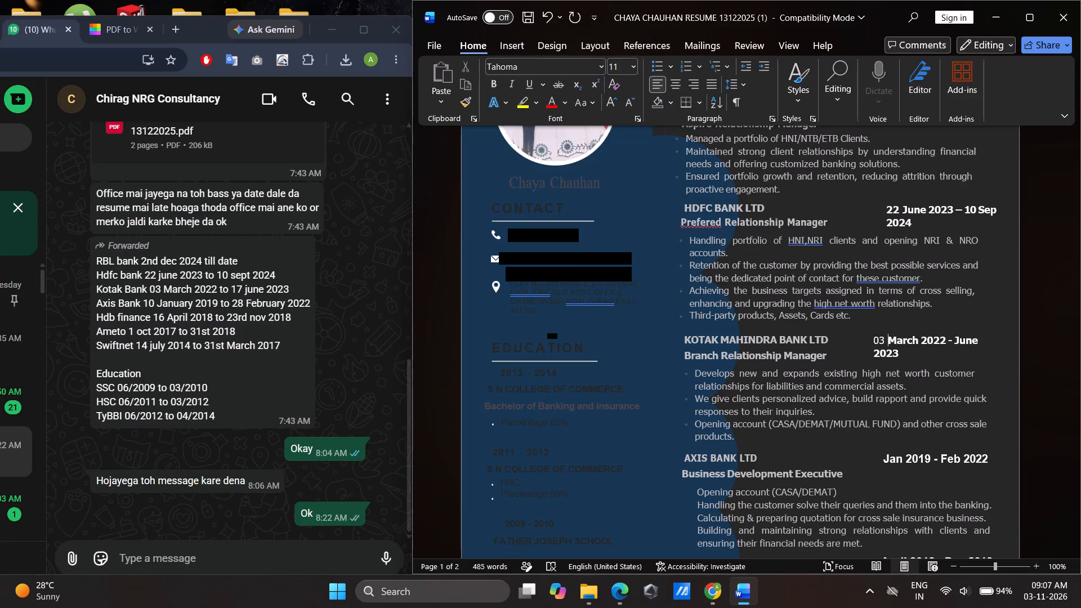
key("Right")
key("Right")
key("Right")
key("Right")
key("Right")
key("Right")
key("Right")
key("Right")
key("Right")
key("Right")
key("Right")
key("Right")
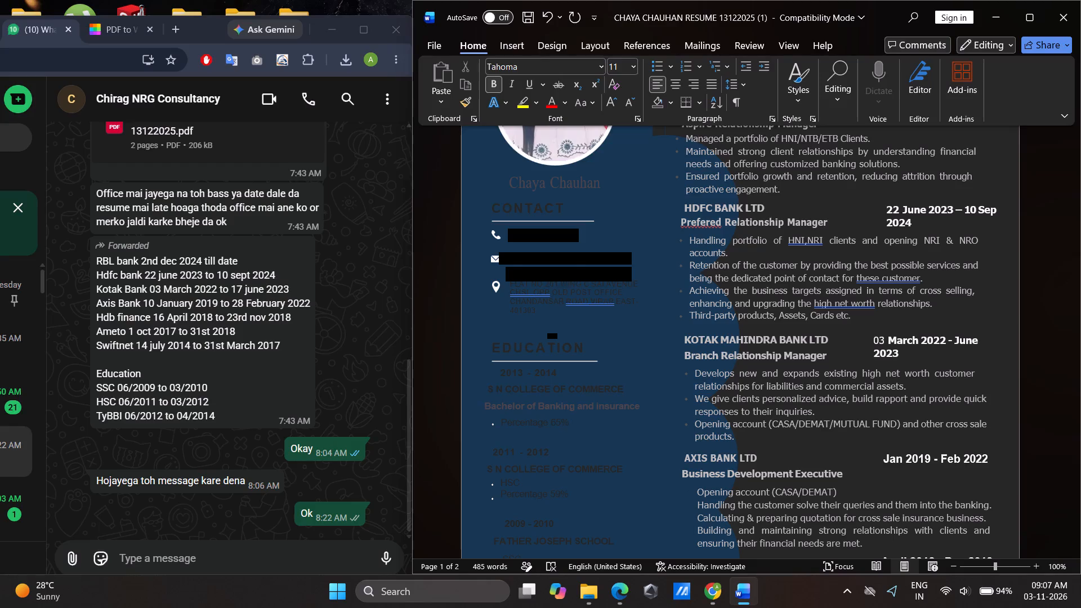
type("17")
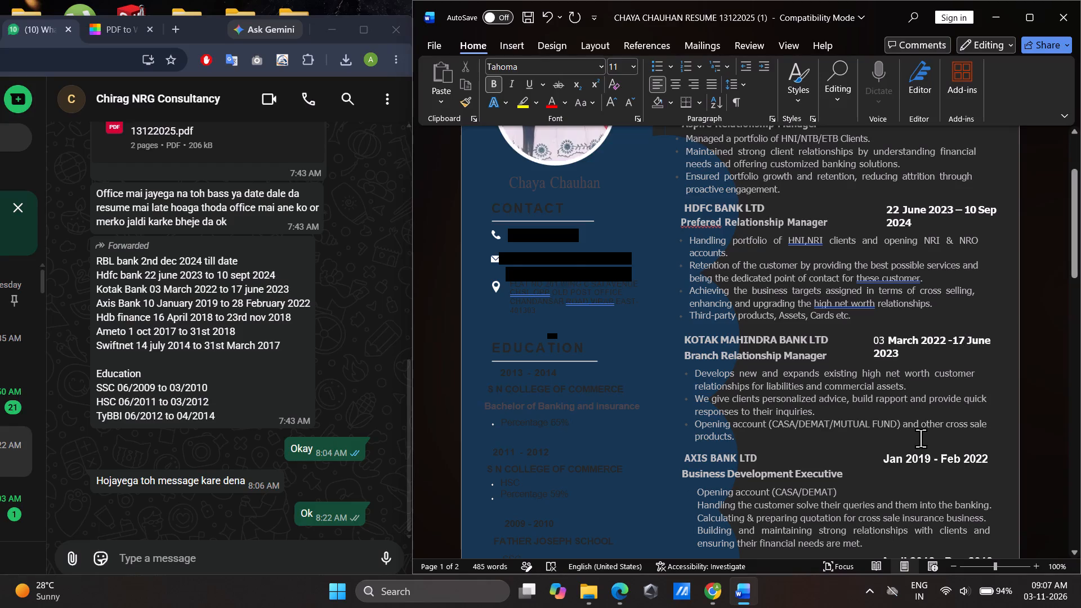
Add the days to the Axis Bank dates, making them 10 Jan 2019 - 28 Feb 2022.
left_click(883, 461)
type("10")
key("space")
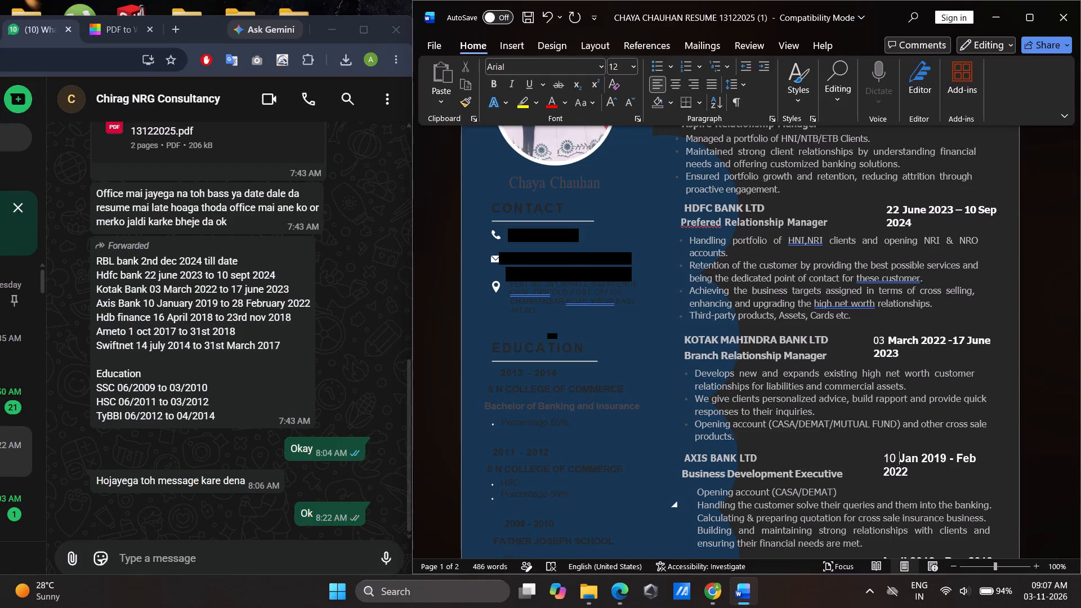
key("Right")
key("Right")
key("Right")
key("Right")
key("Right")
key("Right")
key("Right")
key("Right")
key("Right")
key("Right")
key("space")
type("28")
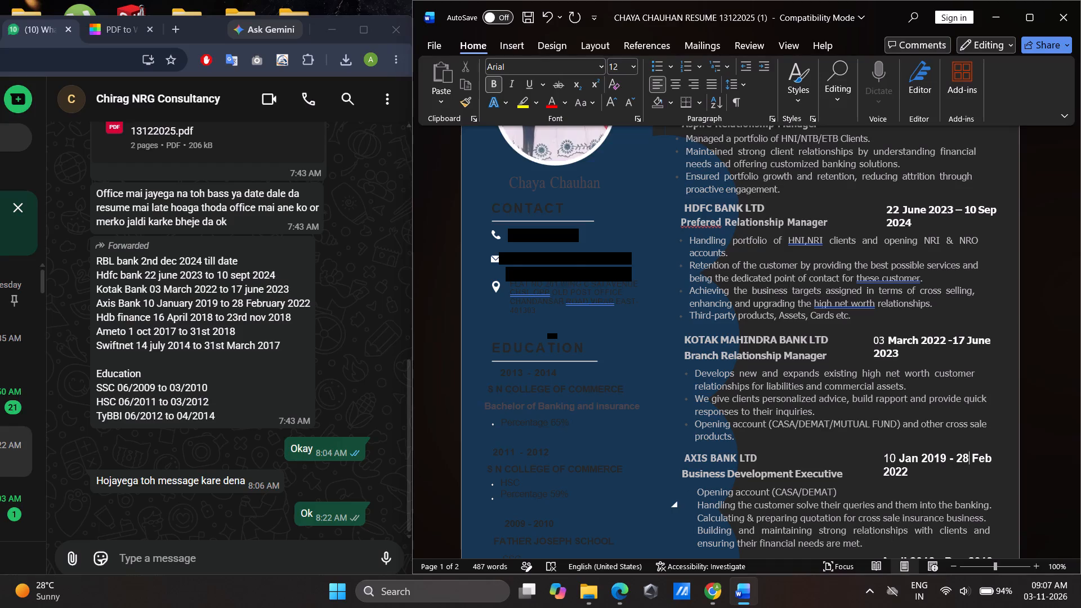
Add the days to the HDB Finance dates, making them 16 April 2018 - 31 Dec 2018.
scroll(936, 463, "down", 2)
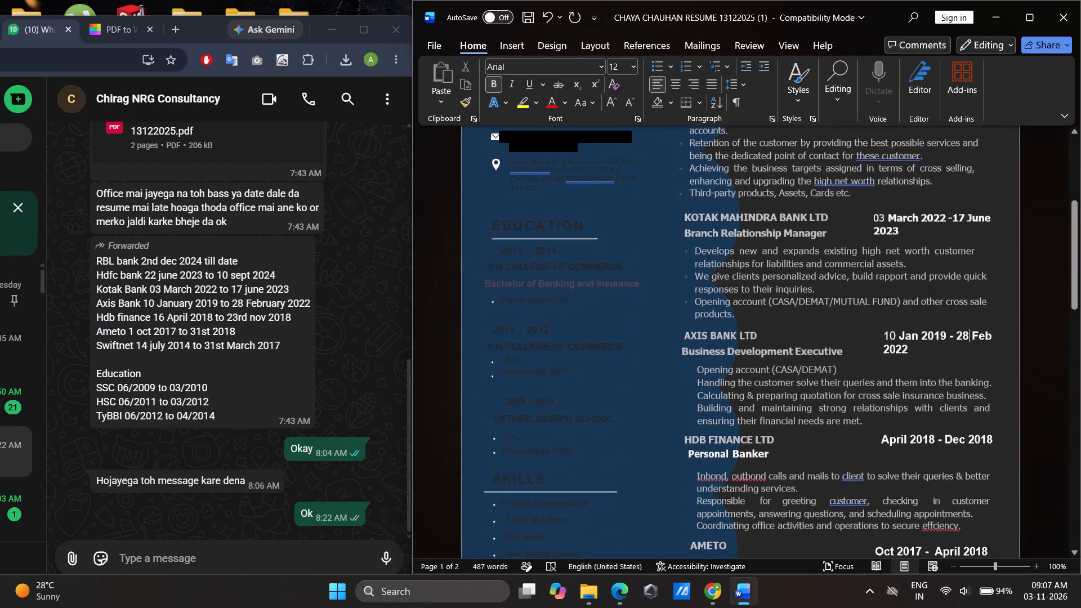
left_click(883, 441)
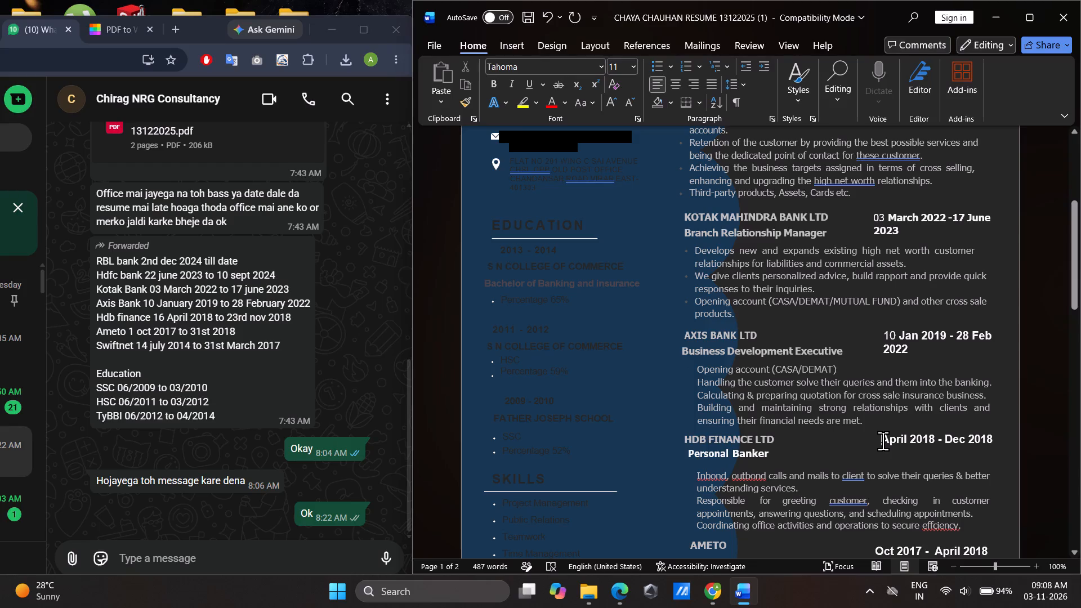
type("16")
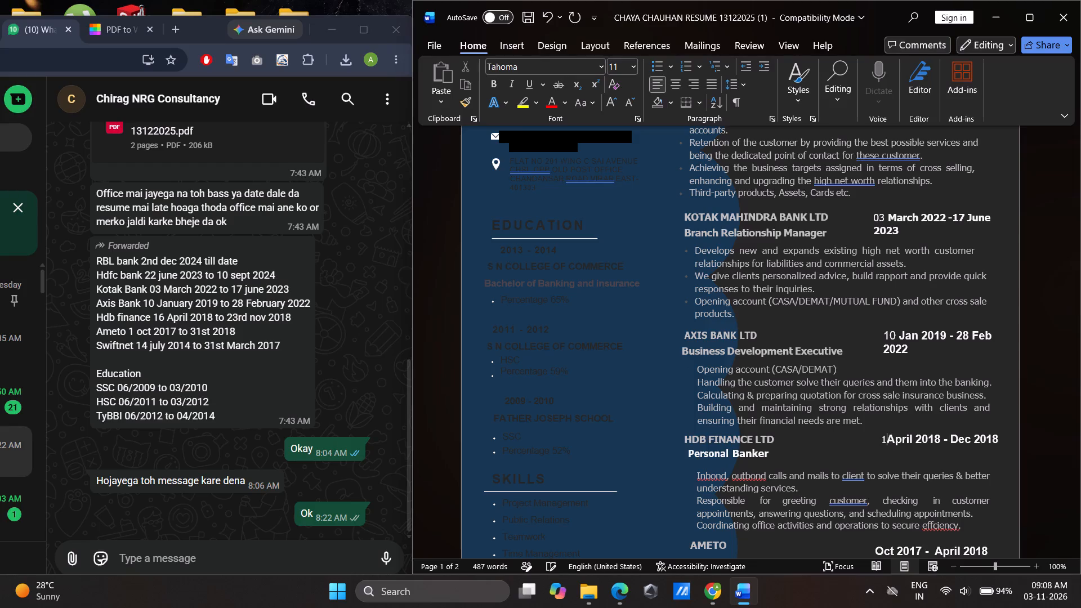
key("space")
key("Right")
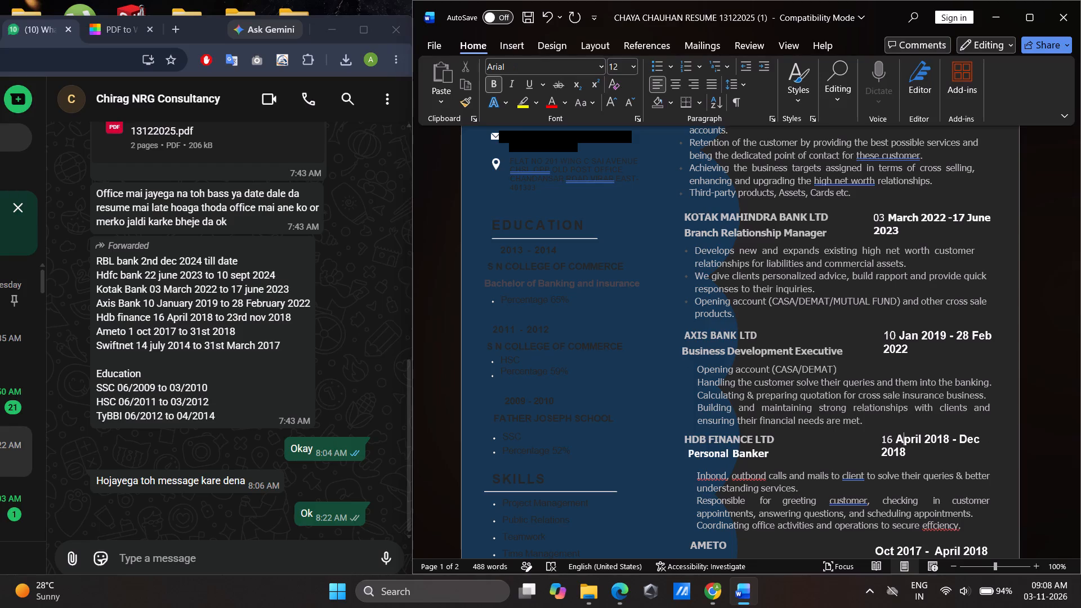
key("Right")
key("Right")
key("Right")
key("Right")
key("Right")
key("Right")
key("Right")
key("Right")
key("Right")
key("Right")
key("Right")
key("space")
key("Right")
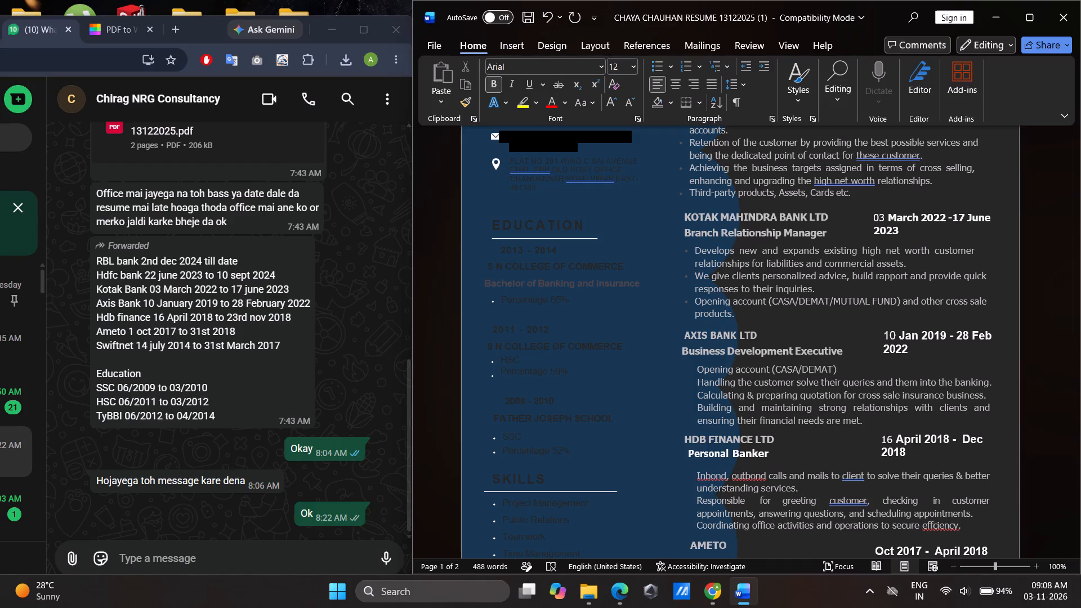
key("Left")
type("31")
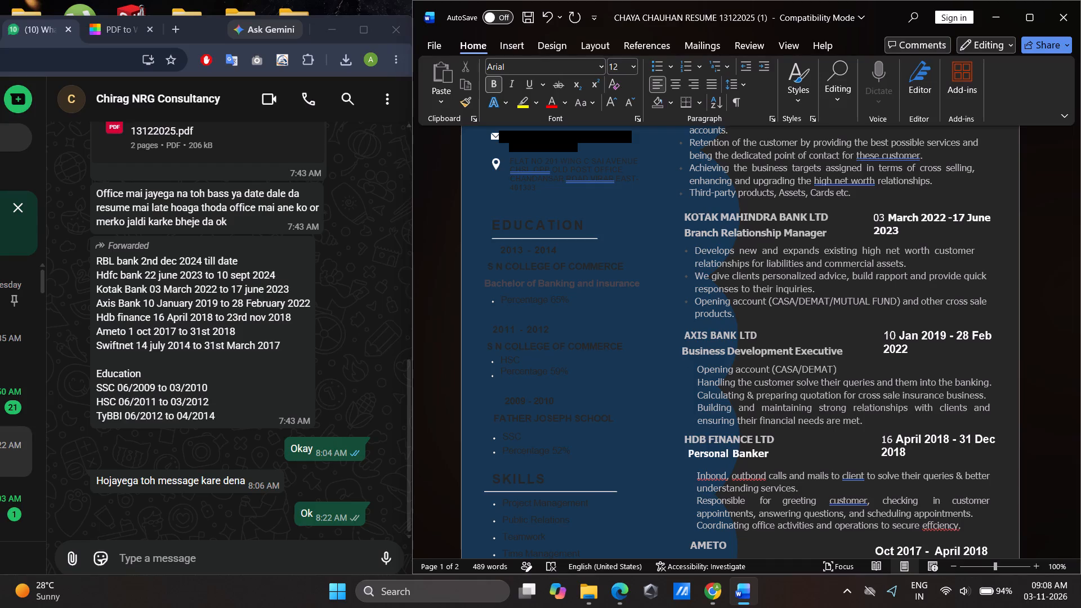
Delete the month from the HDB Finance end date, keeping its day and year.
scroll(883, 441, "down", 1)
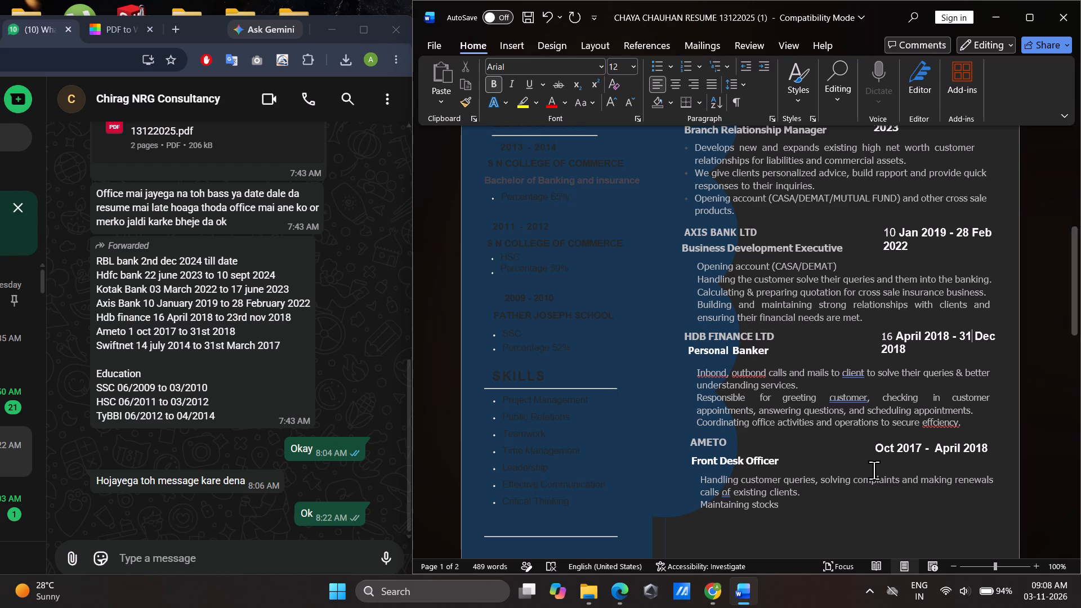
left_click(1000, 334)
key("Left")
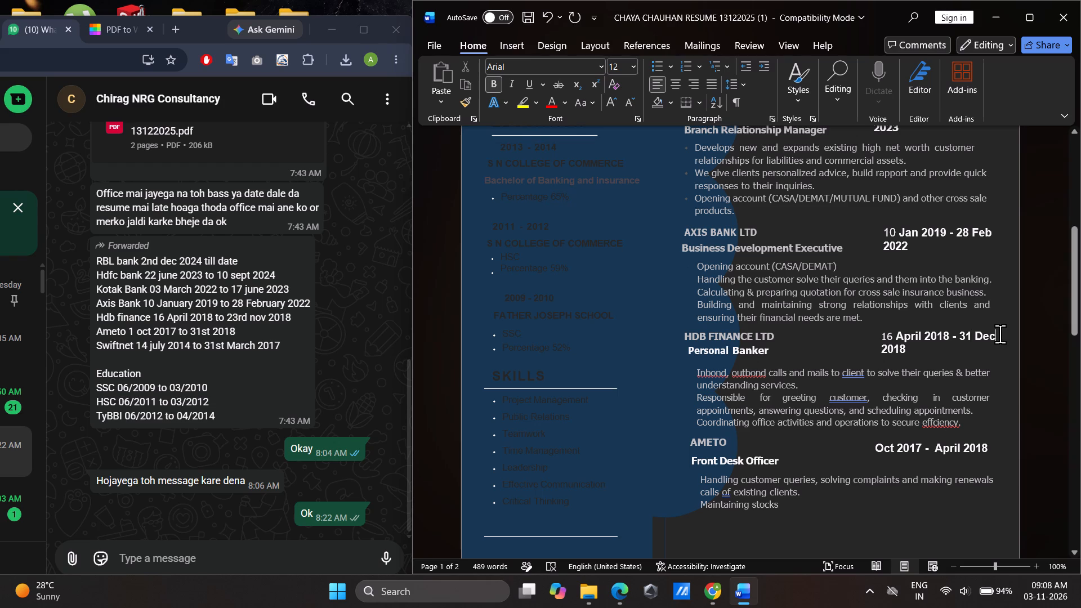
key("BackSpace")
key("BackSpace")
key("BackSpace")
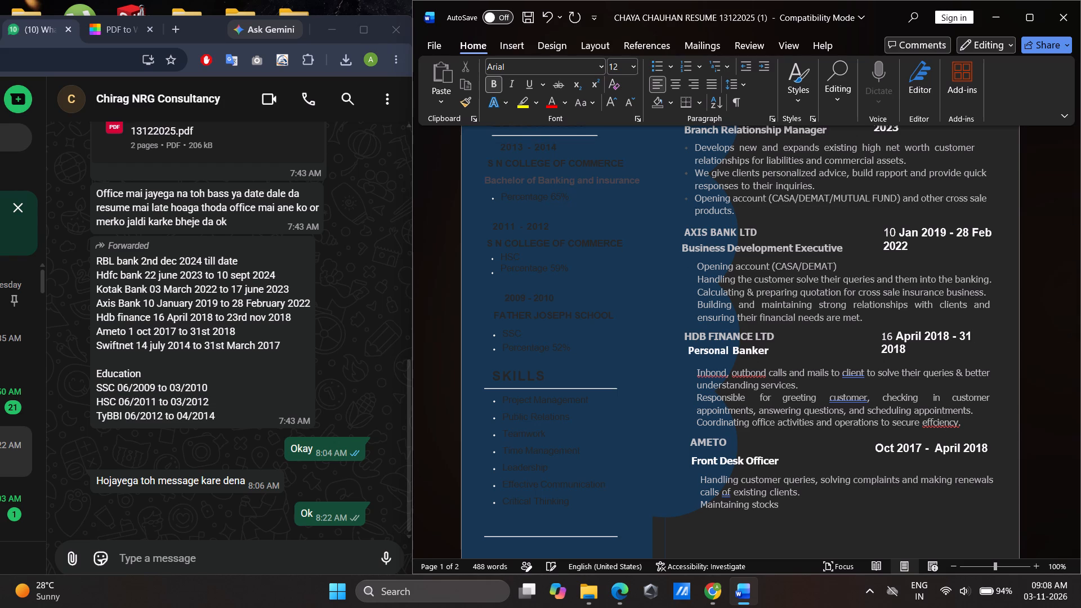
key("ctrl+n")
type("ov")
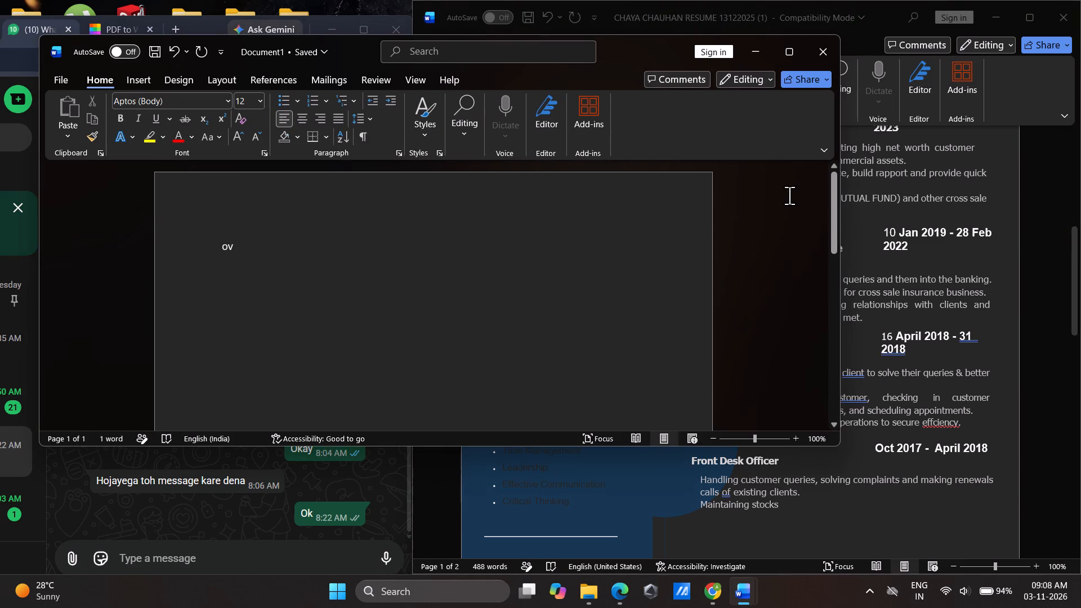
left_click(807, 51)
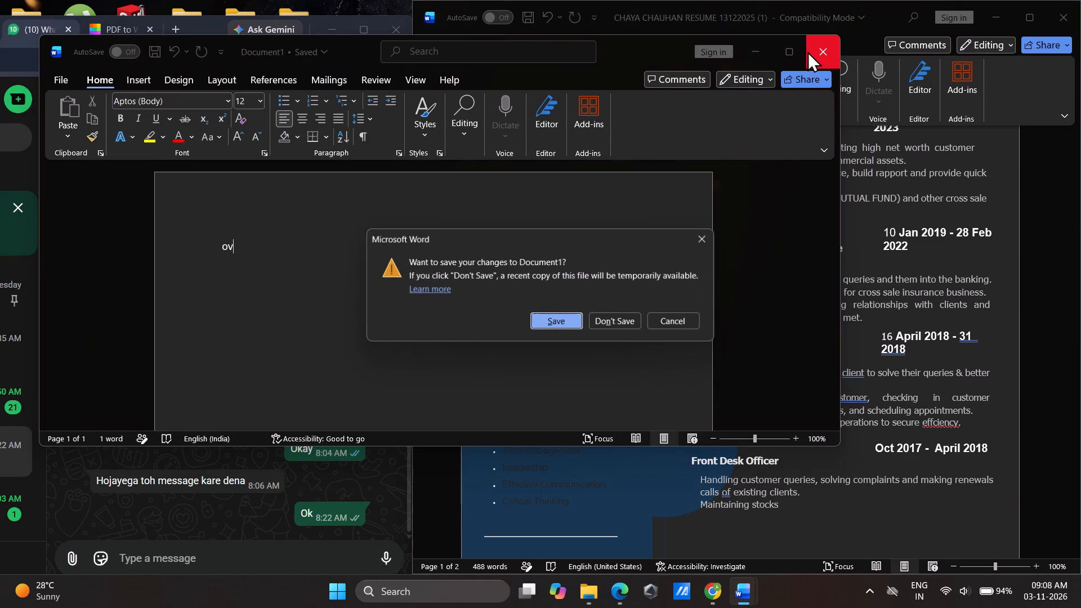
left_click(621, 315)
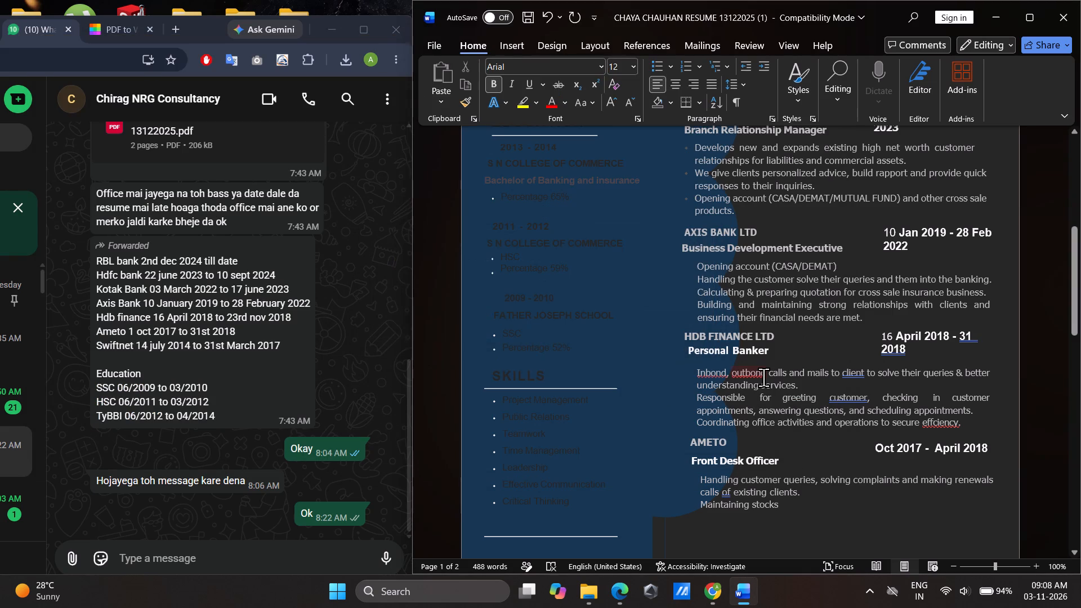
Enter Nov as the month of the HDB Finance end date, making it 31 Nov 2018.
type("No")
key("v")
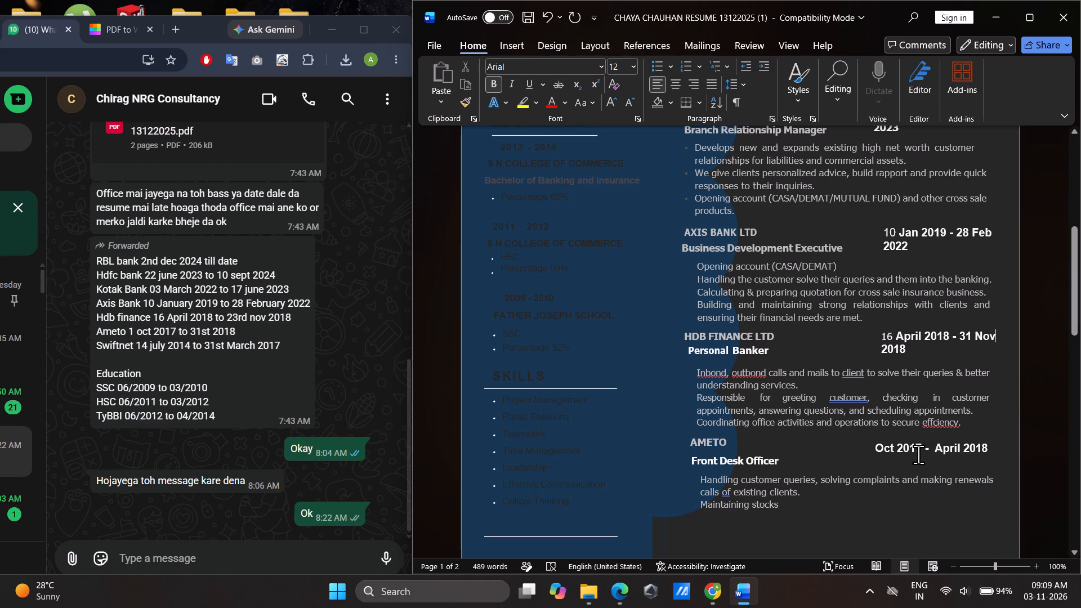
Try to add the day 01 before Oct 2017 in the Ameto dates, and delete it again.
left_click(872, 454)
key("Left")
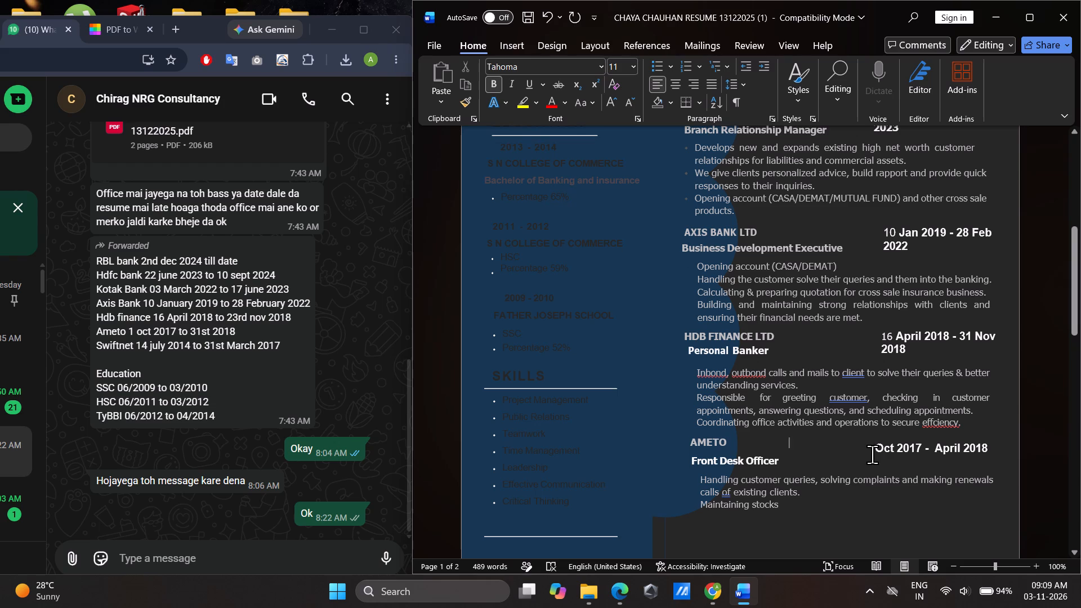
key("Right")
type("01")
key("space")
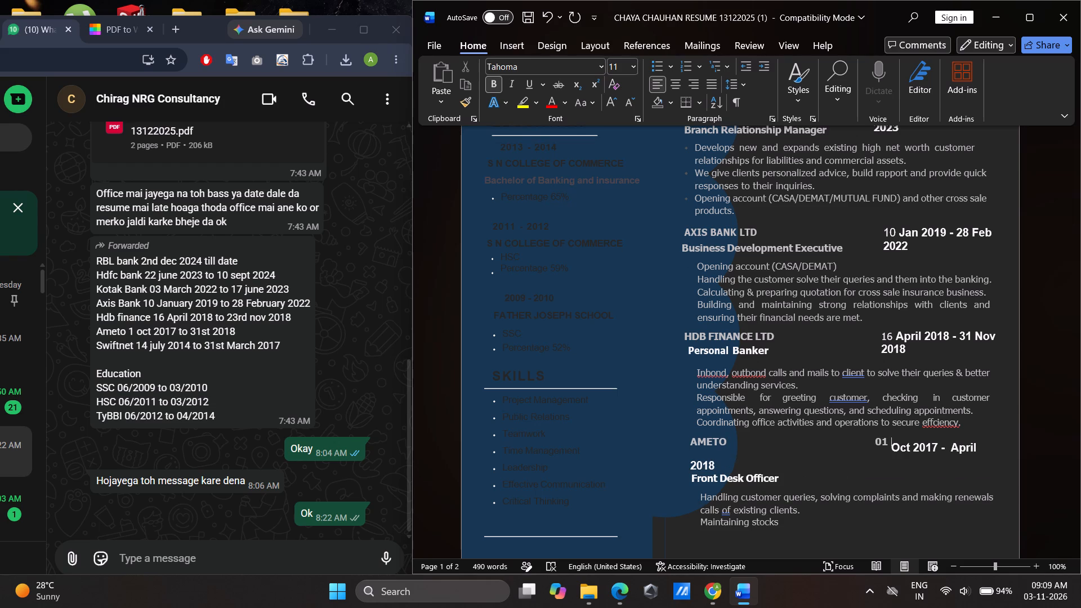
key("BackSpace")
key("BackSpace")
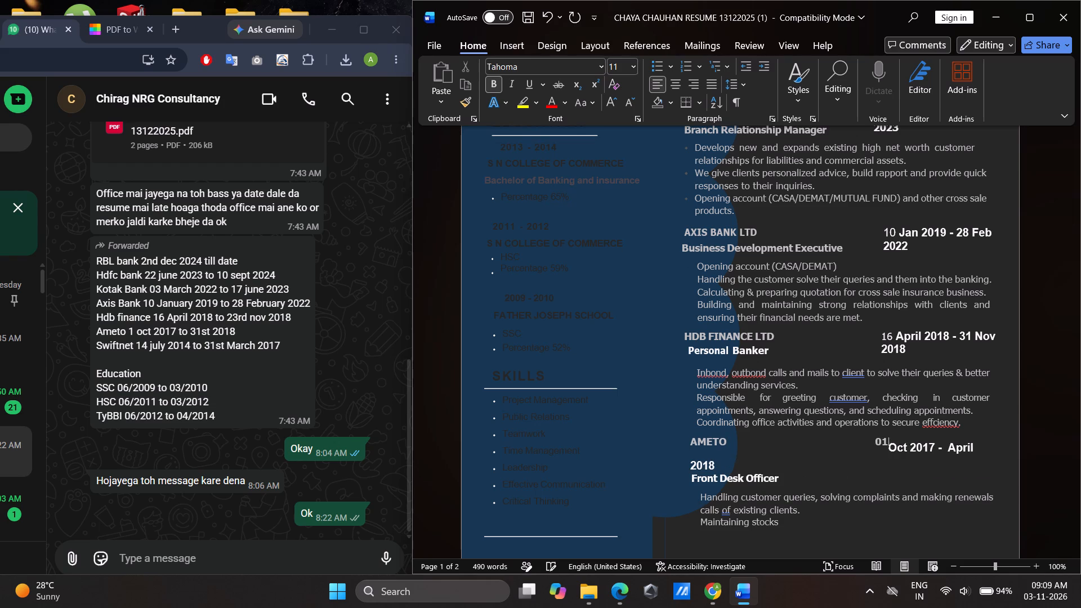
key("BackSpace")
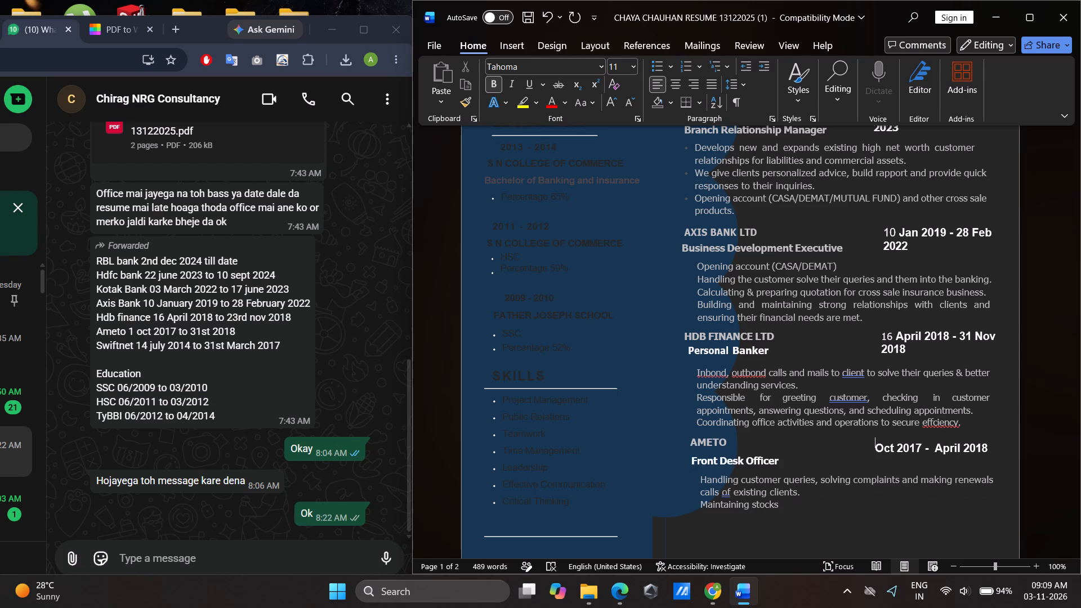
Add the day 01 before Oct 2017 in the Ameto dates.
left_click(872, 448)
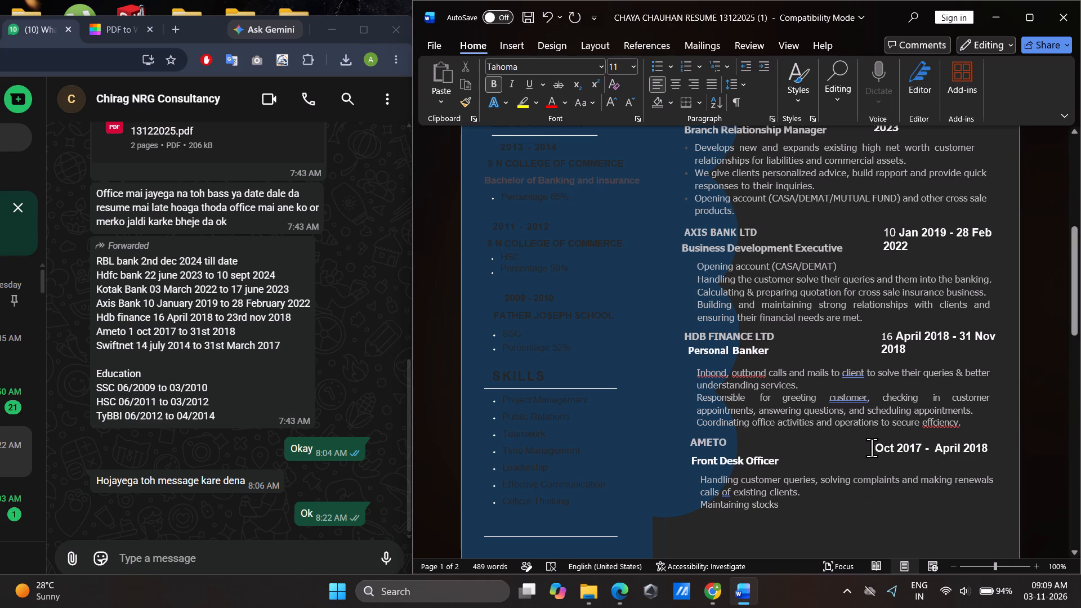
key("Down")
left_click(872, 448)
left_click(871, 449)
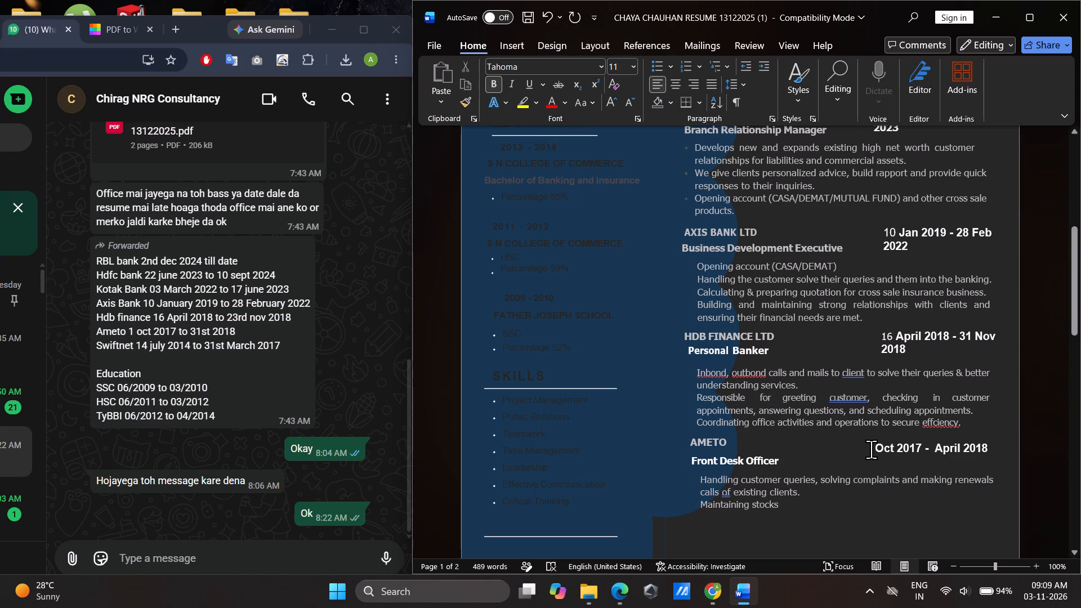
type("01")
key("space")
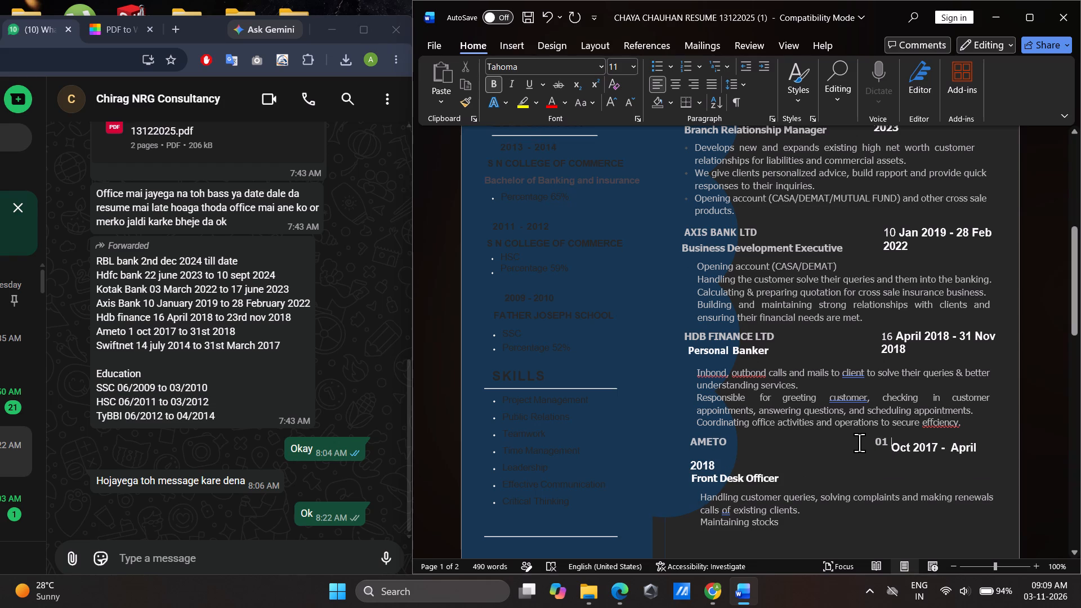
Adjust the spacing between the AMETO heading and the day 01 so that 01 sits directly beside Oct 2017.
left_click(861, 442)
key("BackSpace")
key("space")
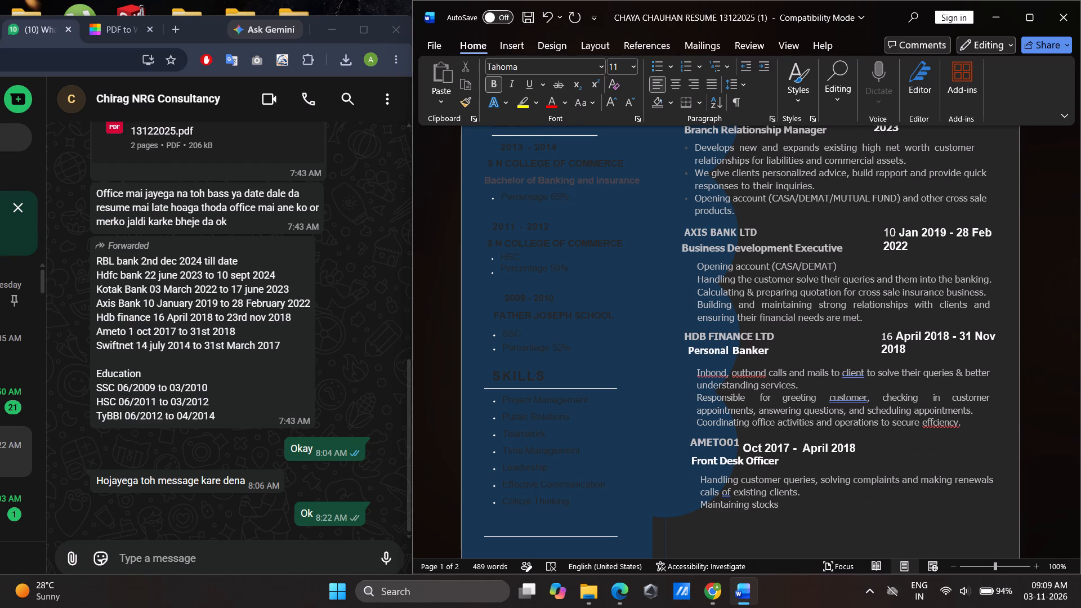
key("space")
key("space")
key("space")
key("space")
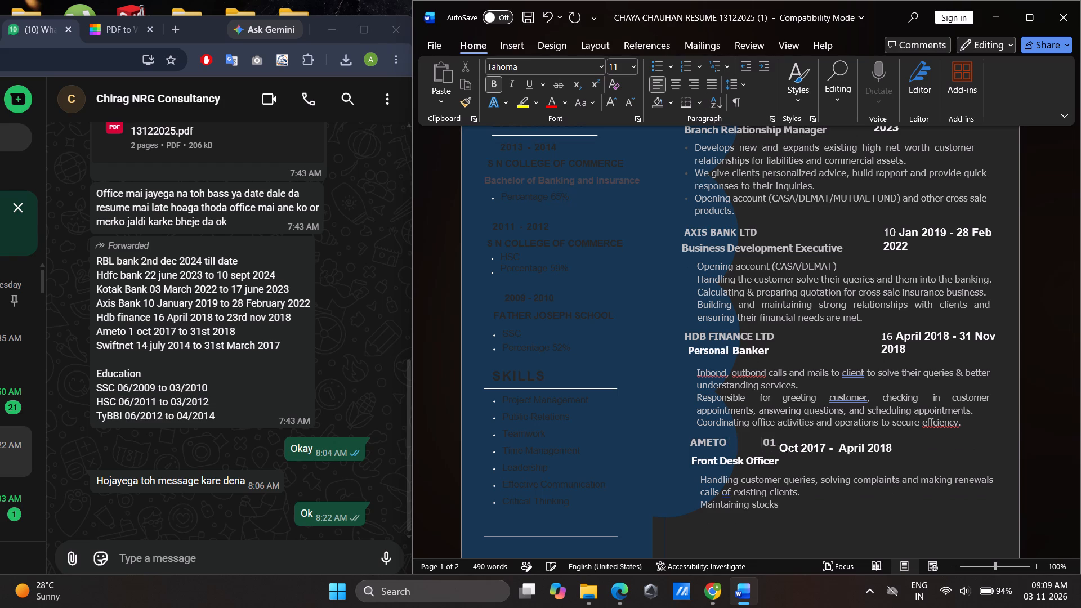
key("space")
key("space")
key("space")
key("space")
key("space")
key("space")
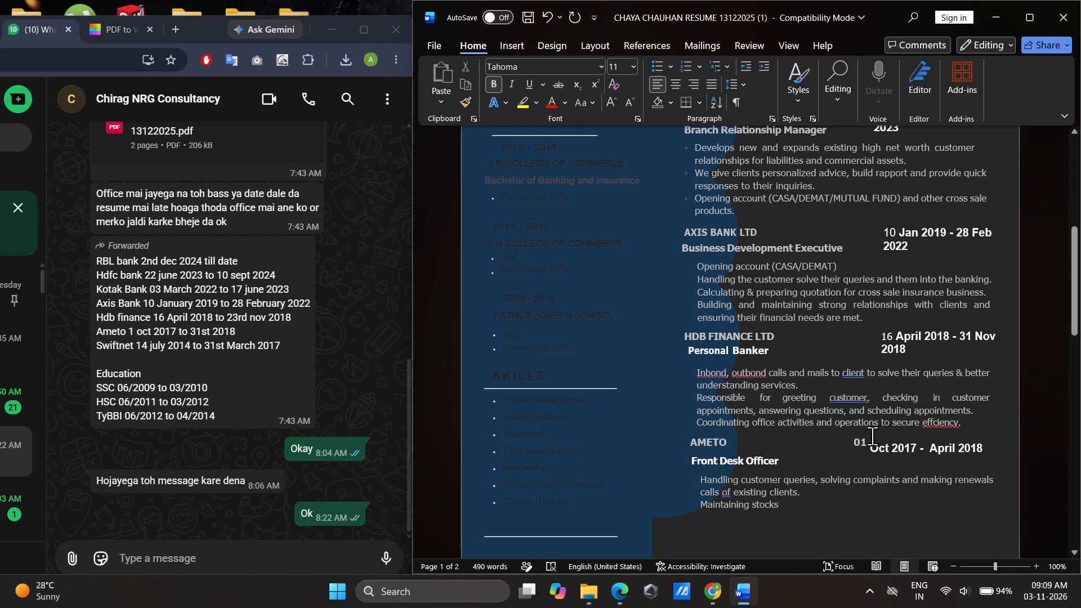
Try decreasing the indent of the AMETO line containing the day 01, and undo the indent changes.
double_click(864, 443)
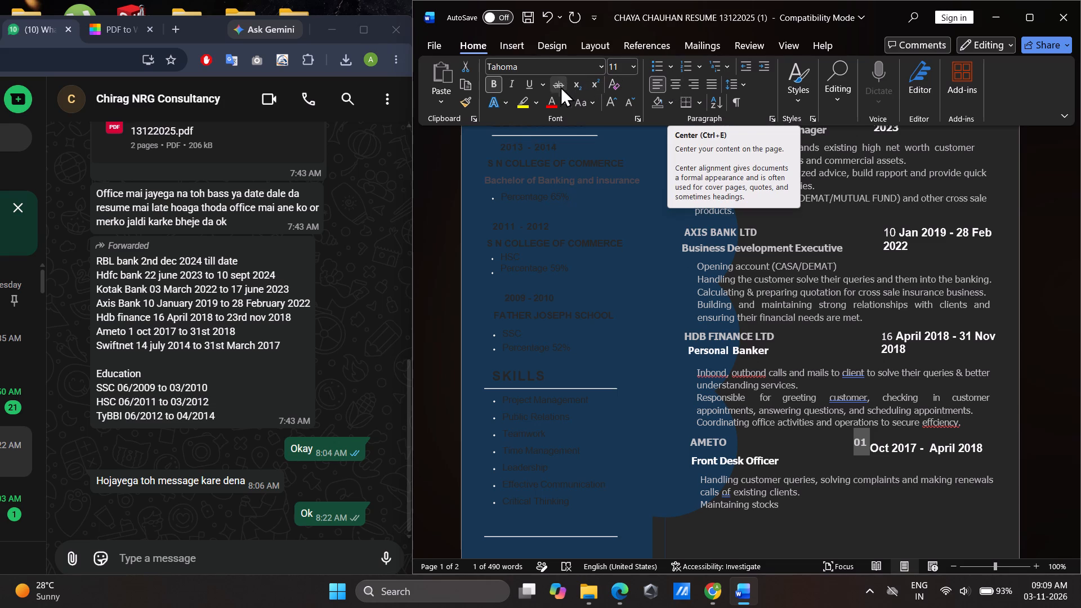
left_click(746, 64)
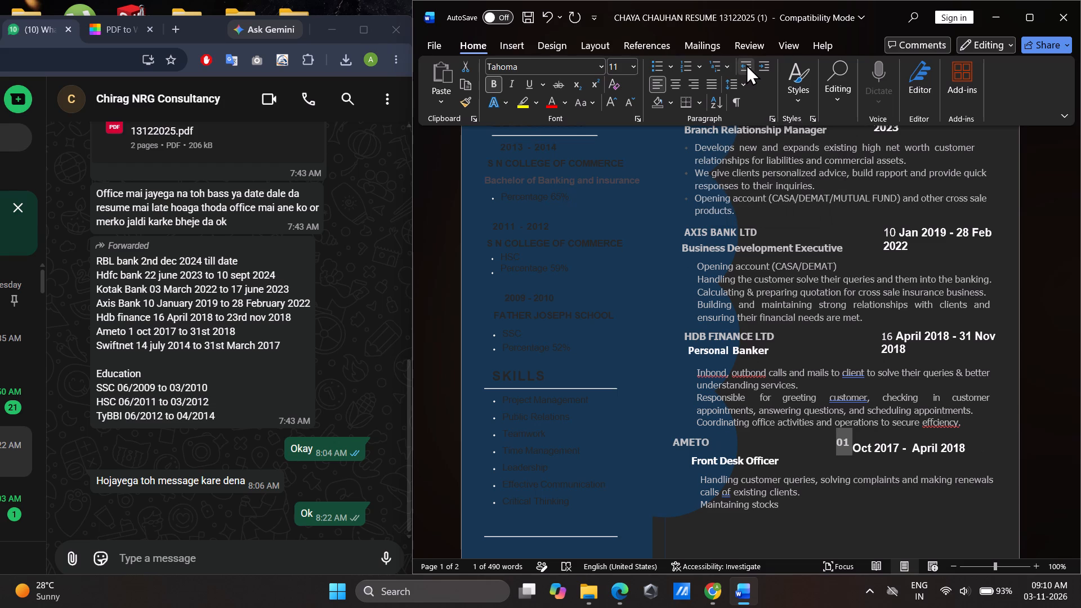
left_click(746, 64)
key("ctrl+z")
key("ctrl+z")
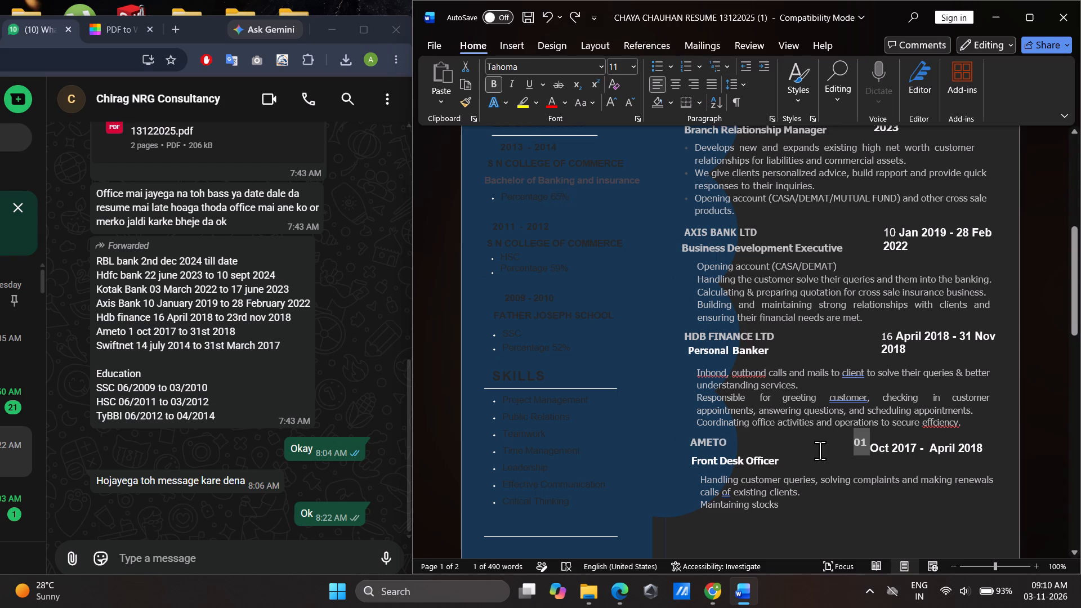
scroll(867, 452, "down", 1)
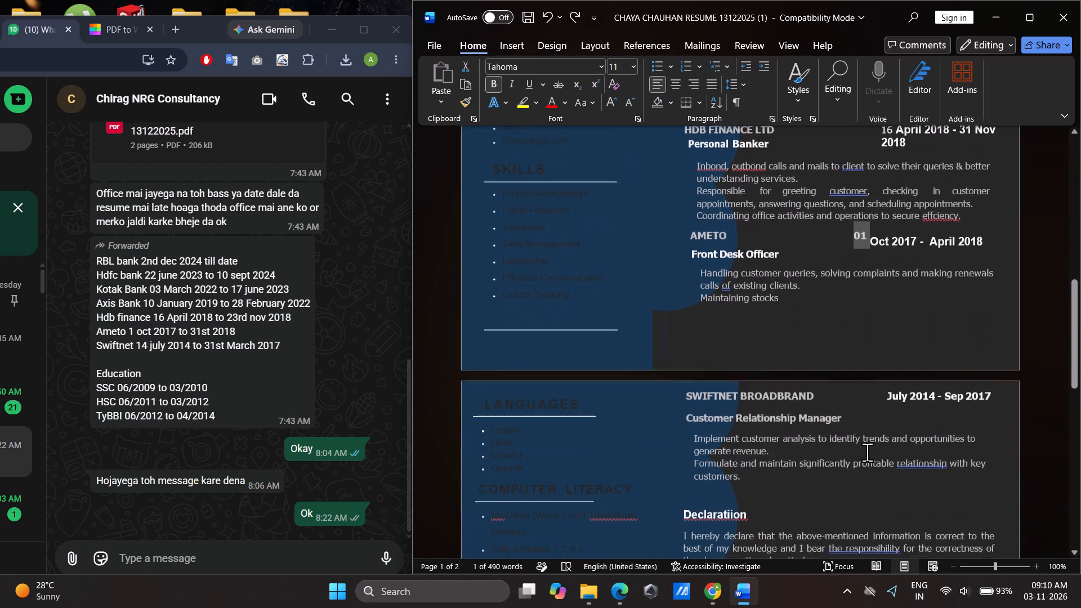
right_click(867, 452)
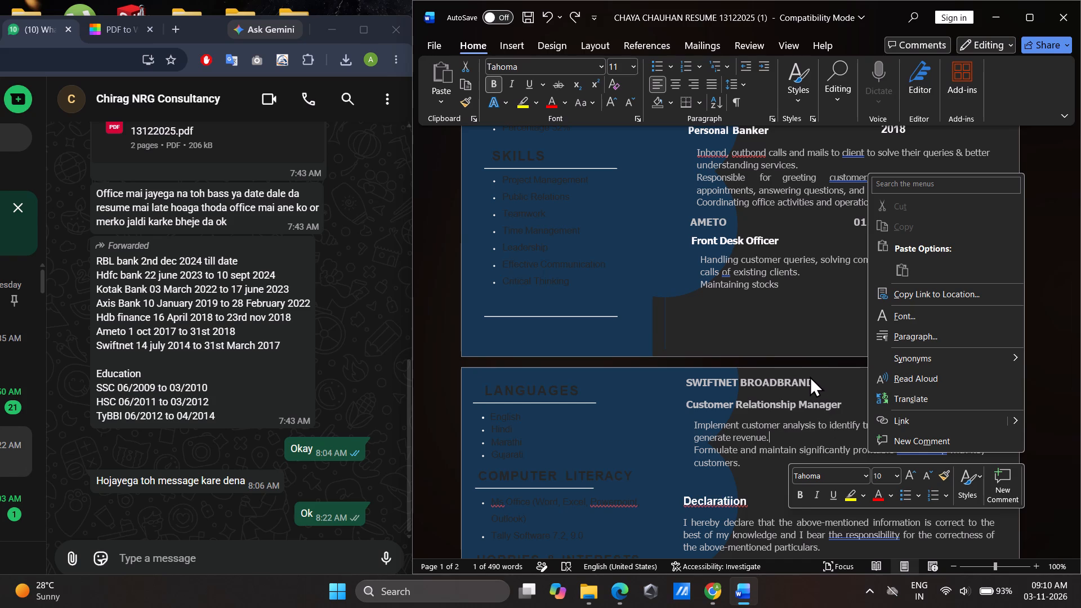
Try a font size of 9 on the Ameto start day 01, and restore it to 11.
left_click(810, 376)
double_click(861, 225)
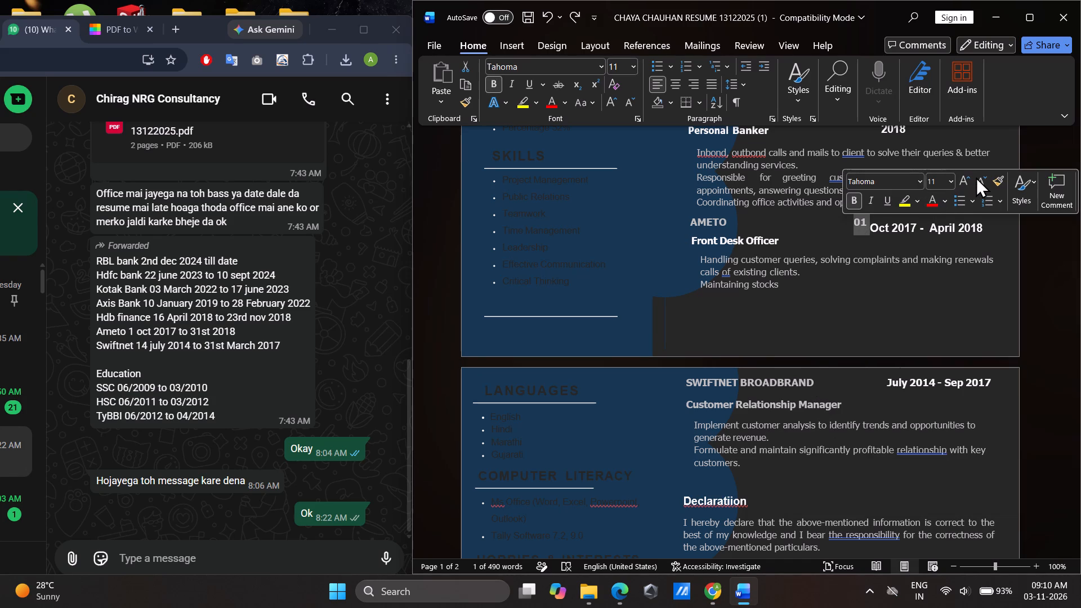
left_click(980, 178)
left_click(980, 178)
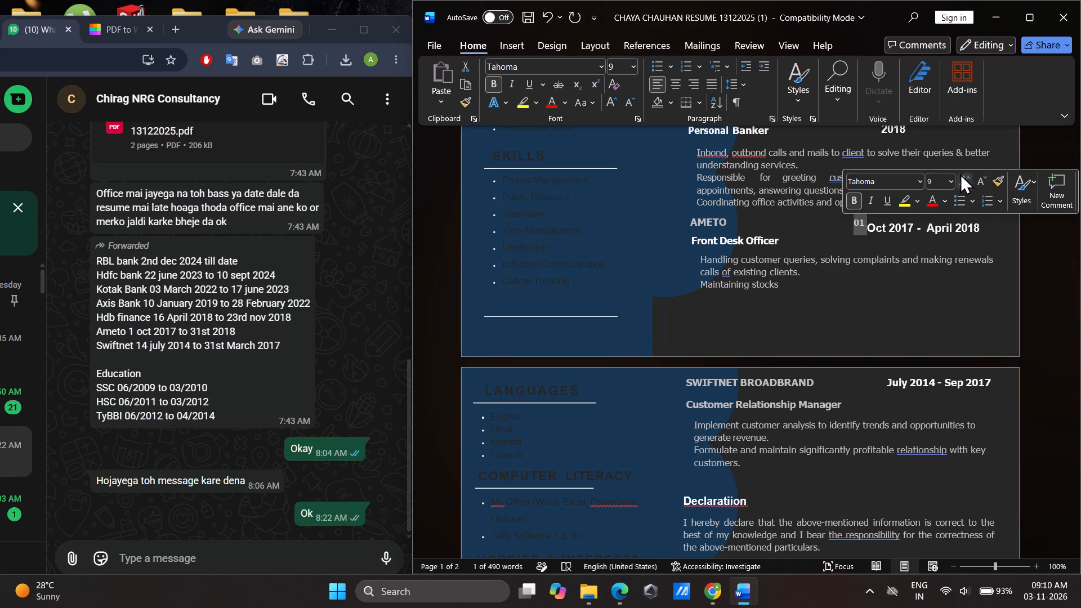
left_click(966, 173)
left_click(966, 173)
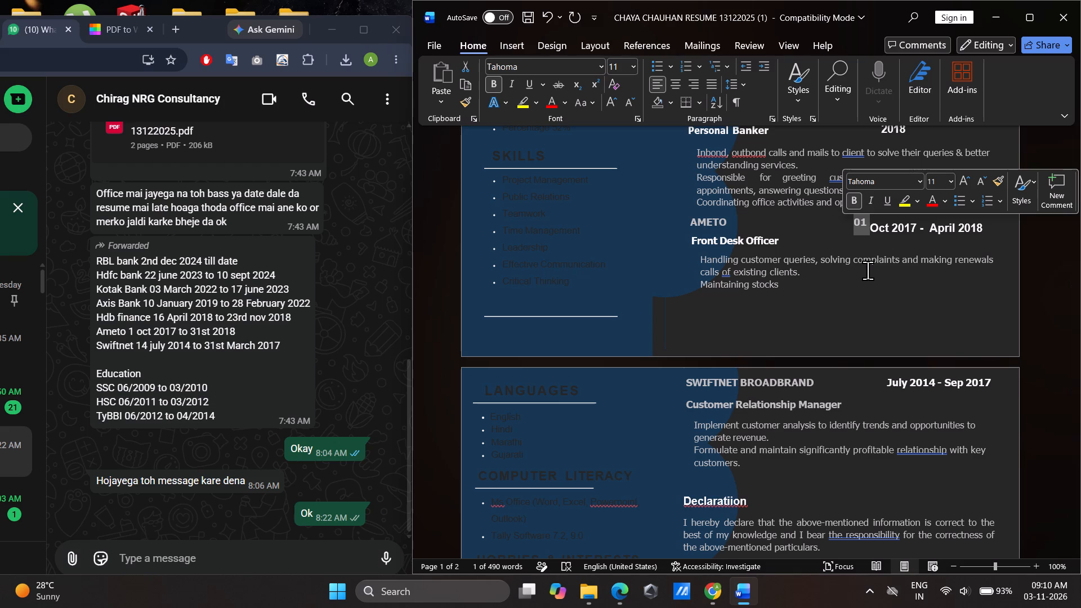
Place the text cursor before July 2014 in the Swiftnet Broadbrand dates for editing.
scroll(868, 270, "down", 1)
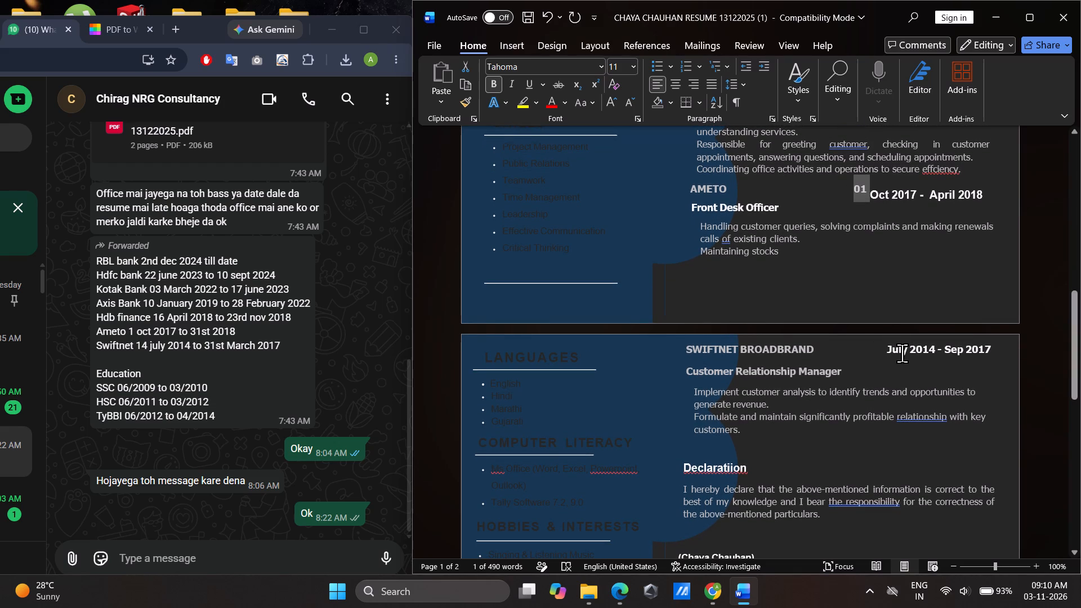
left_click(886, 352)
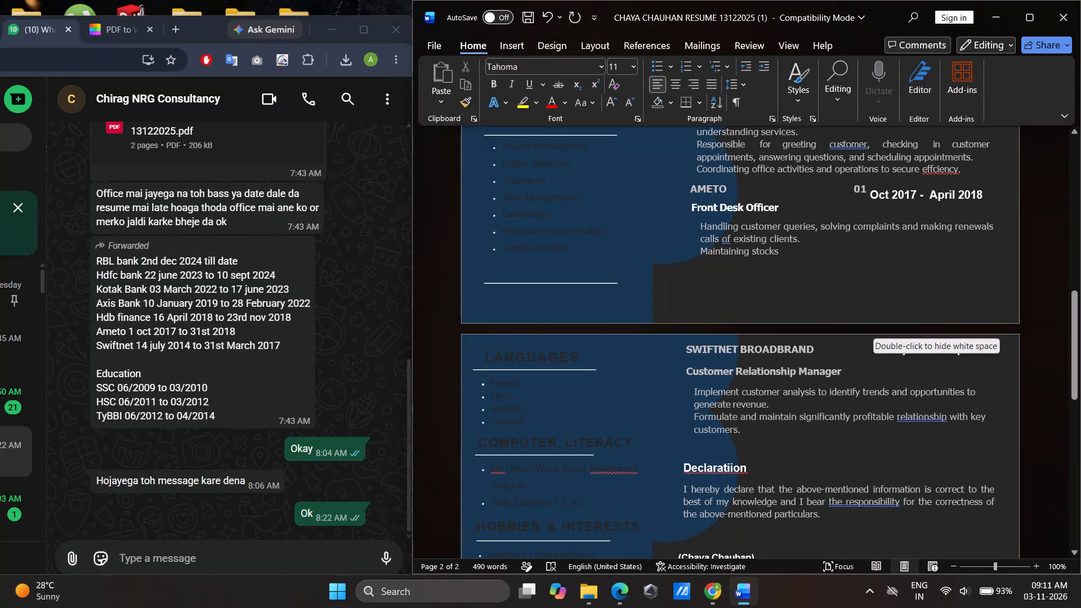
Add the day 14 before July 2014 in the Swiftnet Broadbrand dates.
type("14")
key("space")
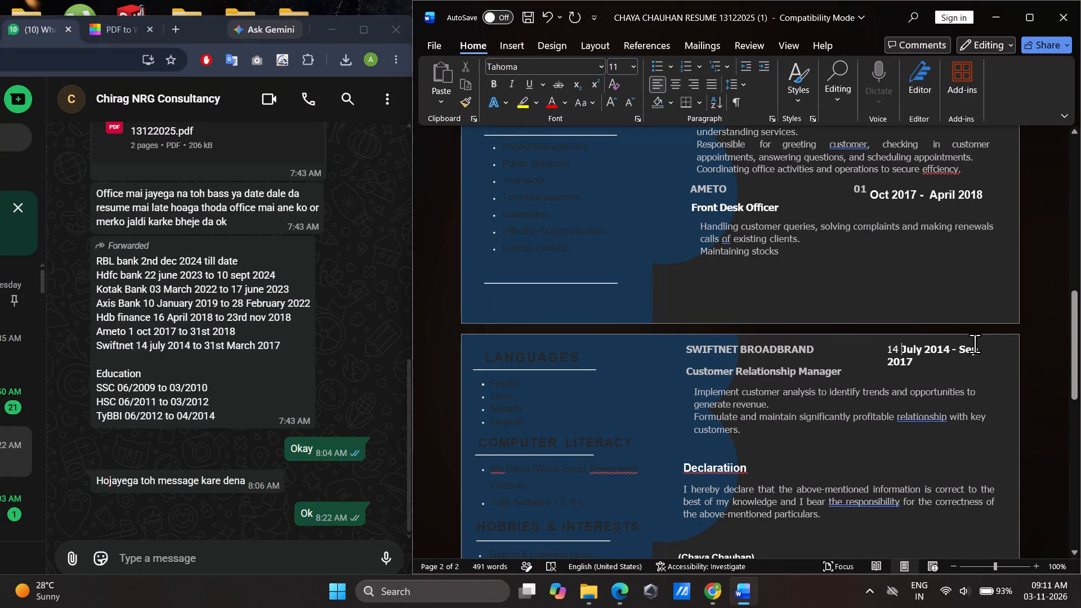
Replace the end month Sep with 31 March before 2017 in the Swiftnet Broadbrand dates.
left_click(978, 349)
key("BackSpace")
key("BackSpace")
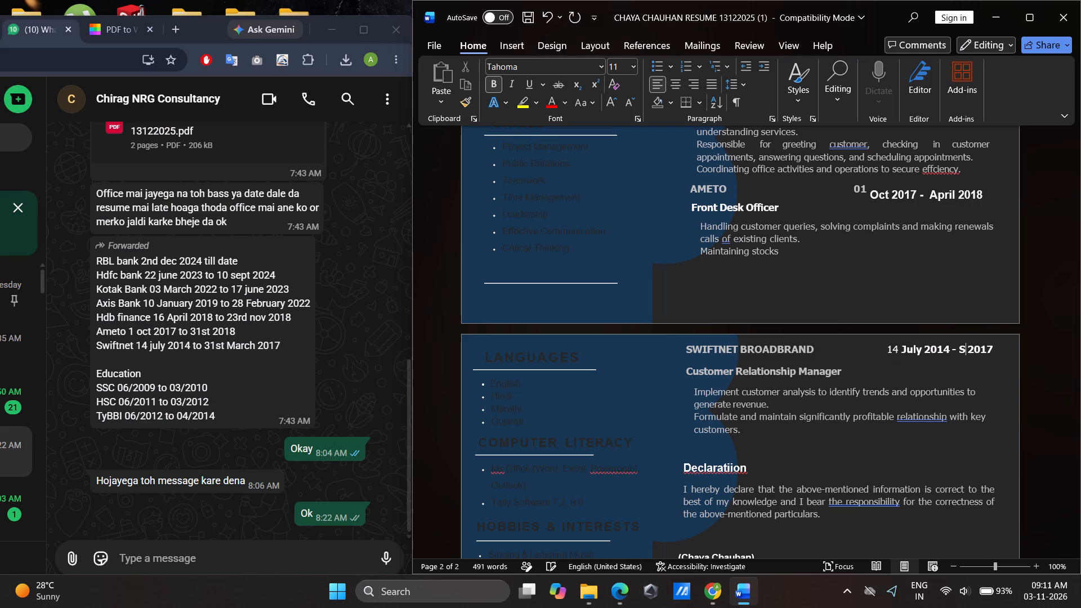
key("BackSpace")
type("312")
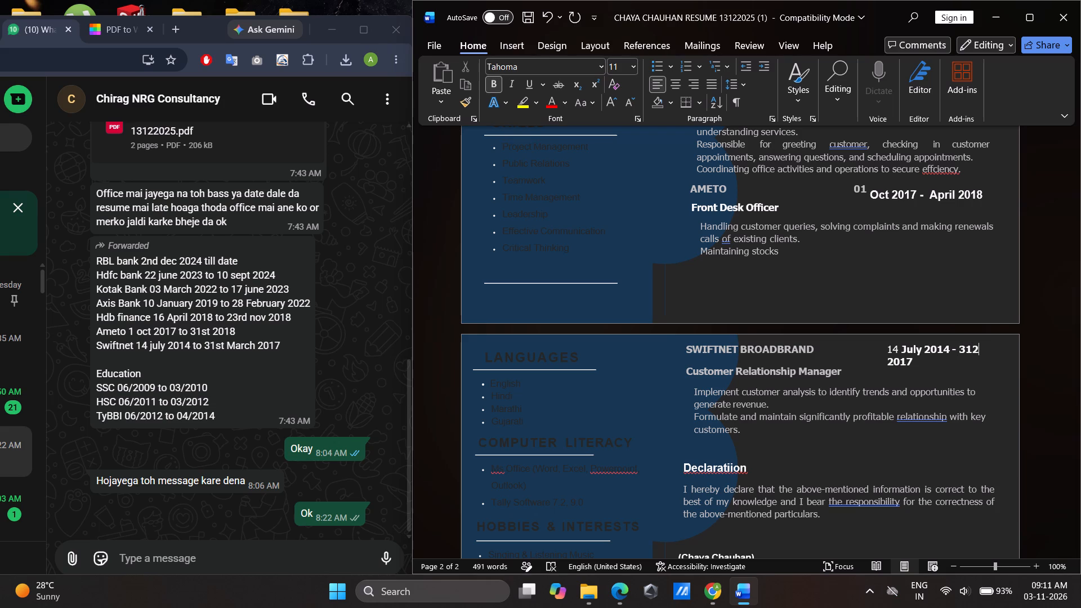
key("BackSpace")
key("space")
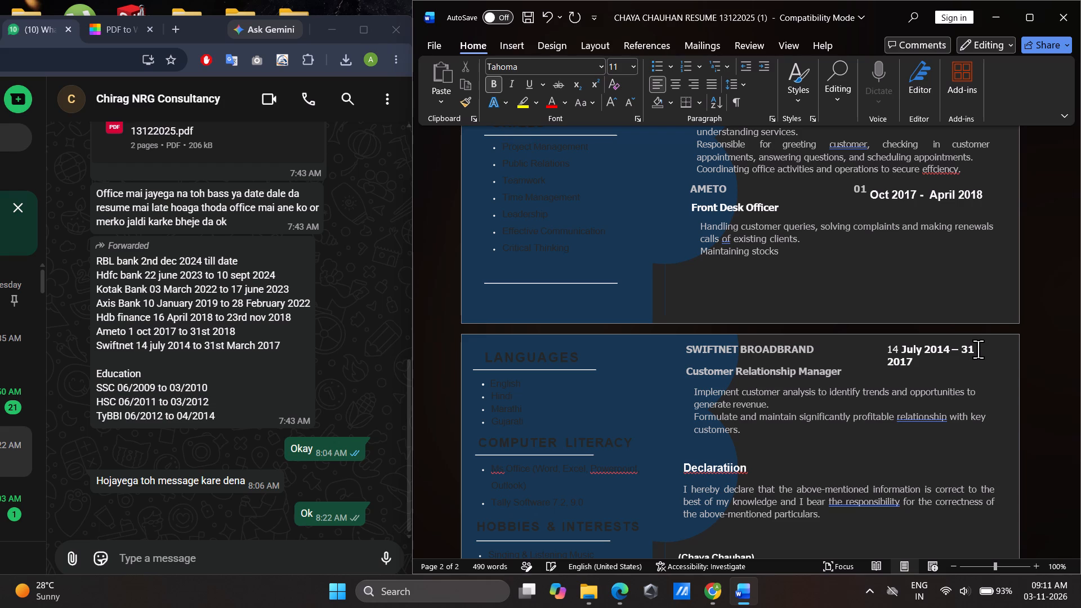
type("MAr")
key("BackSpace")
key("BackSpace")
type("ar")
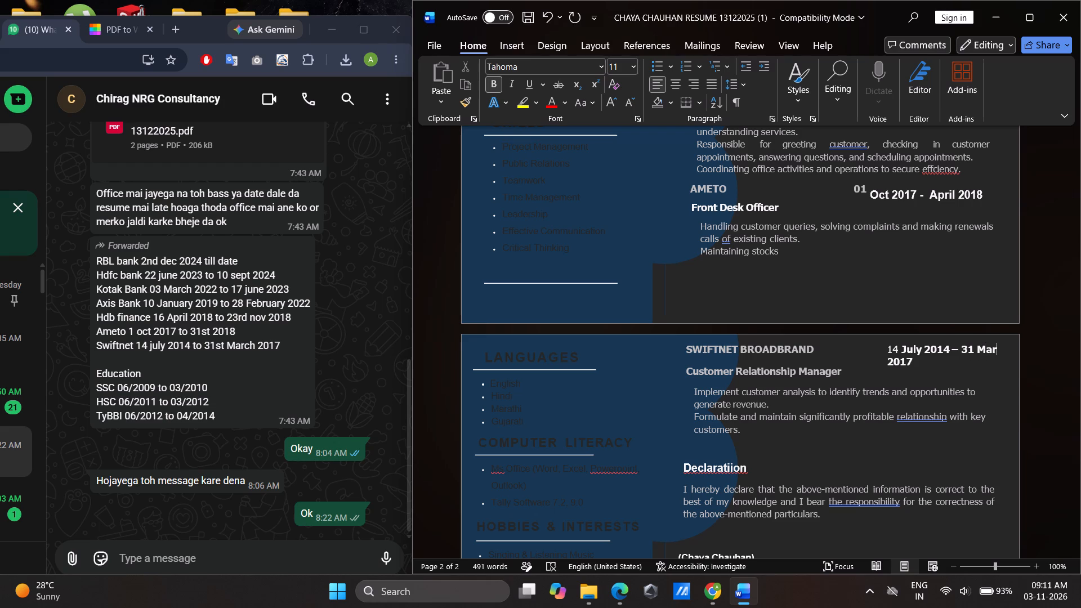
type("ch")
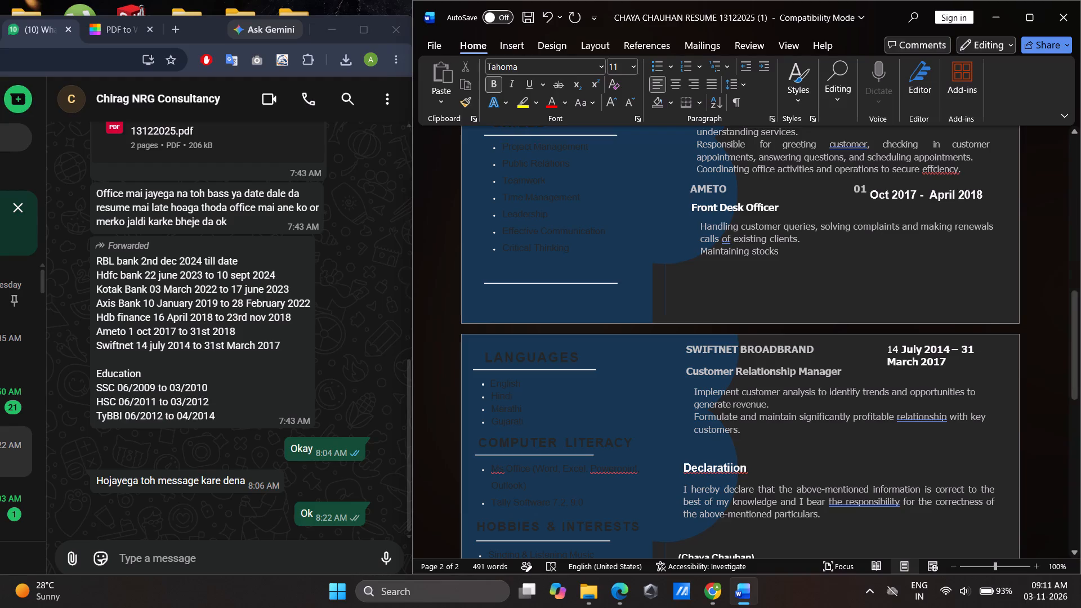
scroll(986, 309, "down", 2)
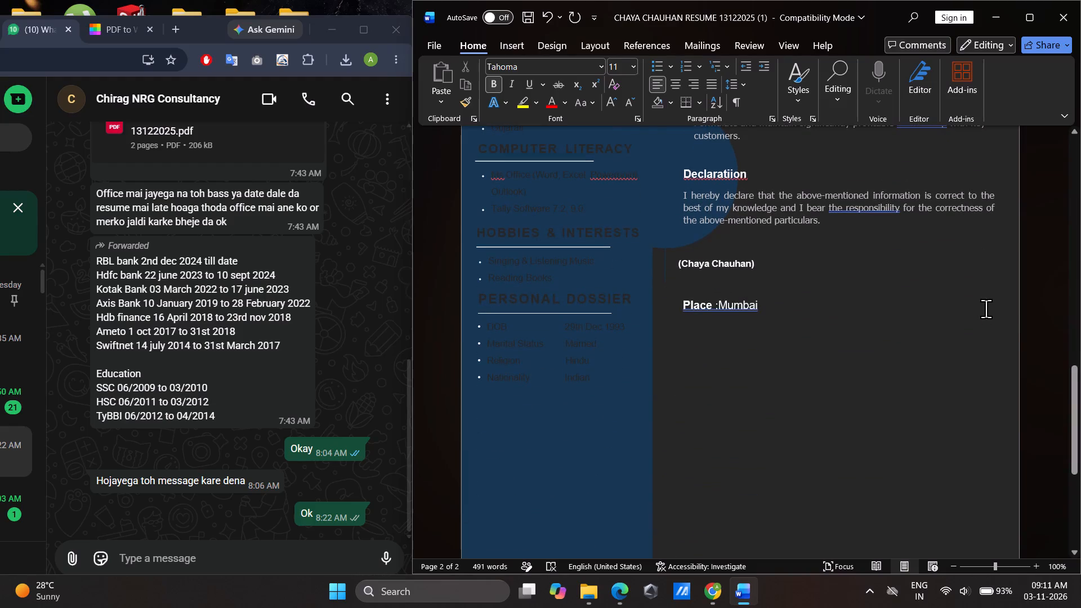
Add the month 06/ before 2009 in the Father Joseph School (SSC) education dates.
scroll(986, 309, "up", 4)
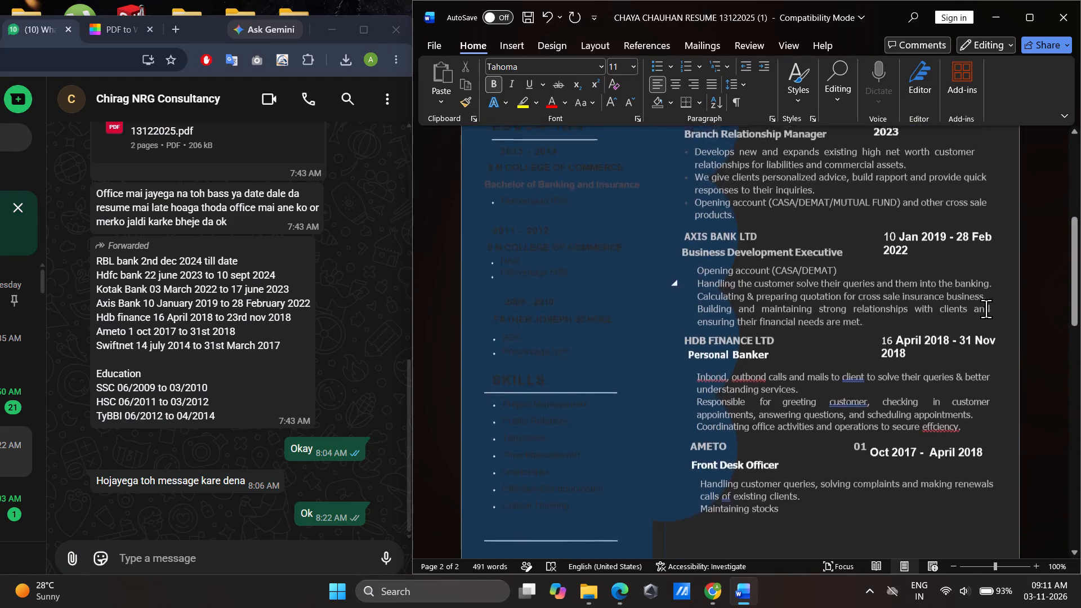
scroll(986, 309, "up", 2)
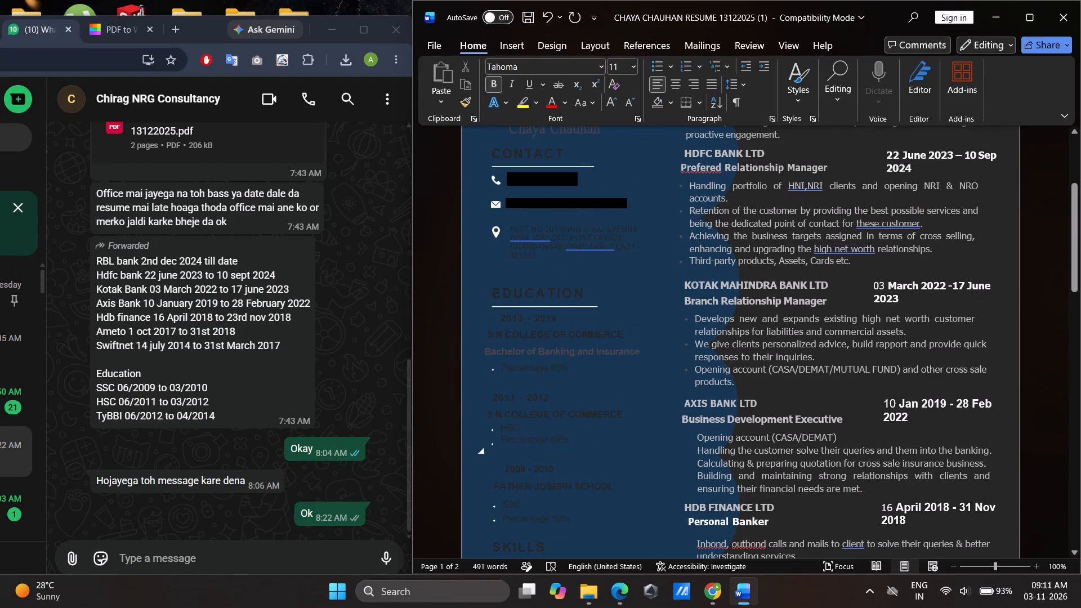
scroll(601, 404, "down", 1)
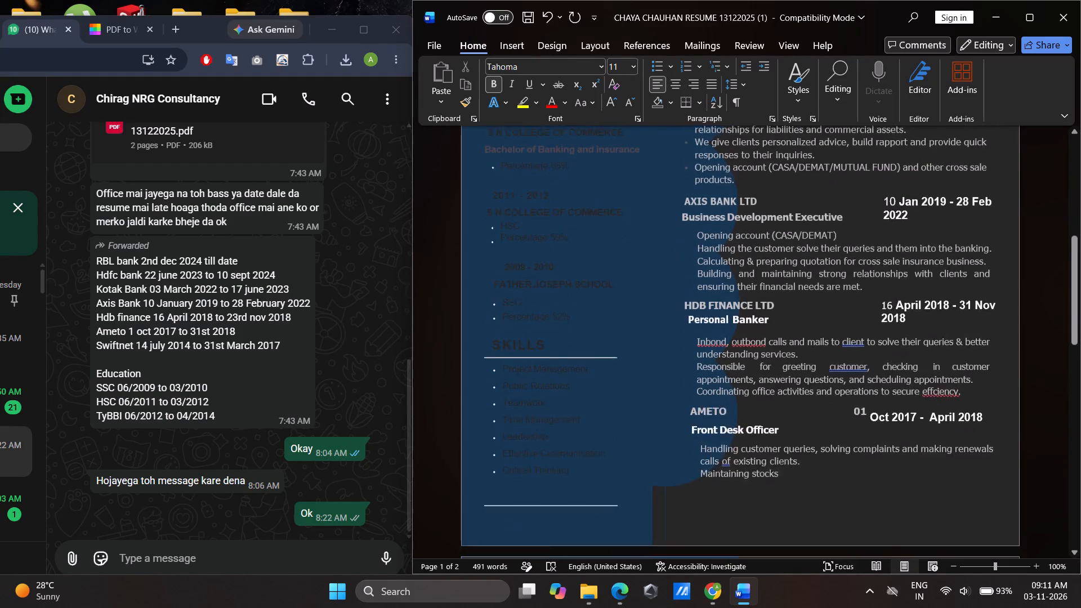
scroll(601, 404, "down", 1)
scroll(601, 404, "up", 1)
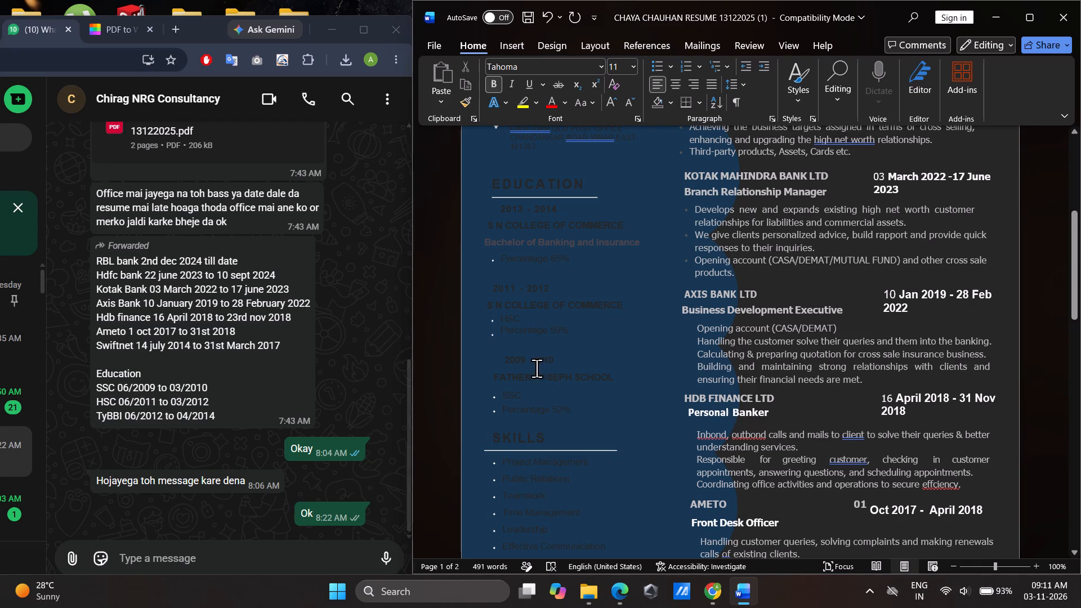
left_click(508, 360)
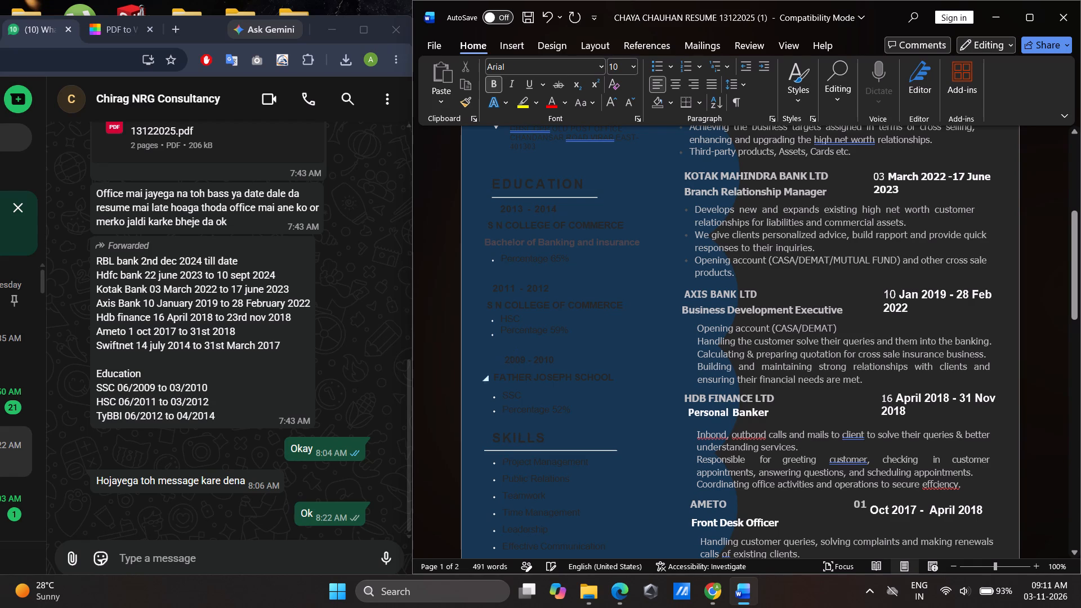
key("Left")
type("06")
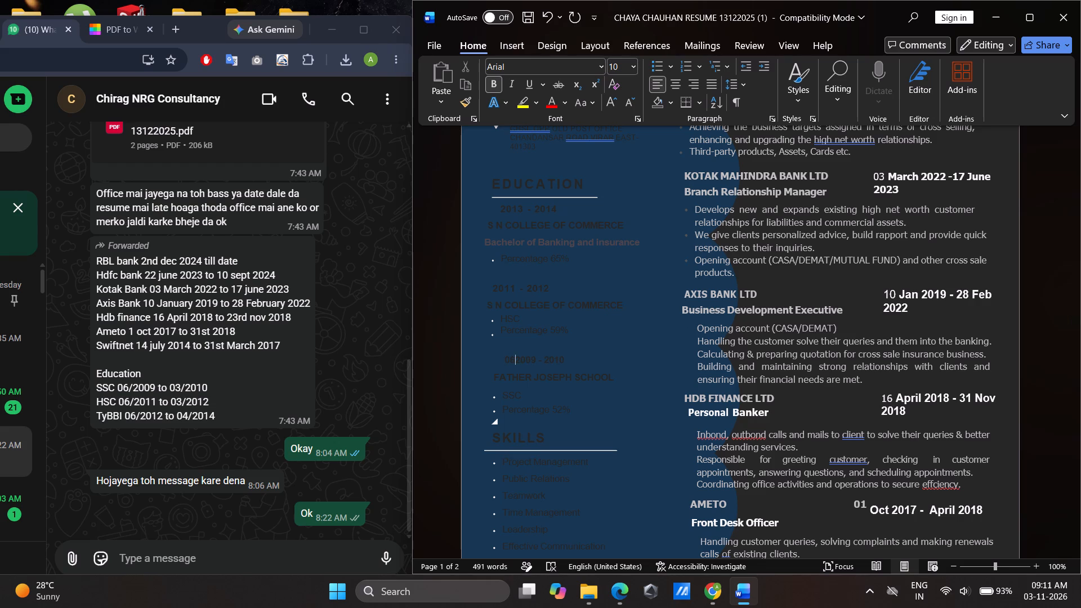
key("slash")
key("Right")
key("Right")
key("Right")
key("Right")
key("Right")
key("Right")
Add the month 03/ before 2010 in the Father Joseph School (SSC) education dates.
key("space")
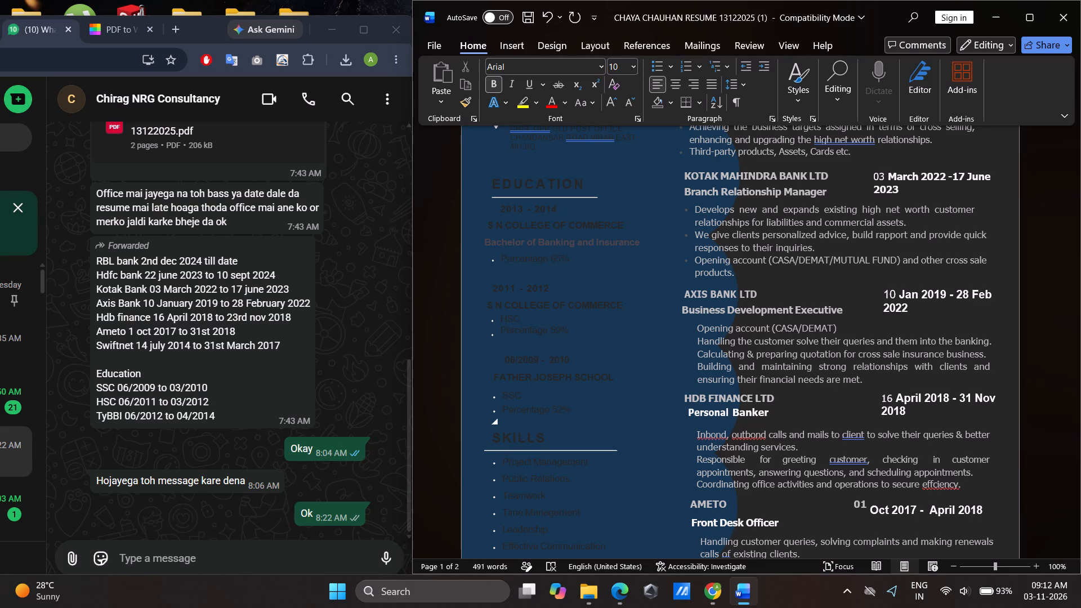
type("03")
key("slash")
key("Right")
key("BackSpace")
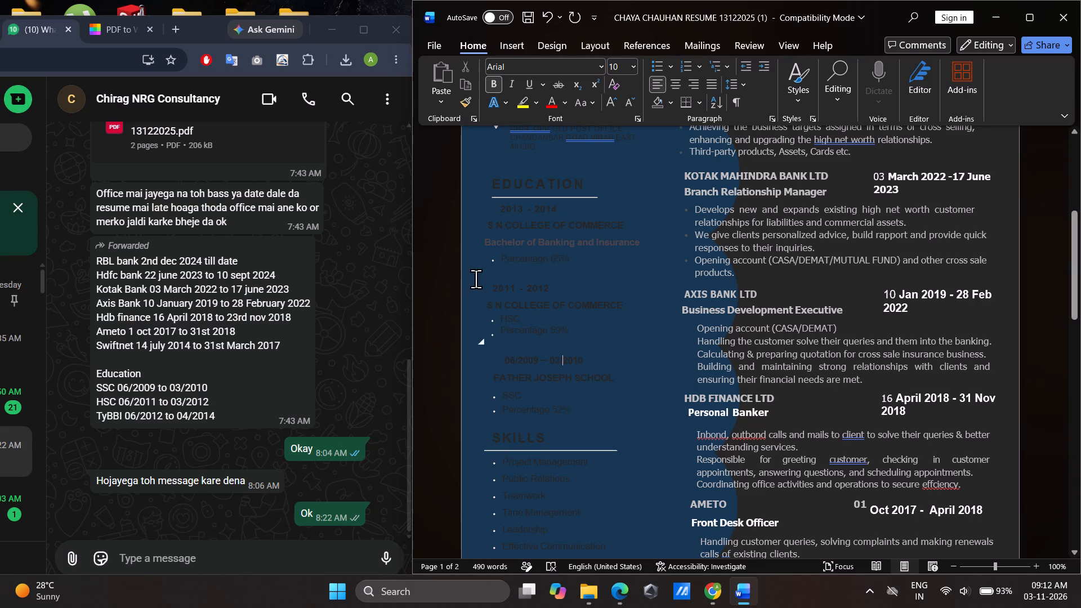
Add the months to the HSC education dates at S N College of Commerce, making them 06/2011 – 03/2012.
left_click(493, 285)
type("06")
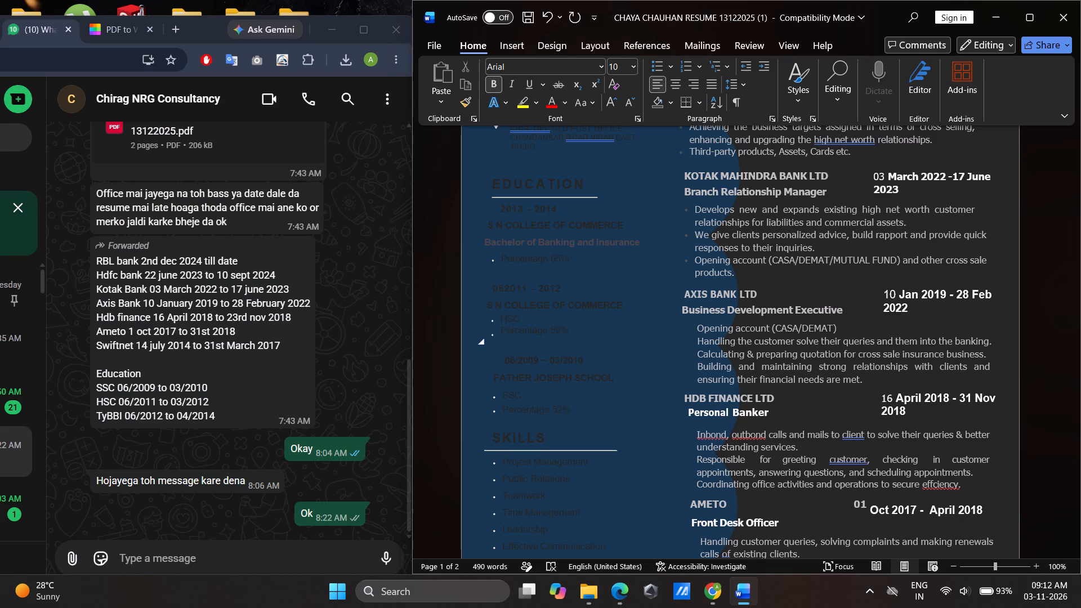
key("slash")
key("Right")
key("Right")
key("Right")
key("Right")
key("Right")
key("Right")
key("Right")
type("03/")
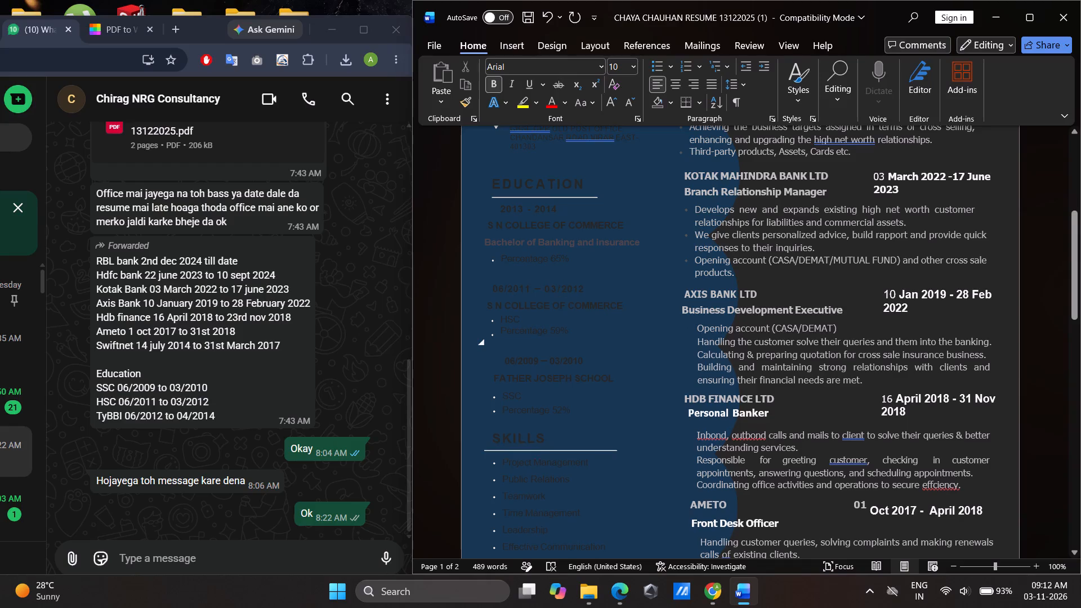
Change the Bachelor of Banking and Insurance dates to 06/2012 – 04/2014.
scroll(610, 317, "up", 1)
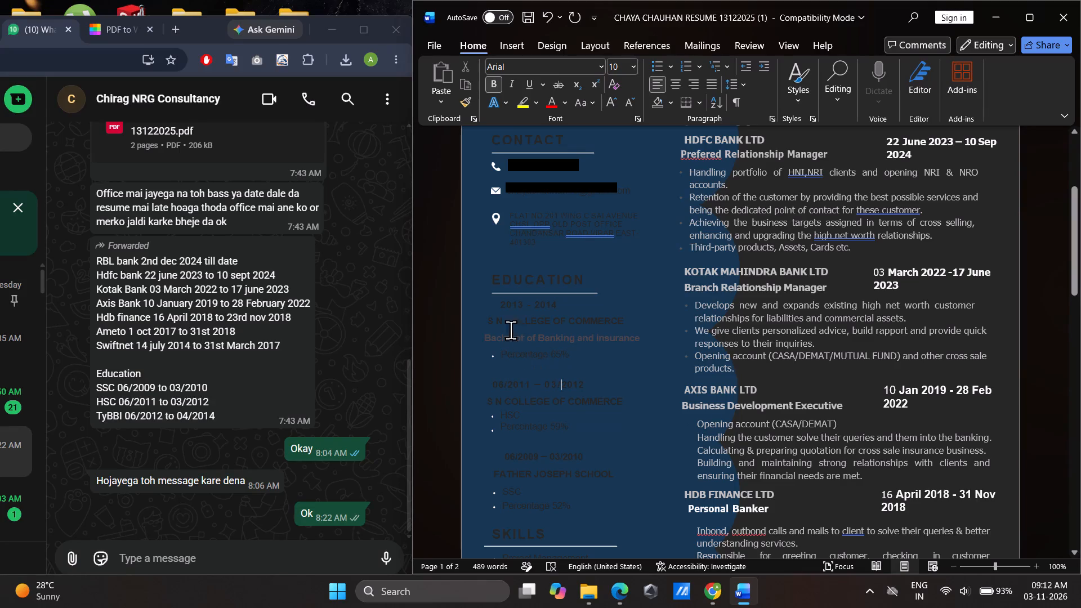
left_click(498, 308)
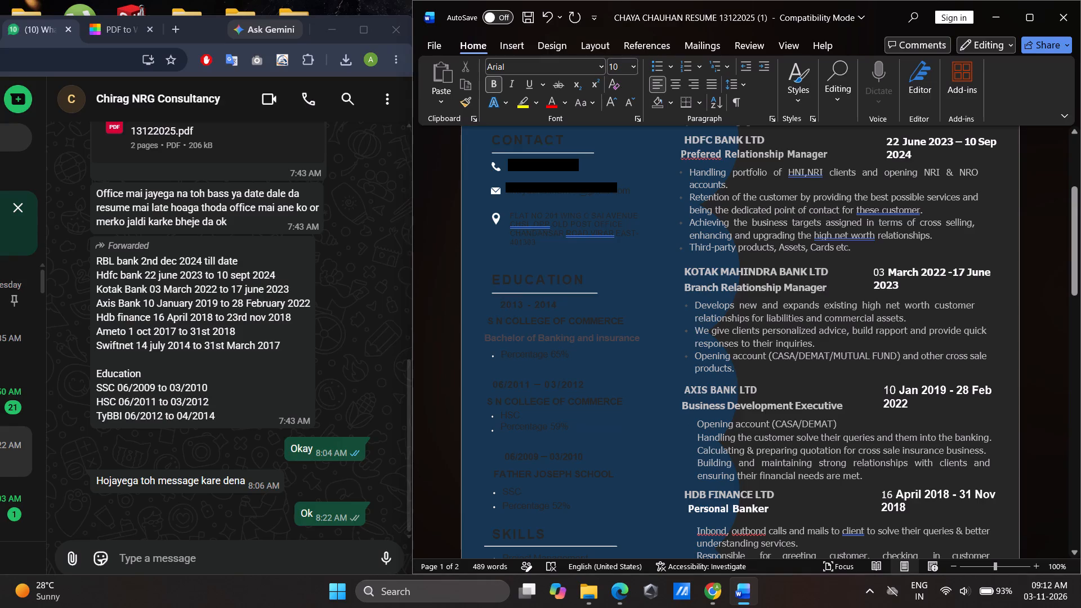
type("06")
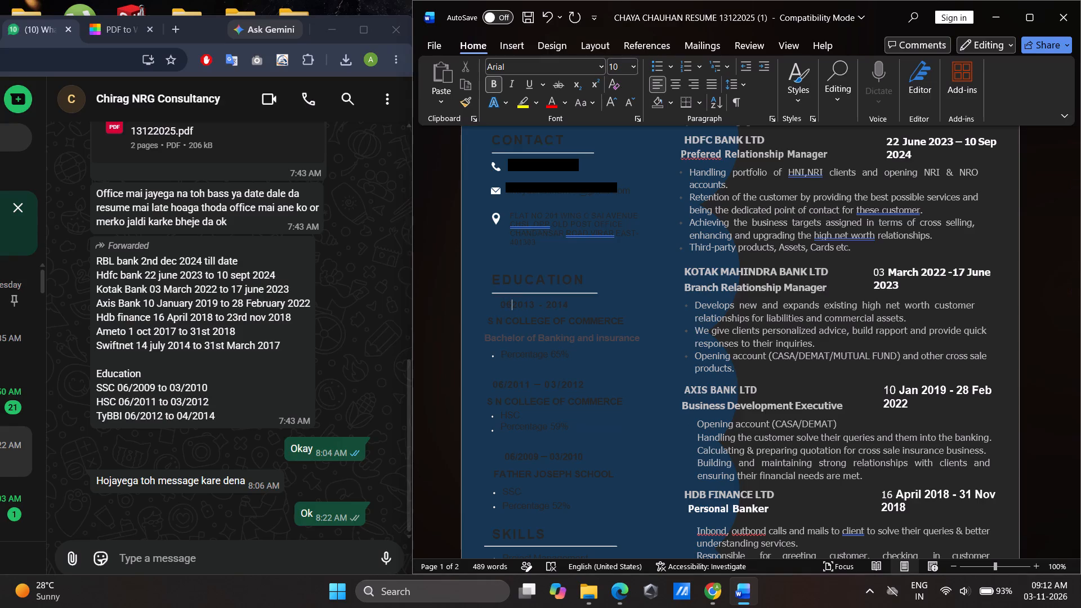
key("slash")
key("Right")
key("Right")
key("Right")
key("Right")
key("BackSpace")
key("2")
key("Right")
key("Right")
key("Right")
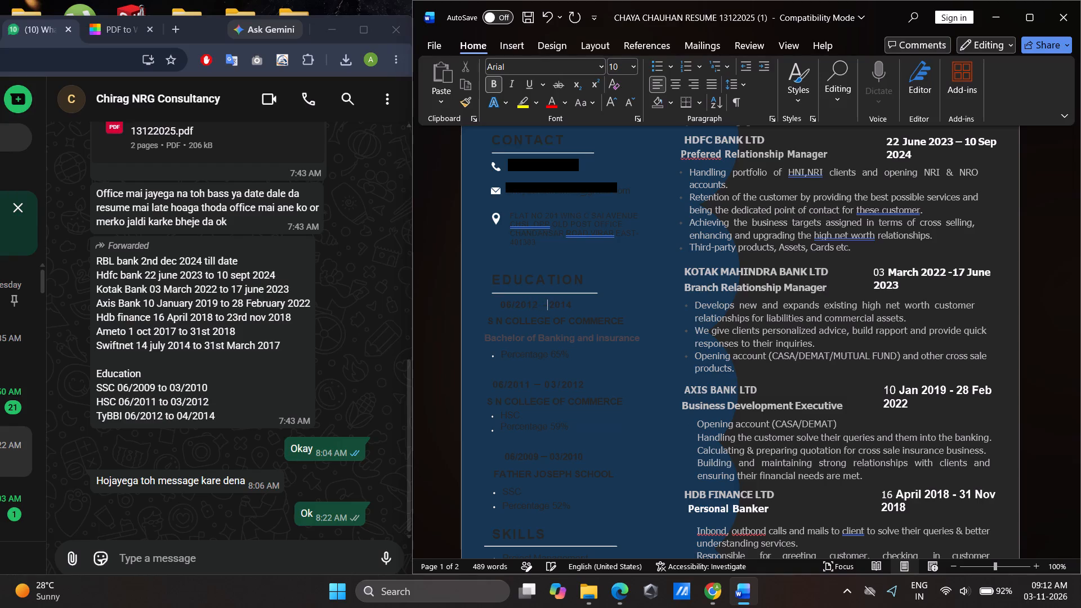
type("04")
key("slash")
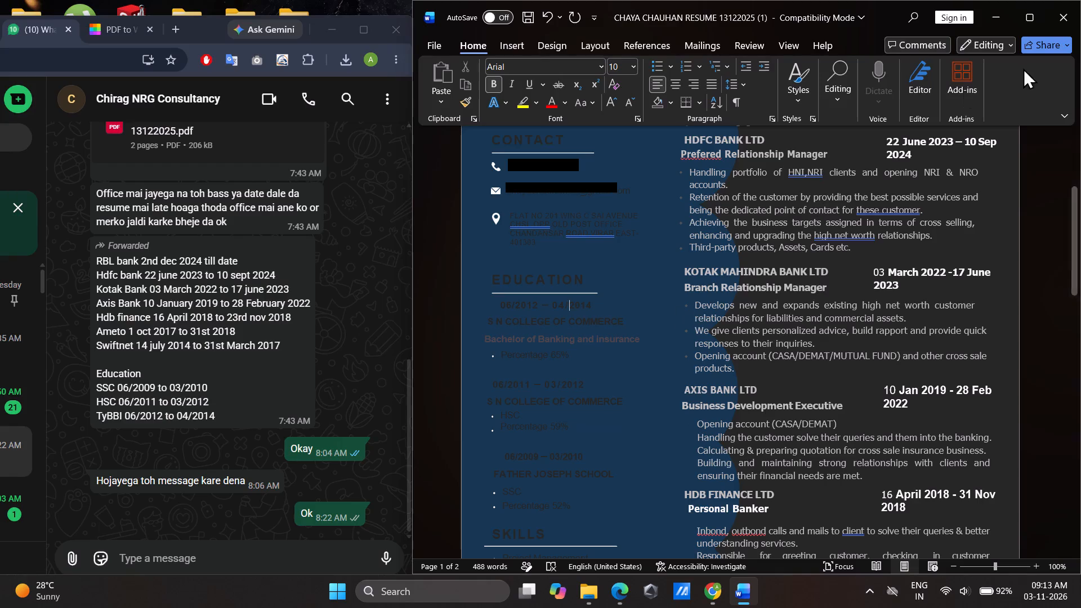
Maximize the resume window, return to the top of the document and save it.
left_click(1029, 11)
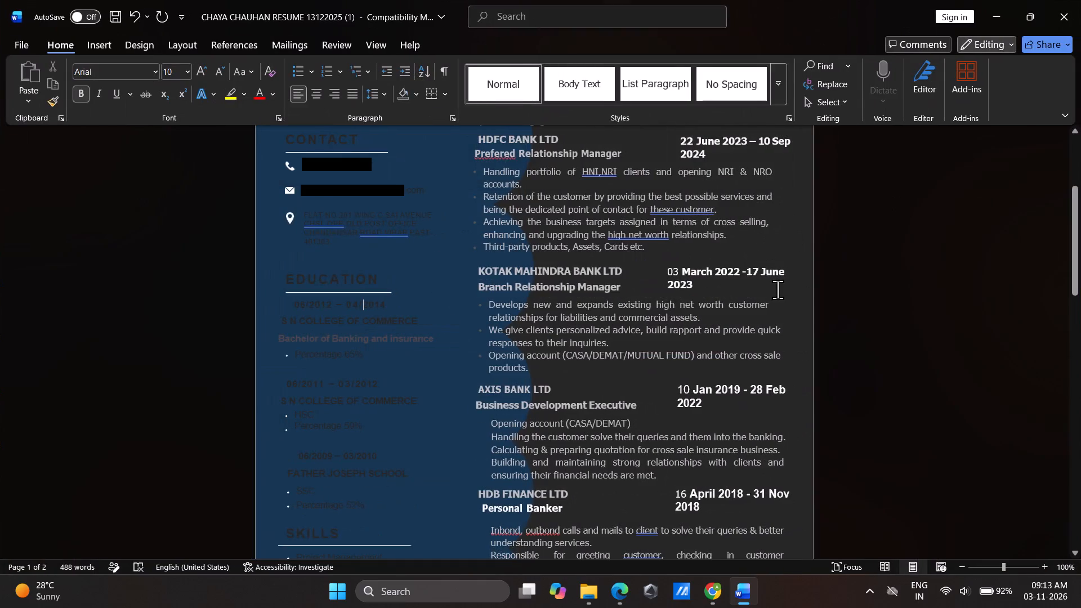
scroll(778, 289, "up", 1)
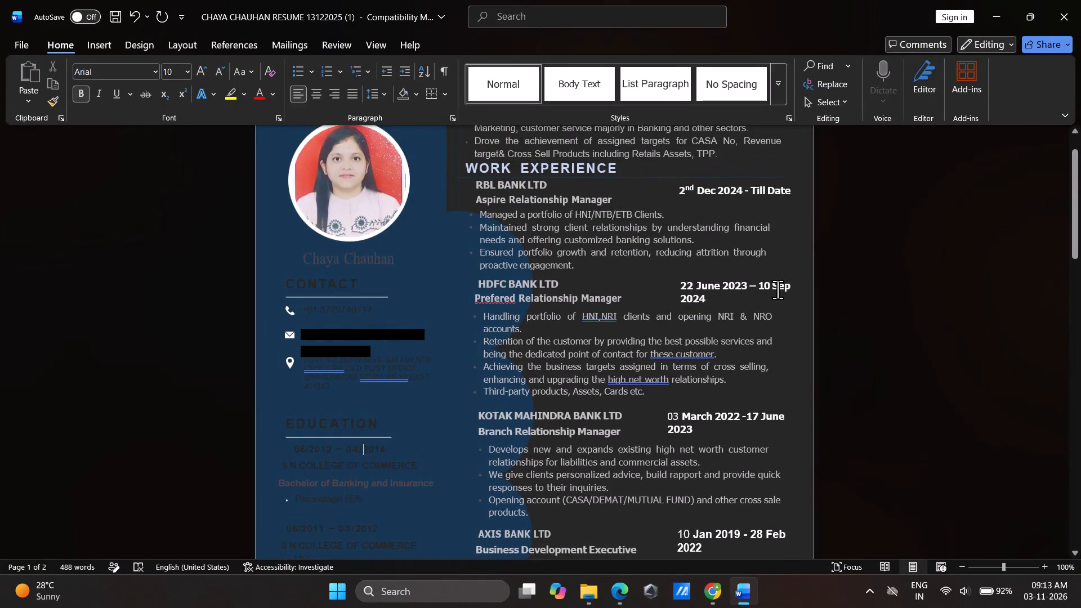
scroll(778, 289, "up", 2)
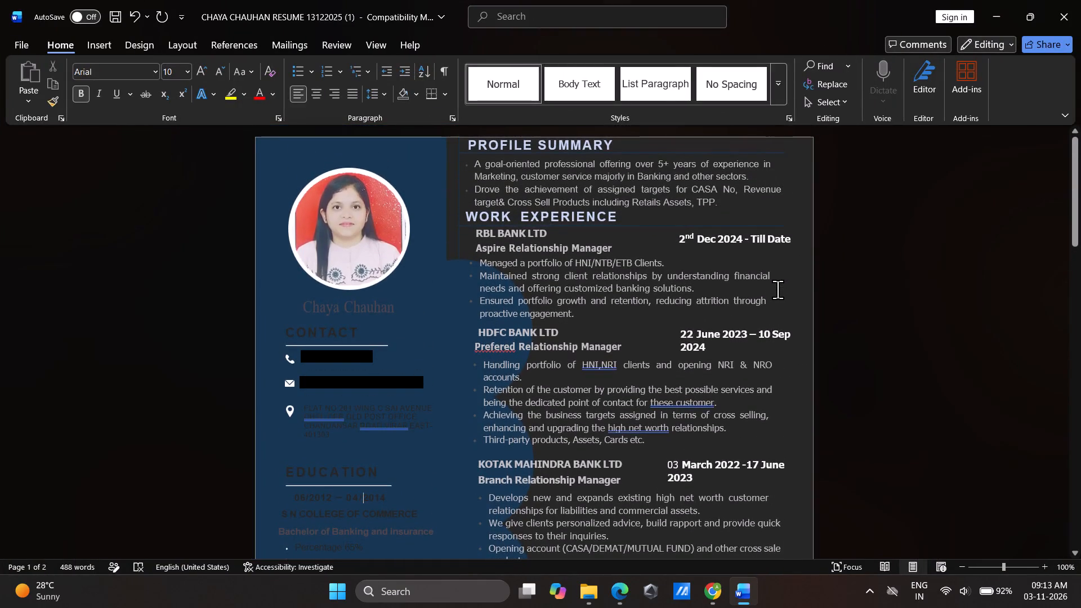
key("ctrl+s")
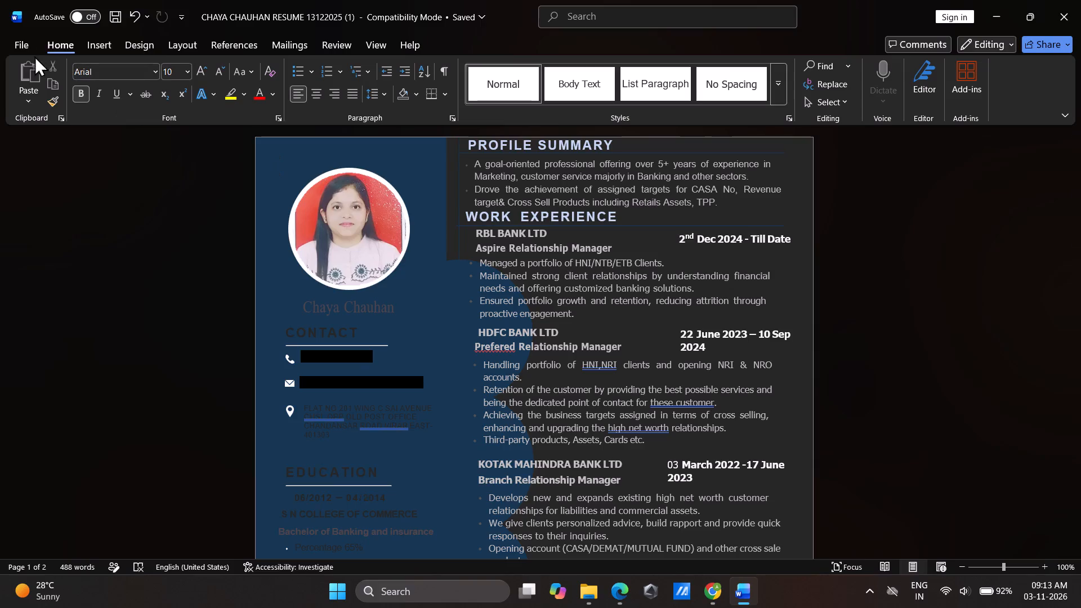
Save a copy of the resume as a PDF in the Downloads folder, keeping the suggested file name.
left_click(16, 45)
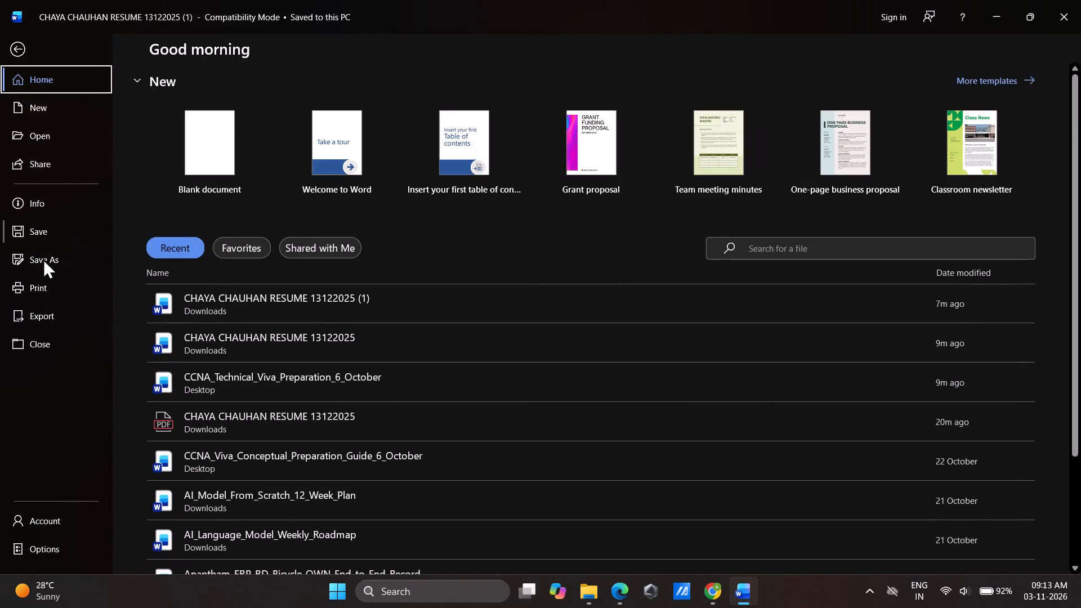
left_click(43, 258)
left_click(187, 250)
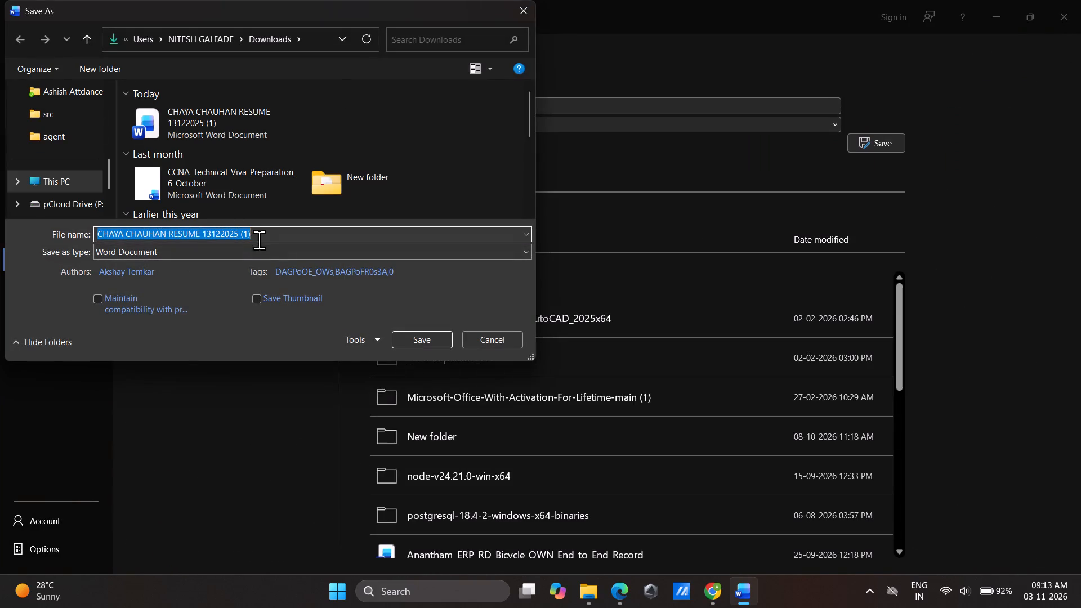
left_click(218, 251)
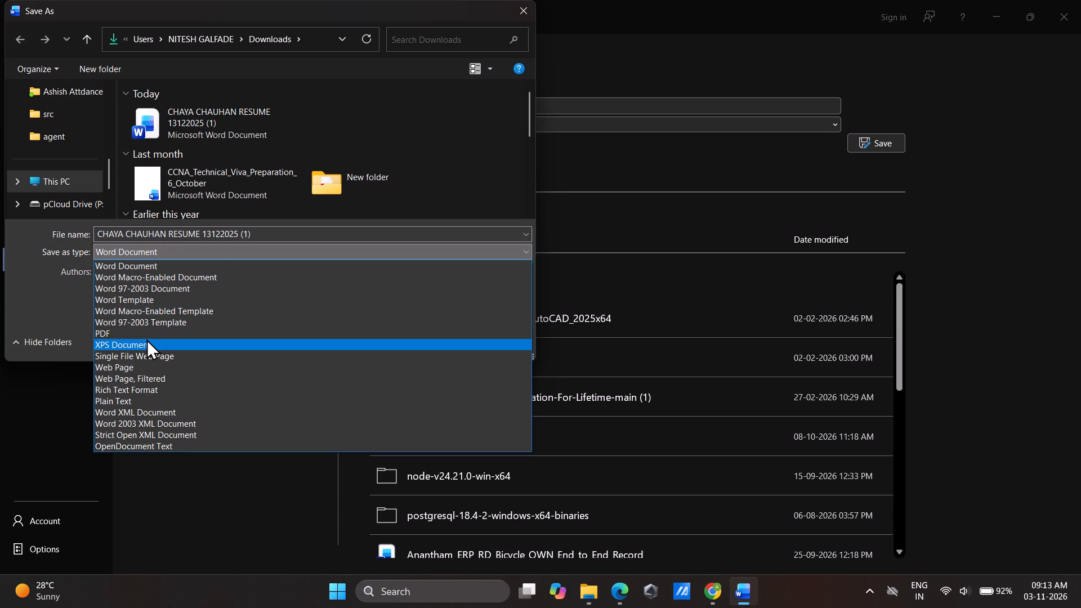
left_click(151, 332)
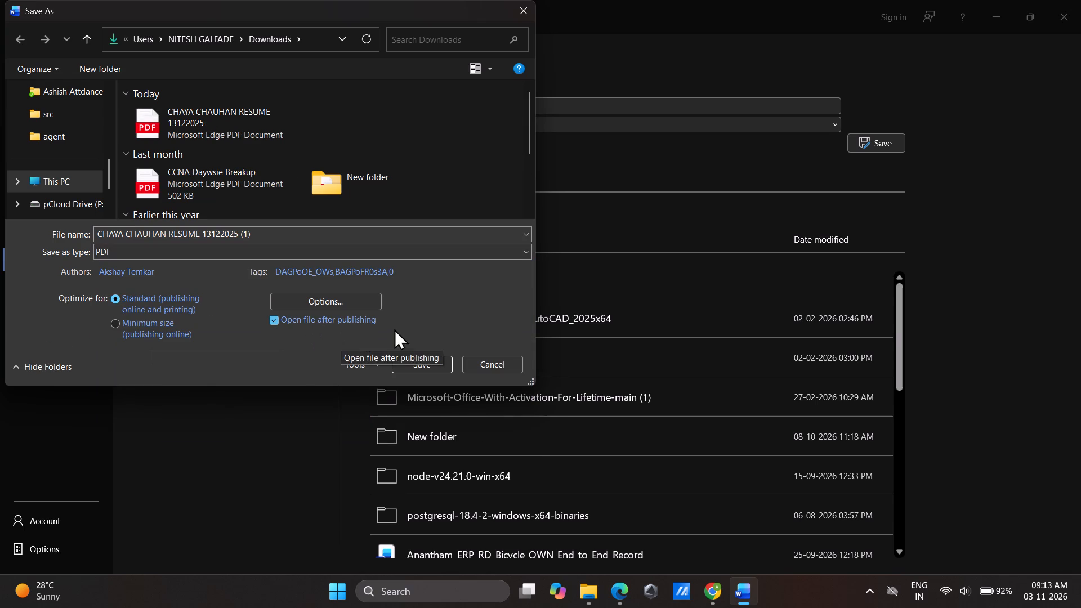
left_click(427, 365)
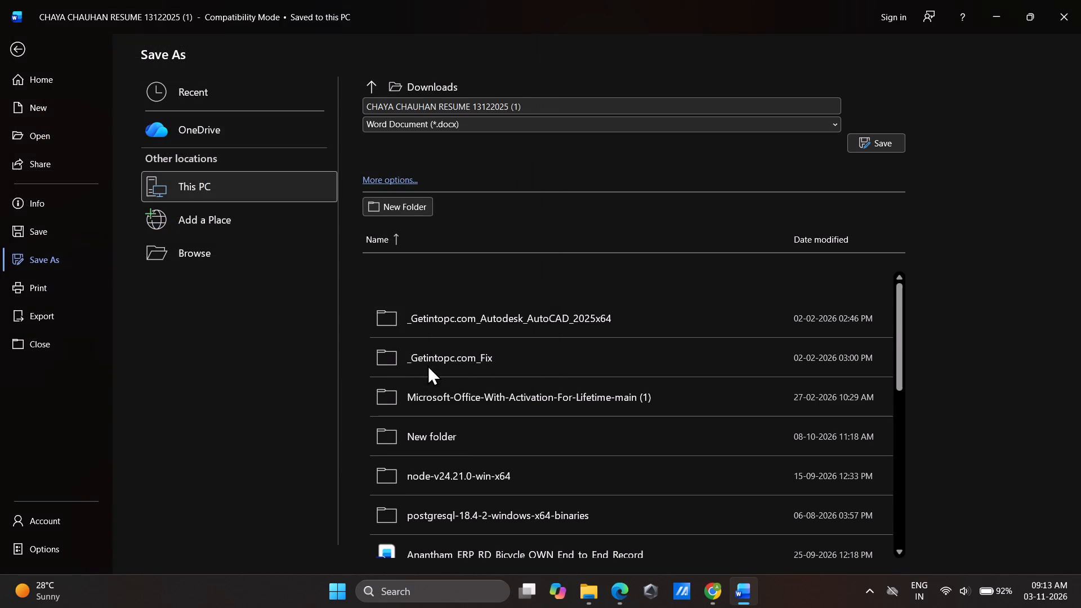
Minimize the resume window to get to the desktop.
left_click(997, 6)
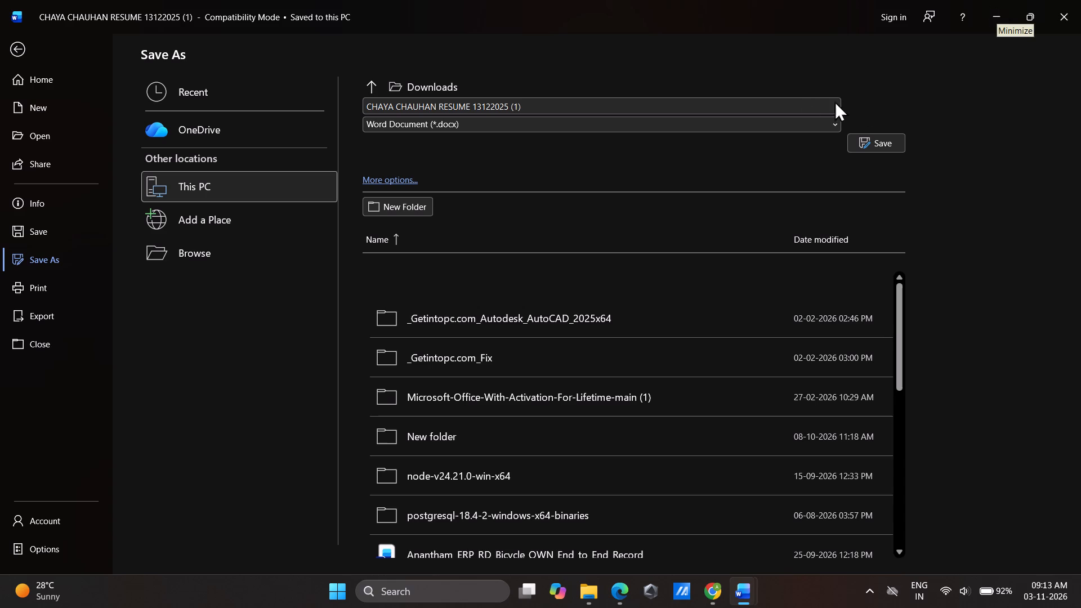
left_click(994, 15)
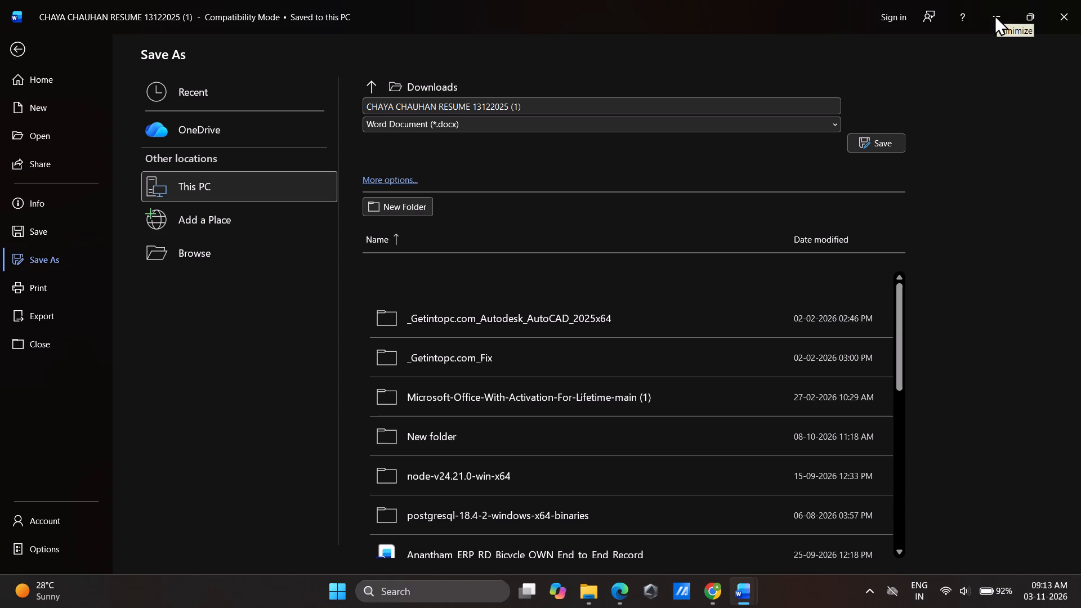
left_click(994, 15)
left_click_drag(994, 15, 1000, 11)
left_click(1000, 11)
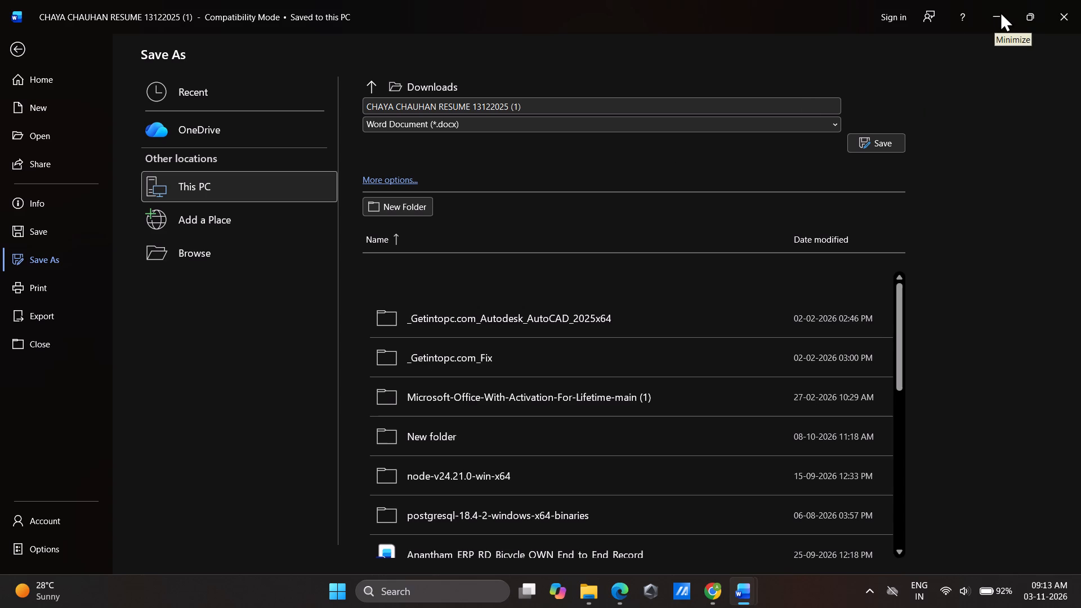
left_click(993, 8)
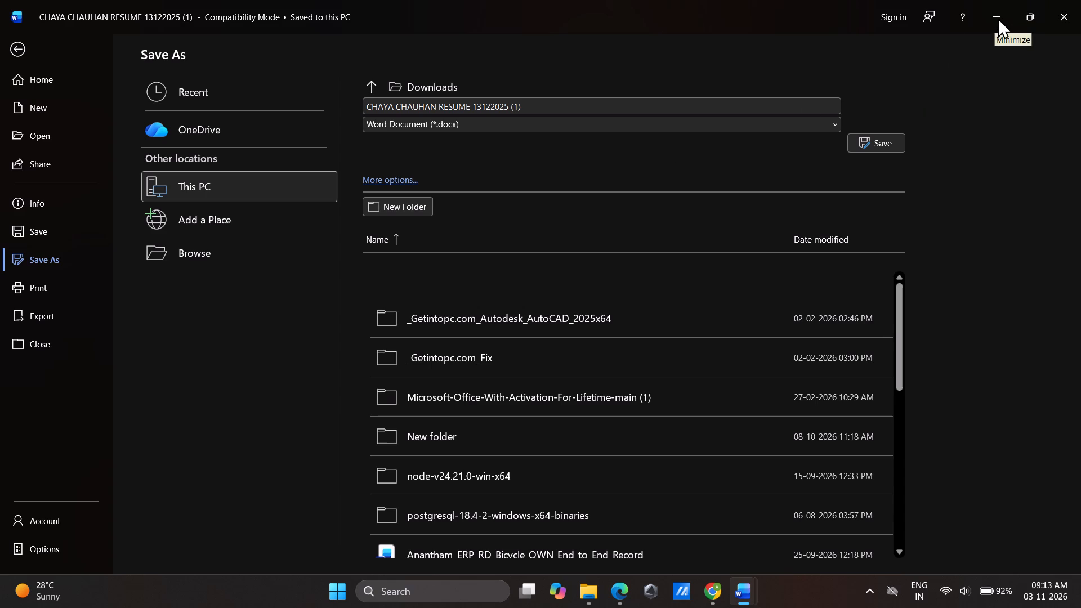
left_click(998, 17)
left_click_drag(998, 17, 993, 10)
left_click(993, 10)
left_click_drag(993, 10, 1029, 8)
double_click(1029, 8)
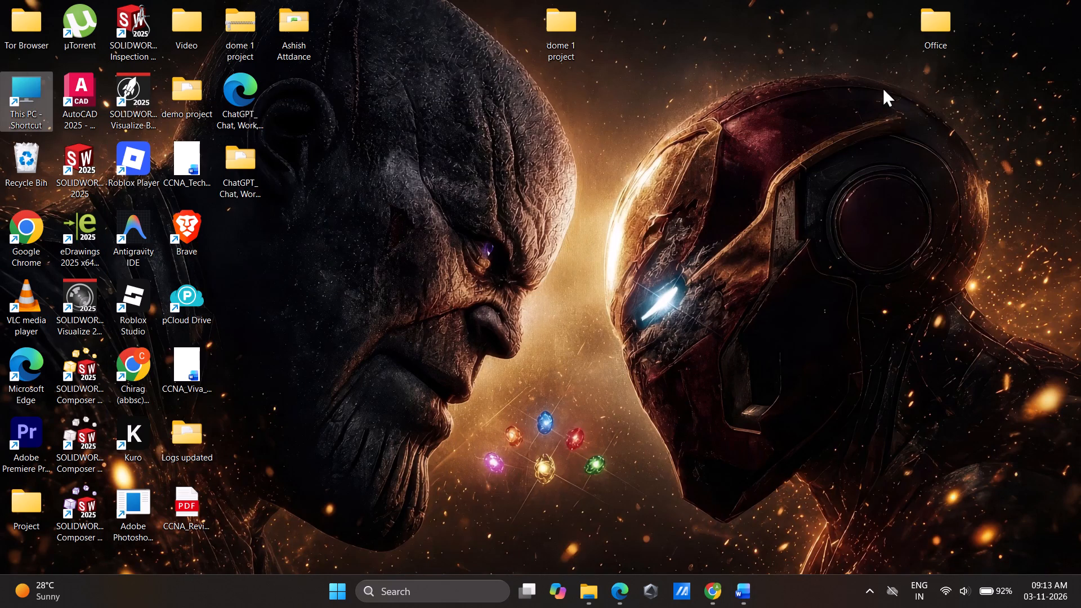
Look for the exported resume PDF in File Explorer, checking the Downloads, Desktop, OneDrive and Home locations.
double_click(25, 86)
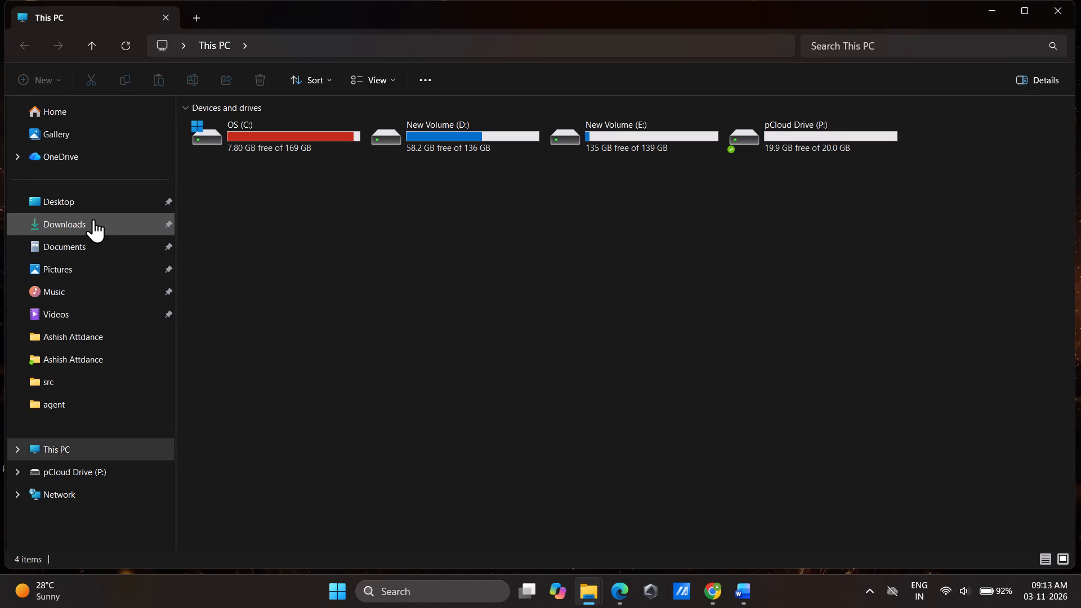
double_click(93, 219)
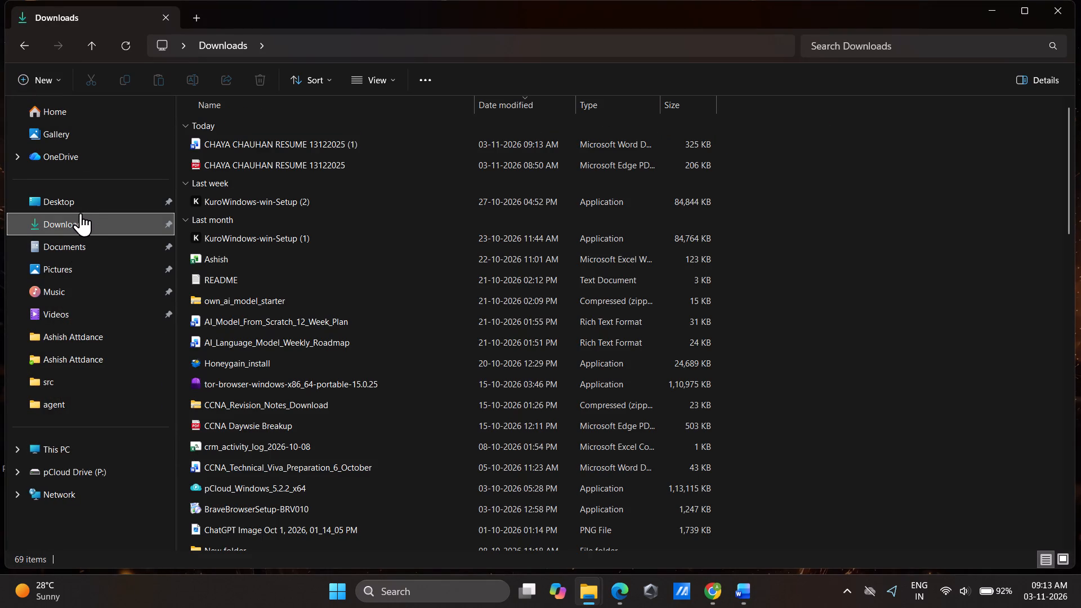
double_click(79, 209)
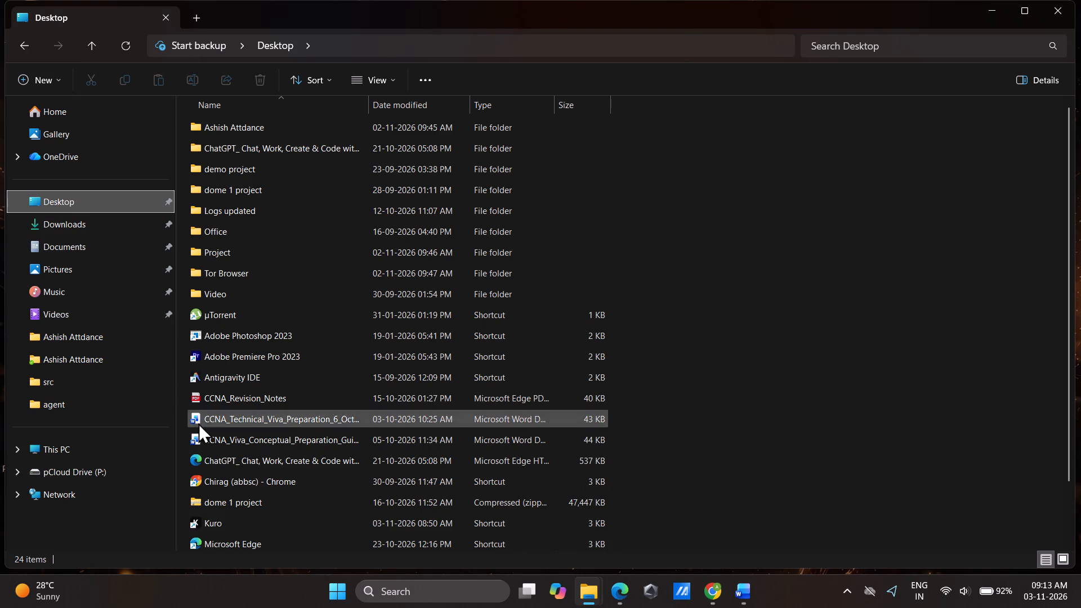
scroll(239, 454, "down", 2)
scroll(239, 454, "up", 2)
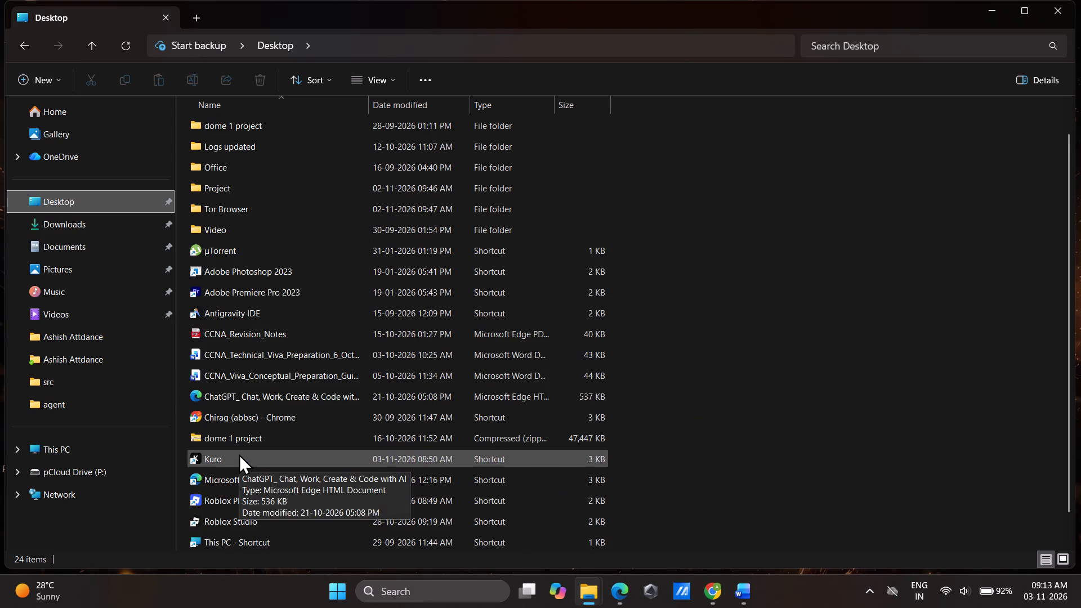
scroll(239, 454, "up", 2)
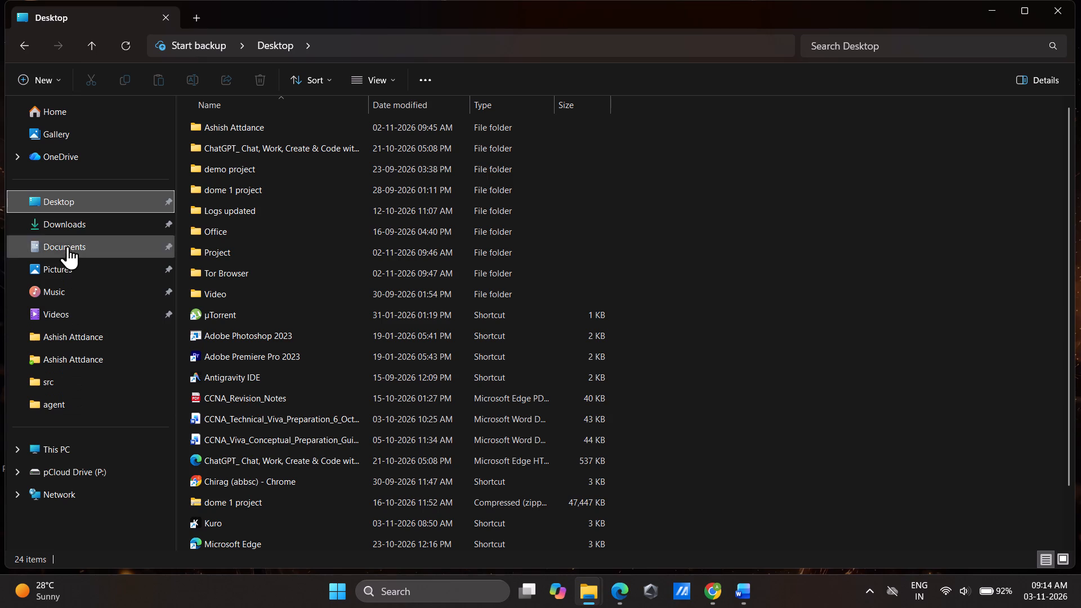
double_click(84, 159)
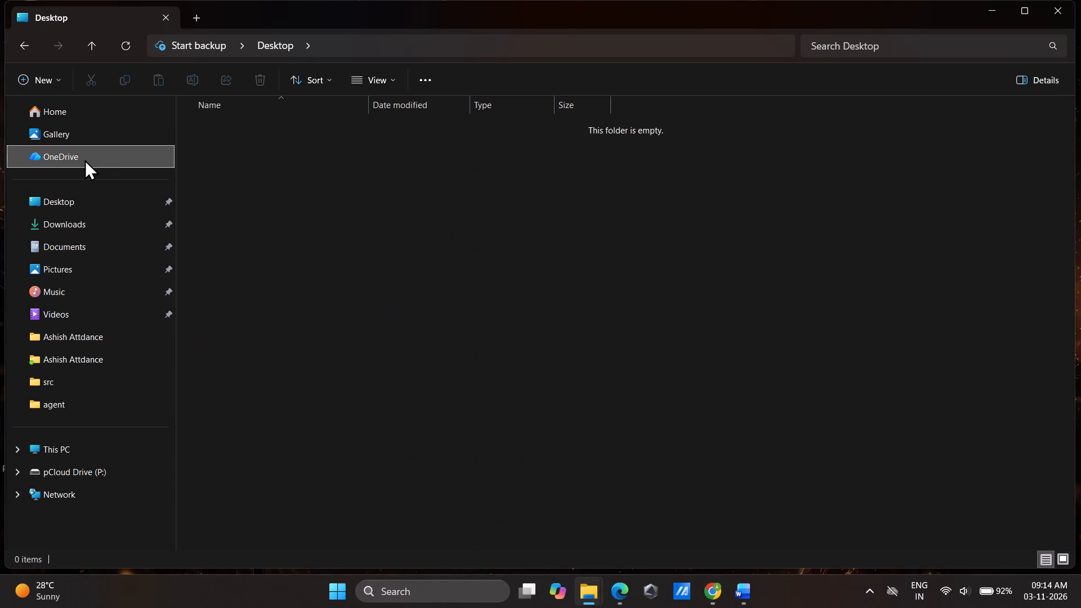
double_click(82, 113)
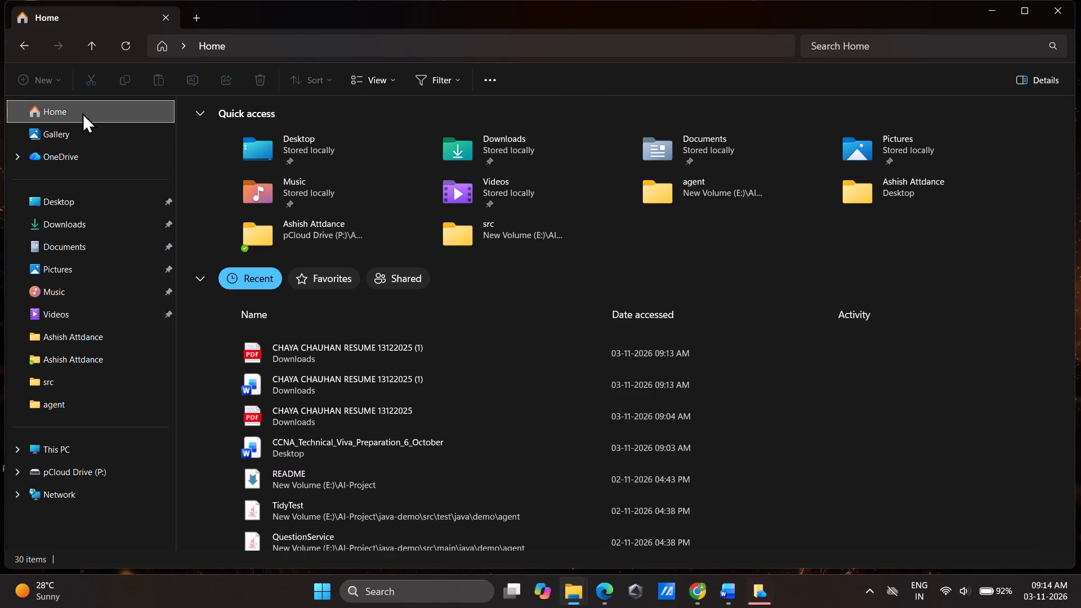
double_click(49, 220)
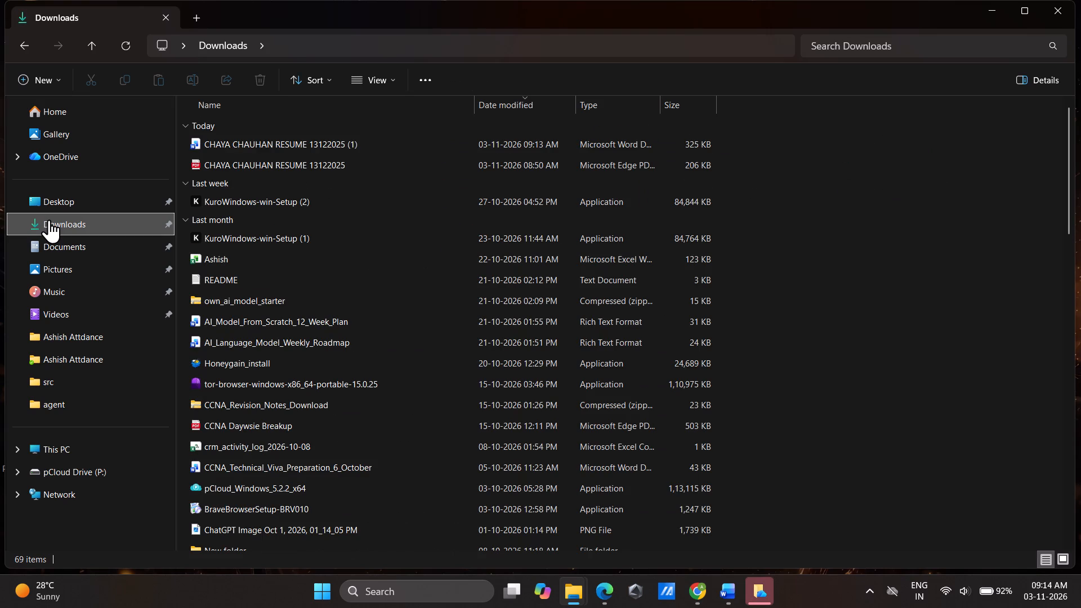
scroll(49, 220, "down", 1)
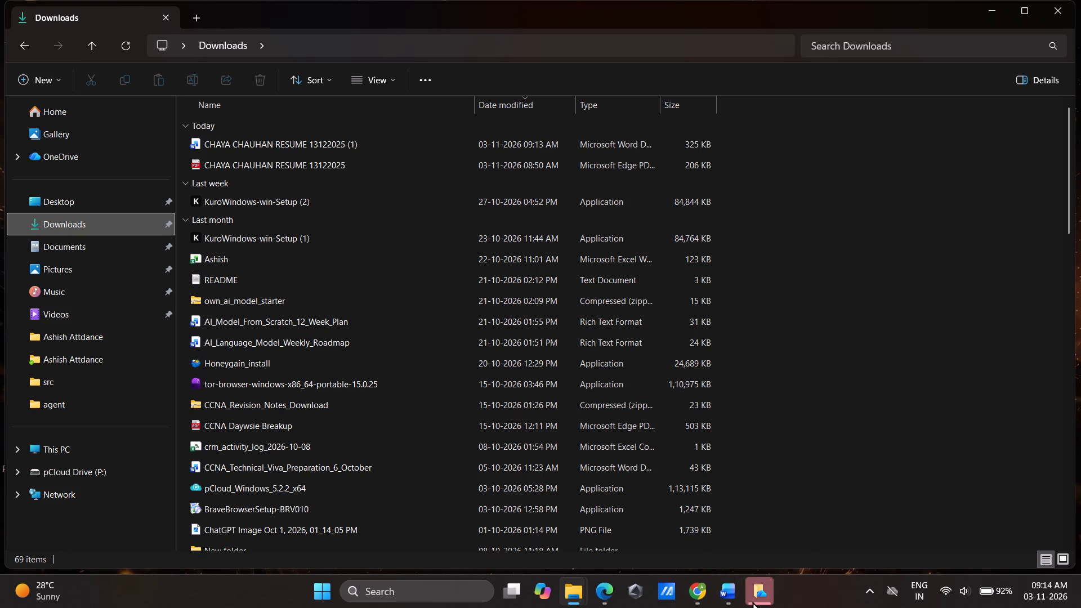
Switch to Edge and compare the exported resume PDF with the original PDF, checking dates and layout on both pages of the export.
left_click(737, 597)
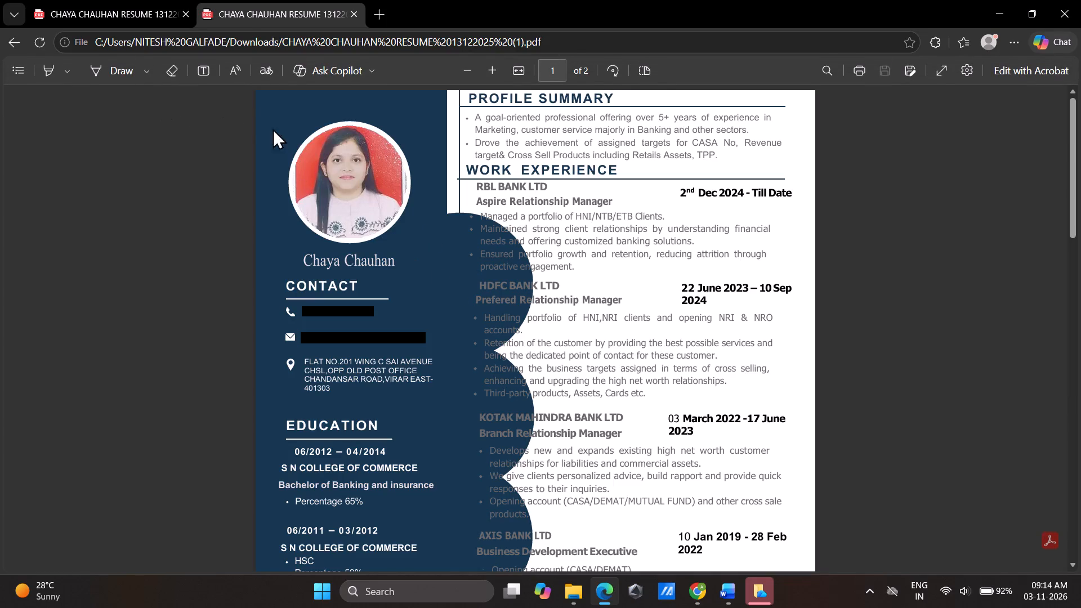
left_click(145, 11)
scroll(311, 240, "up", 2)
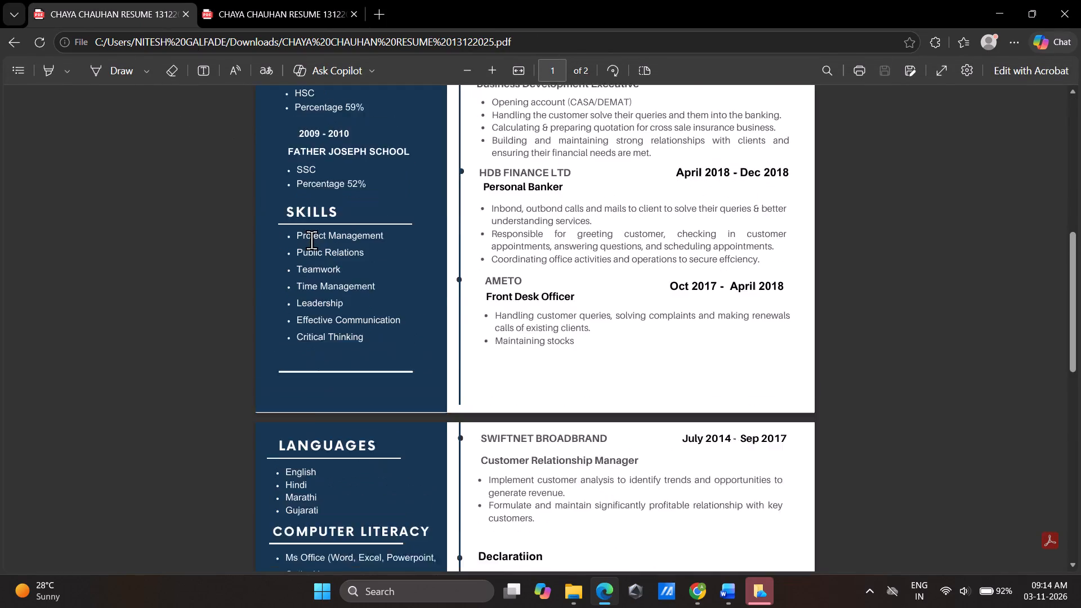
scroll(311, 240, "up", 4)
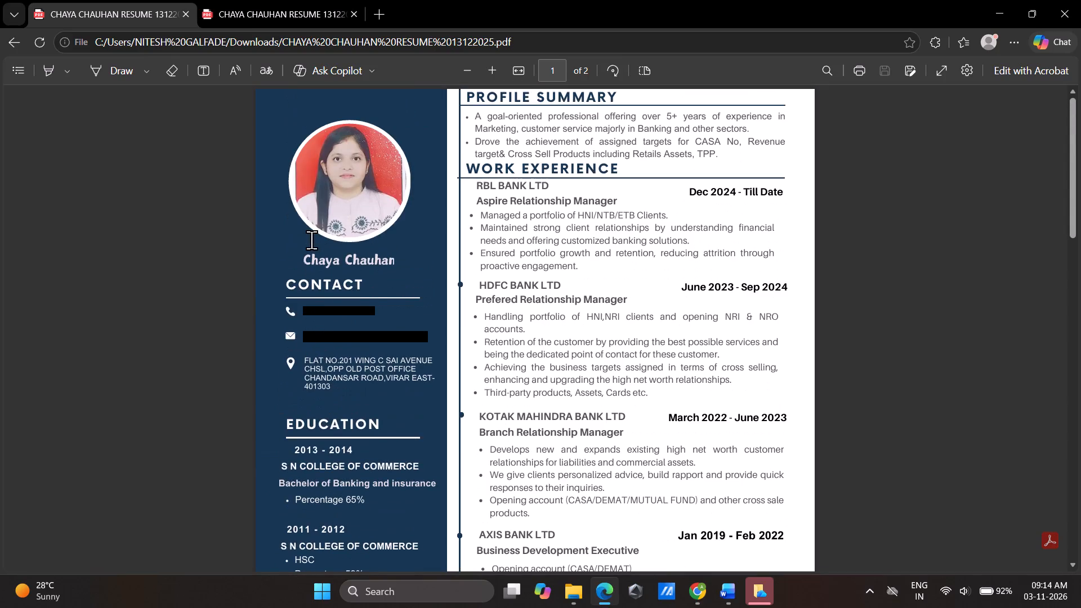
left_click(274, 6)
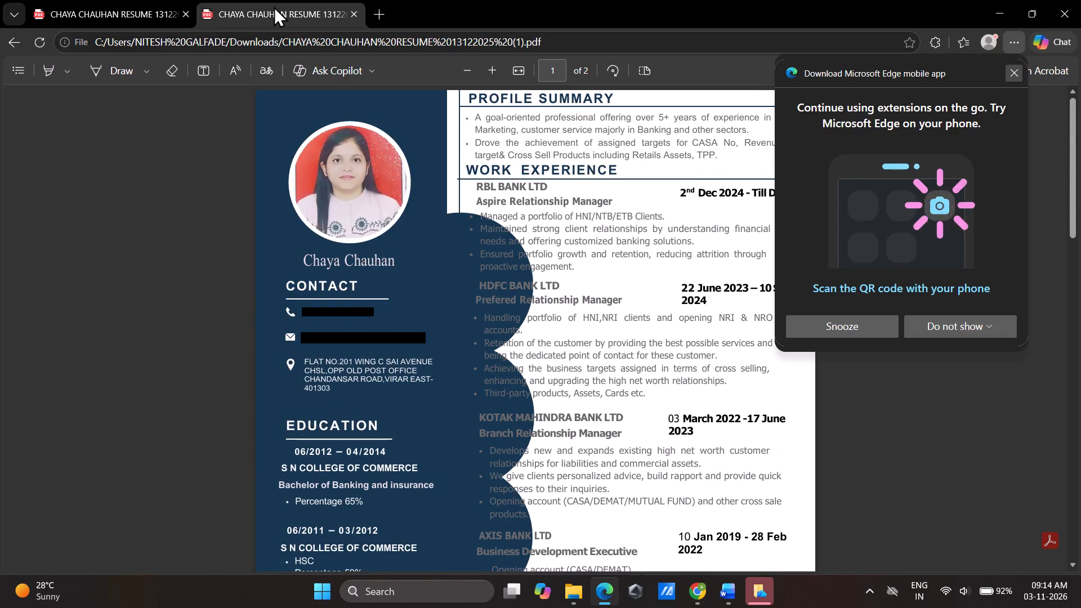
left_click(1017, 74)
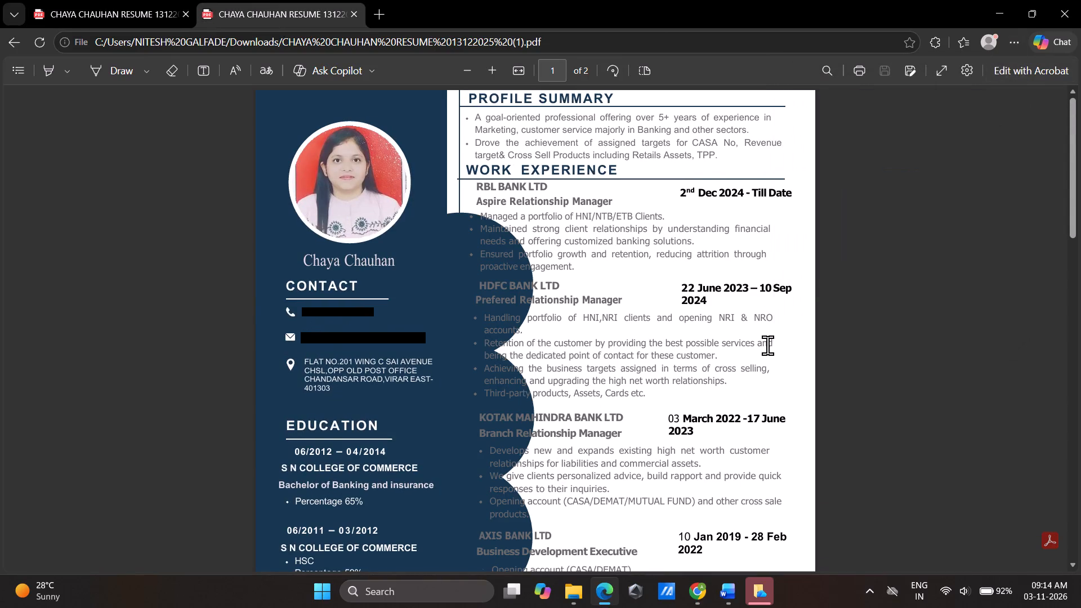
scroll(767, 345, "down", 5)
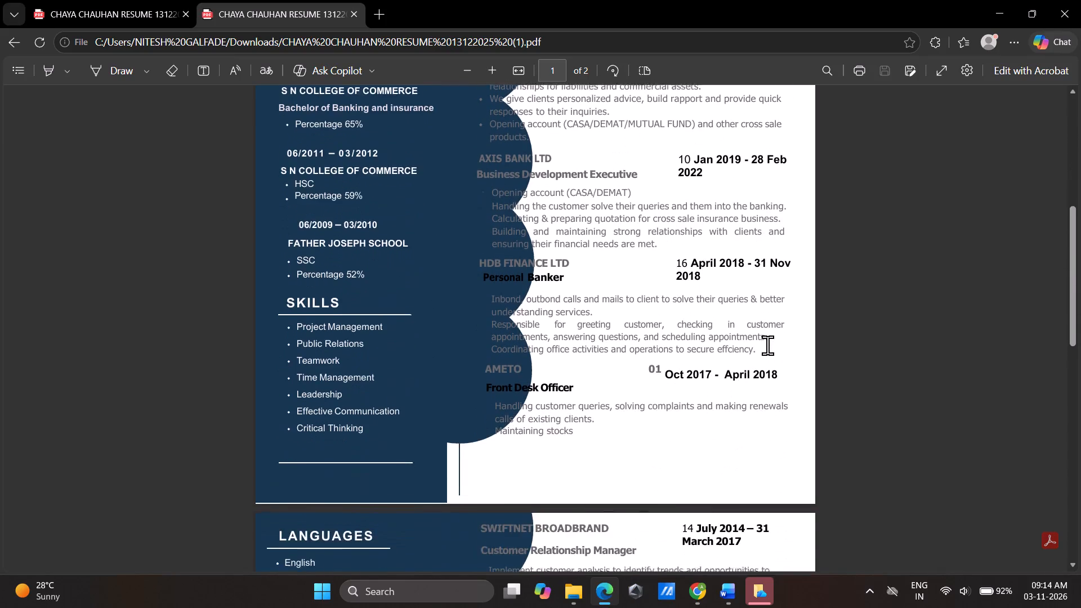
scroll(767, 345, "down", 4)
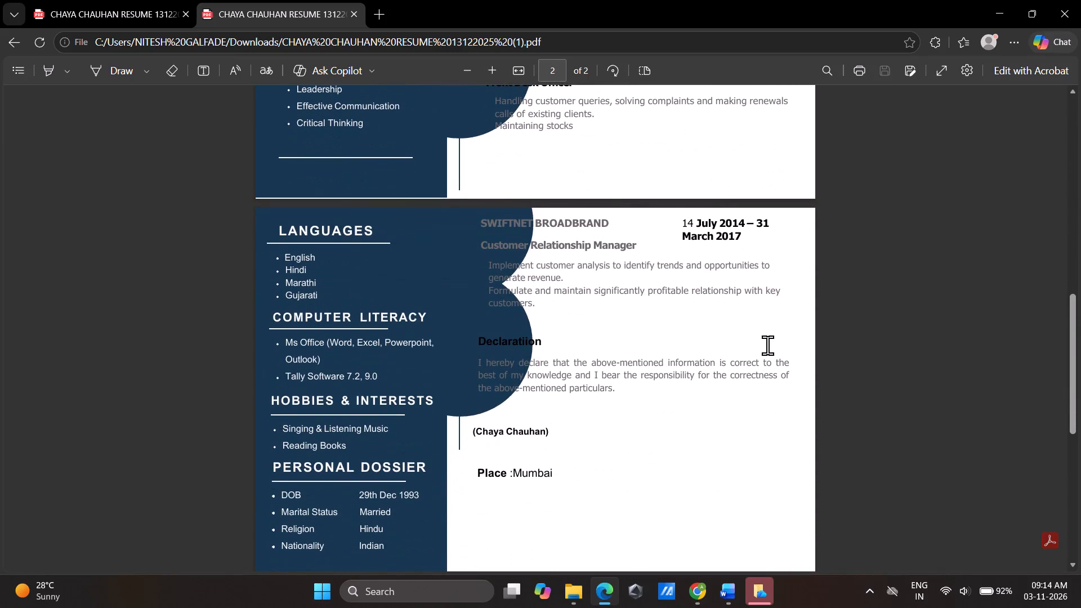
scroll(767, 345, "up", 4)
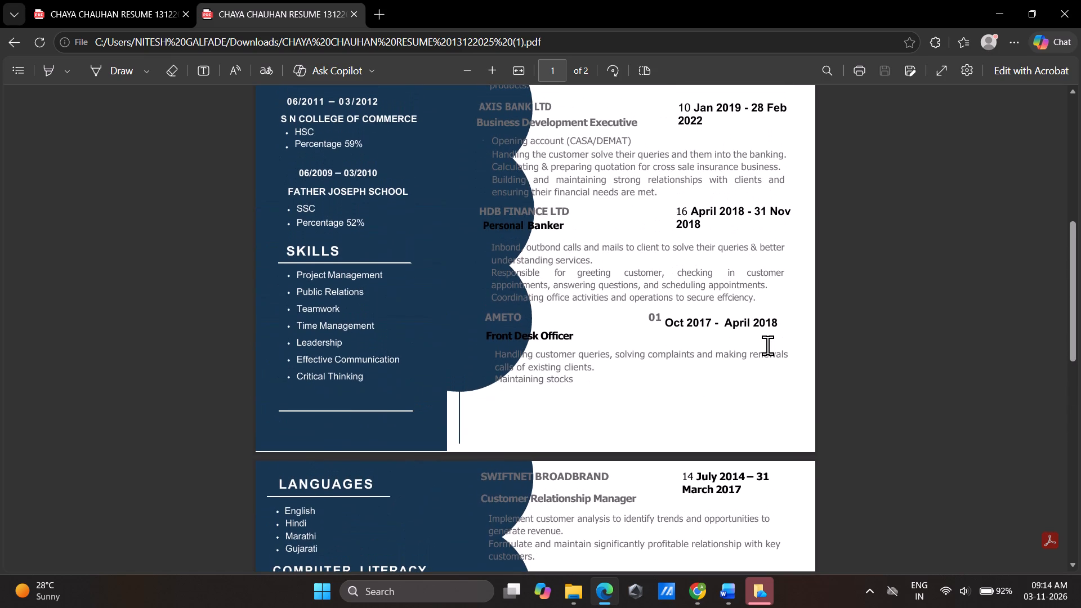
Switch back to the resume in Word and check its layout against the exported PDF.
left_click(729, 584)
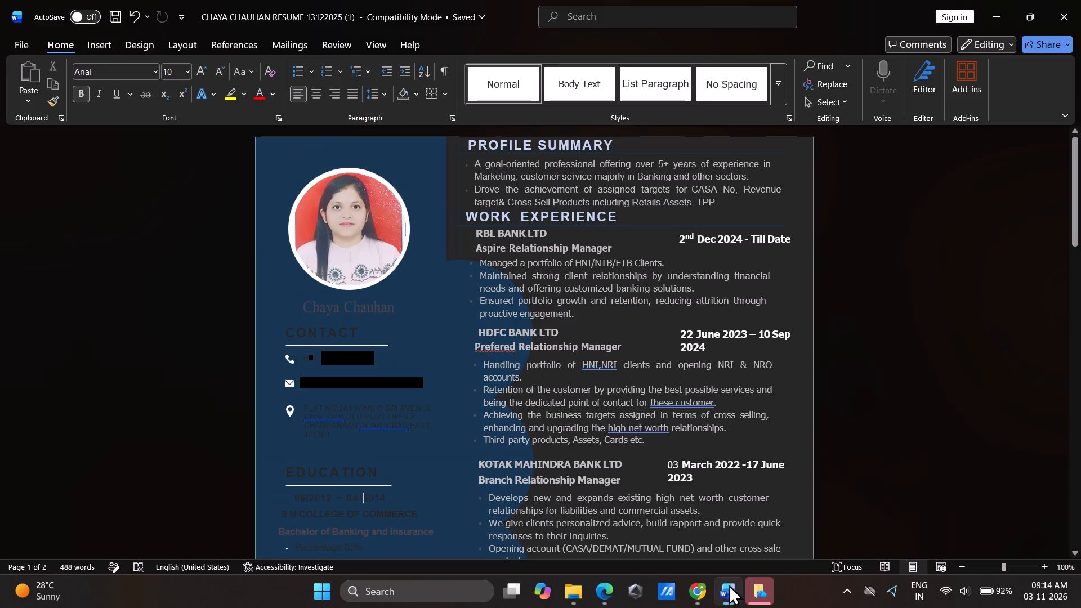
scroll(565, 422, "down", 2)
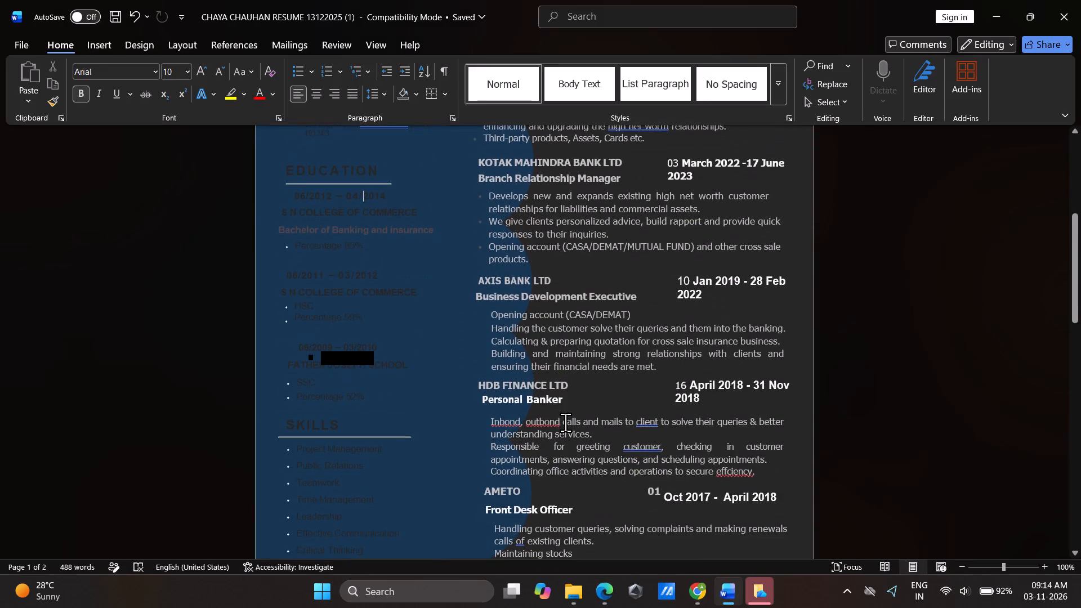
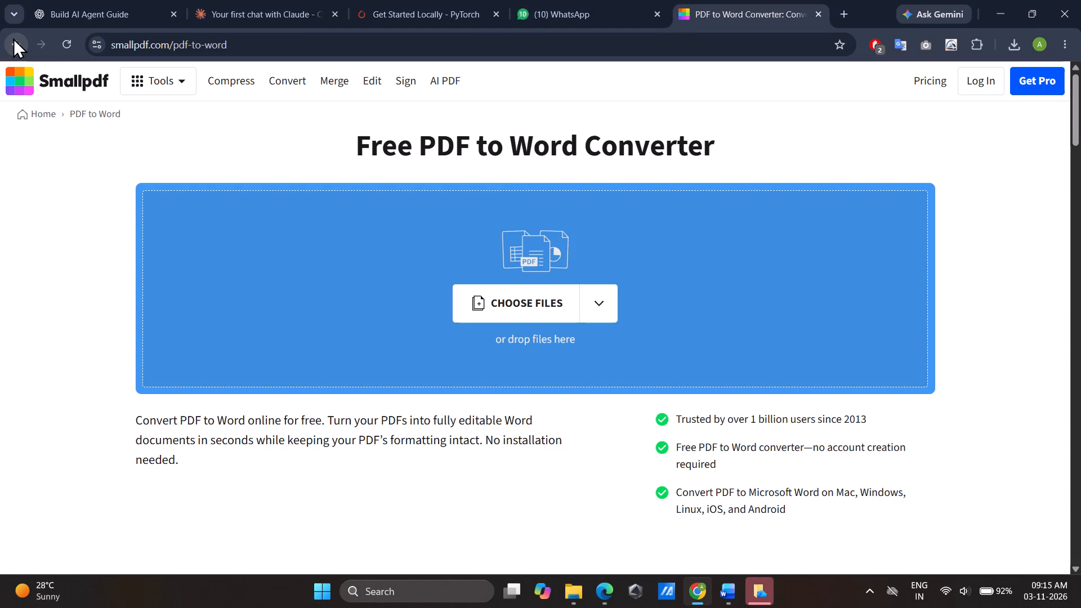
In Chrome, leave the Smallpdf PDF to Word converter and search Google for "pdf editor".
left_click(7, 37)
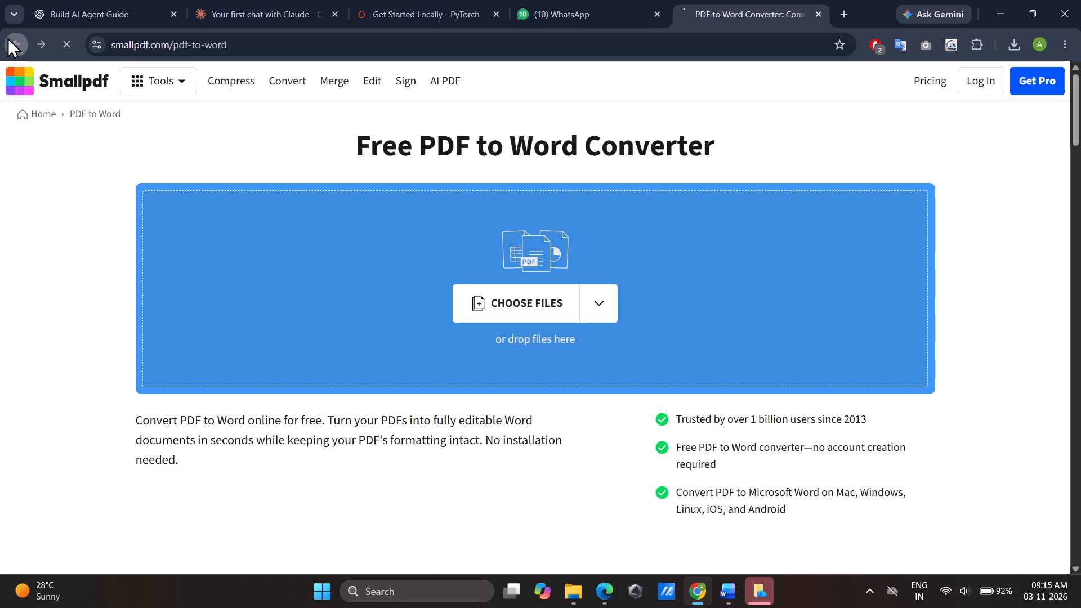
double_click(7, 37)
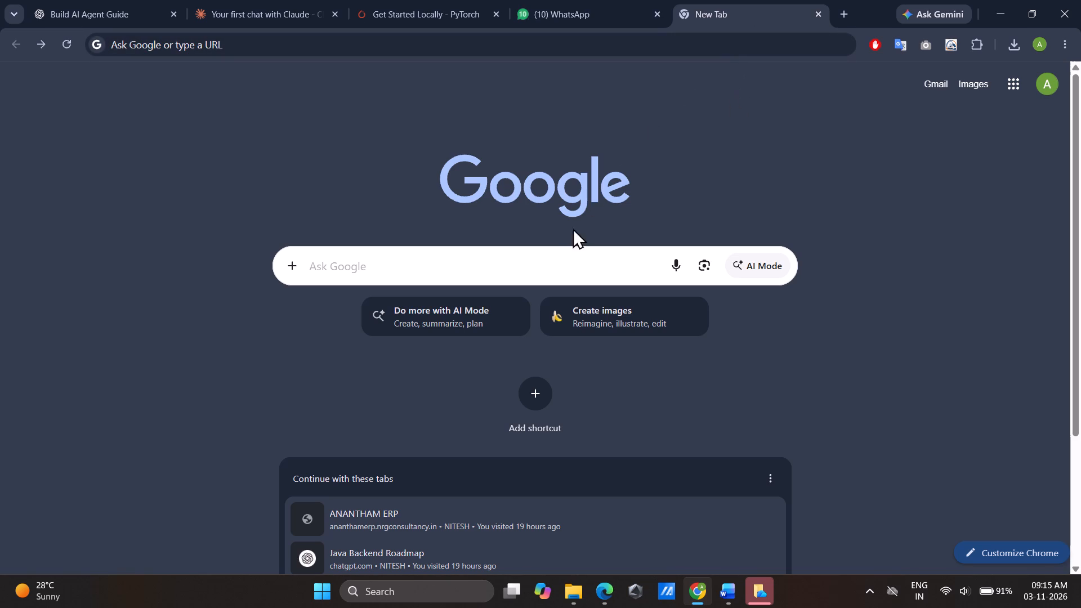
type("pdf")
left_click(542, 270)
type("pdf")
key("space")
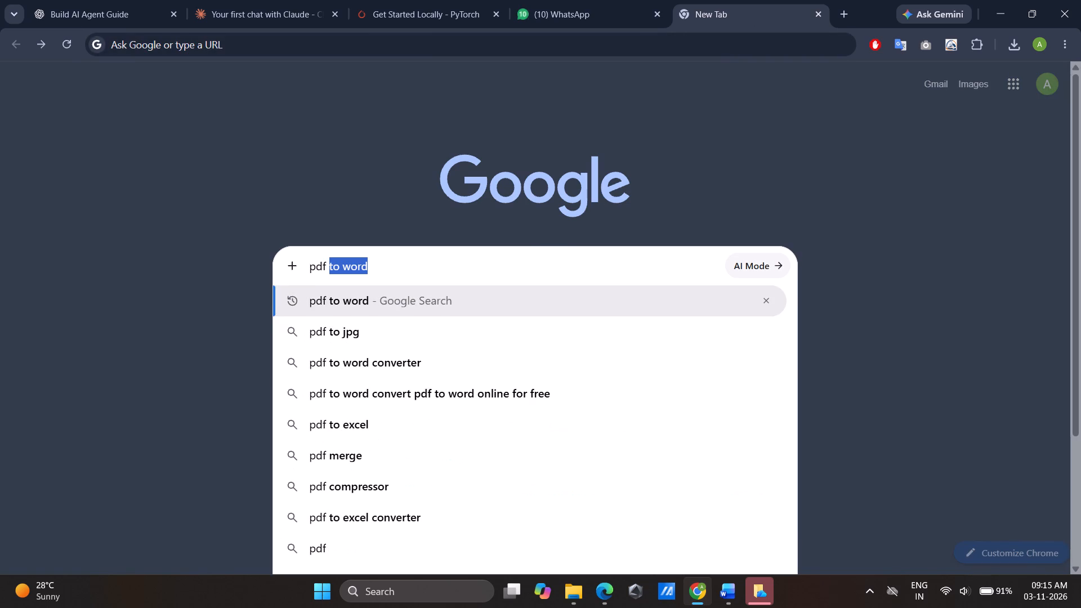
key("e")
key("Down")
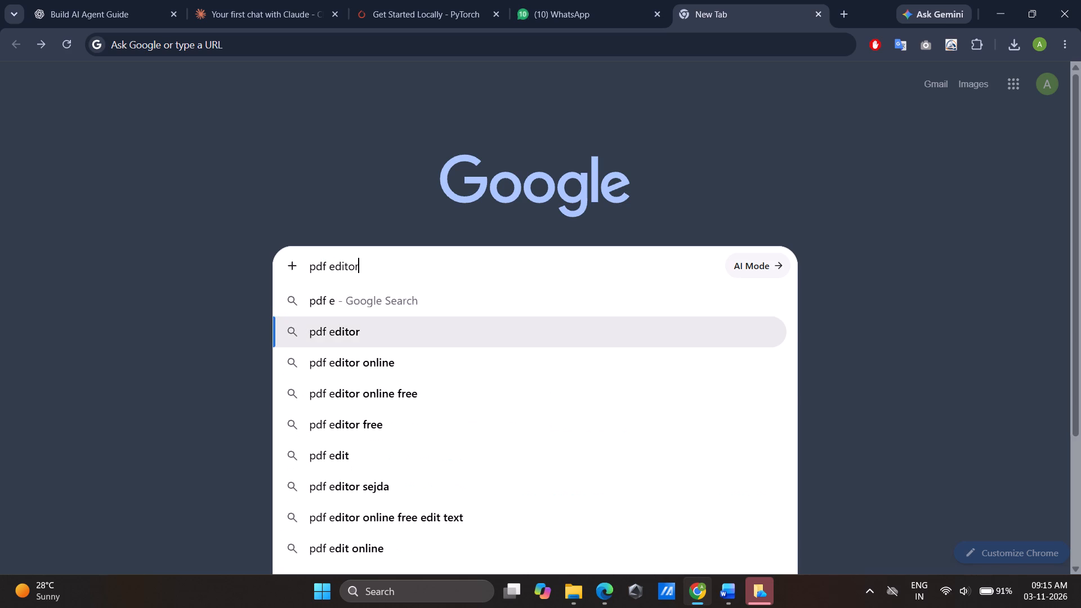
key("Return")
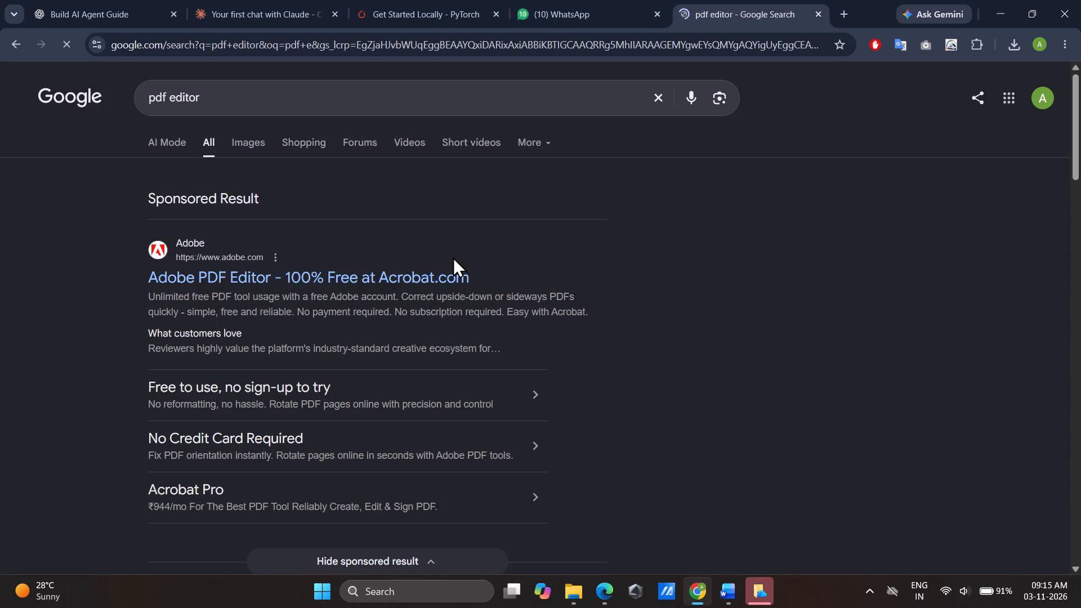
Open the sponsored Adobe PDF Editor result and upload the 13122025 resume PDF without the (1) suffix from Downloads.
left_click(379, 269)
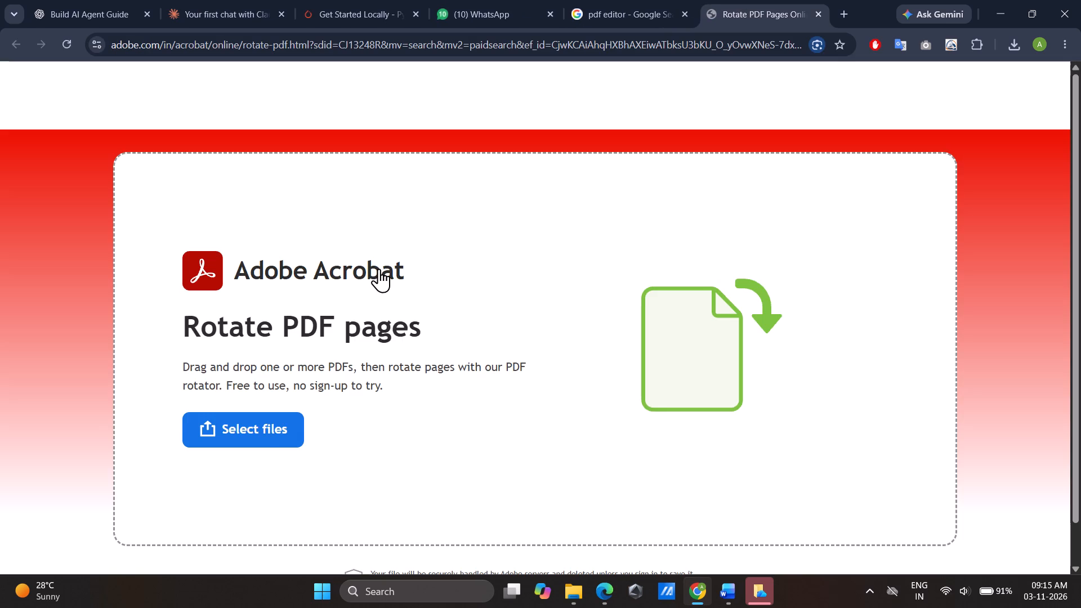
left_click(257, 451)
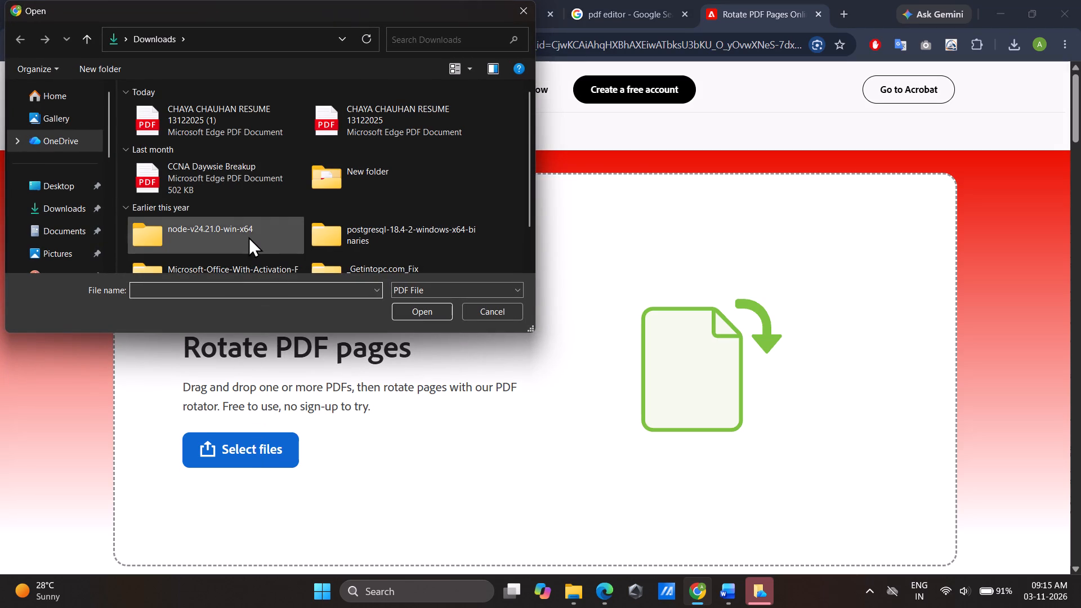
double_click(395, 117)
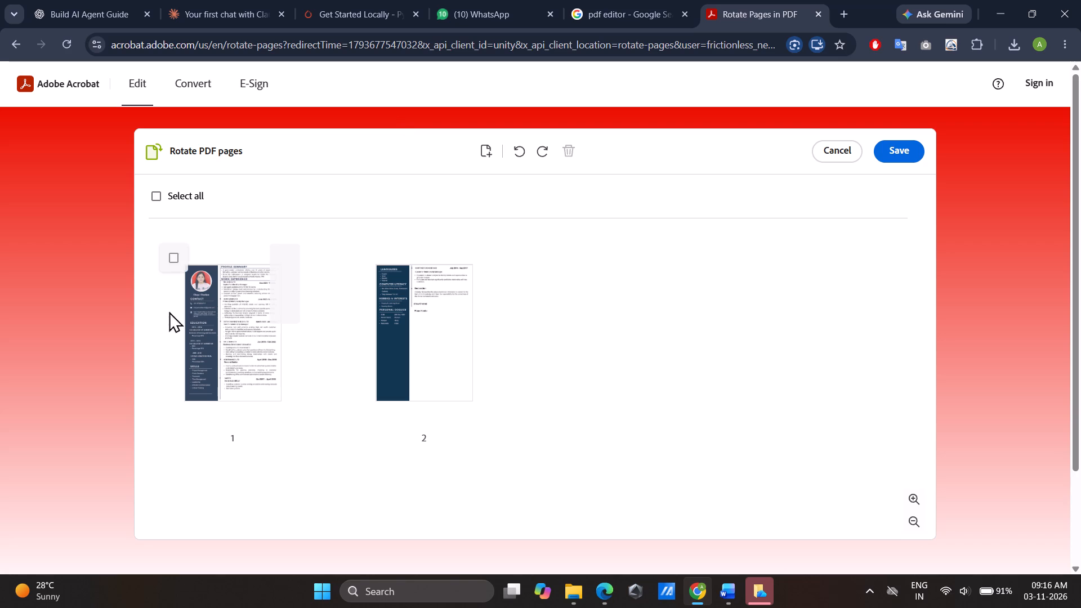
Select both pages of the uploaded resume in Rotate PDF pages and try to open page 1.
left_click(169, 267)
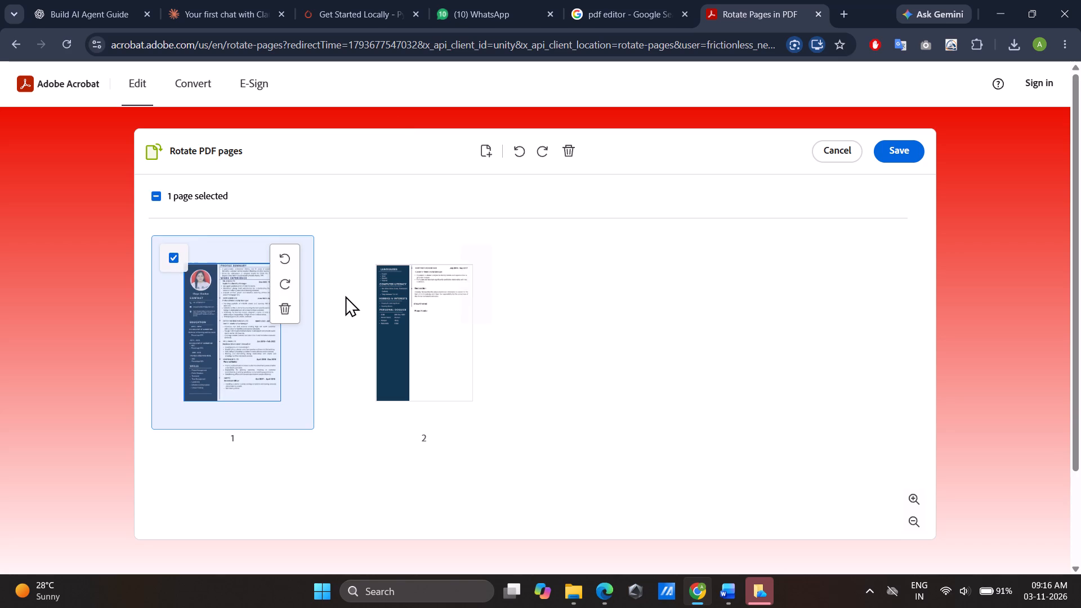
left_click(364, 260)
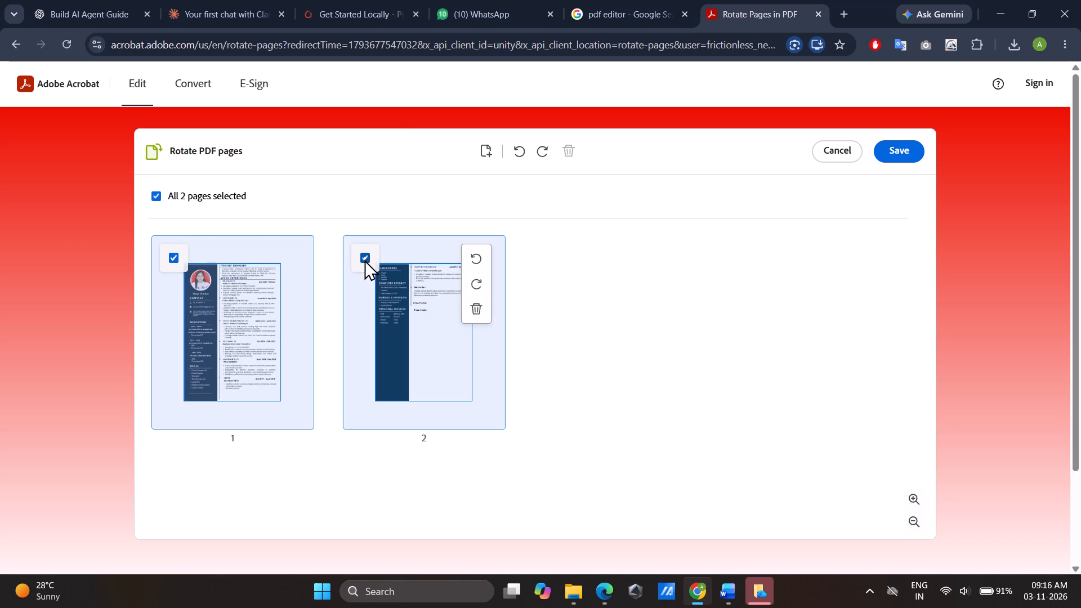
scroll(753, 220, "down", 1)
scroll(753, 220, "up", 1)
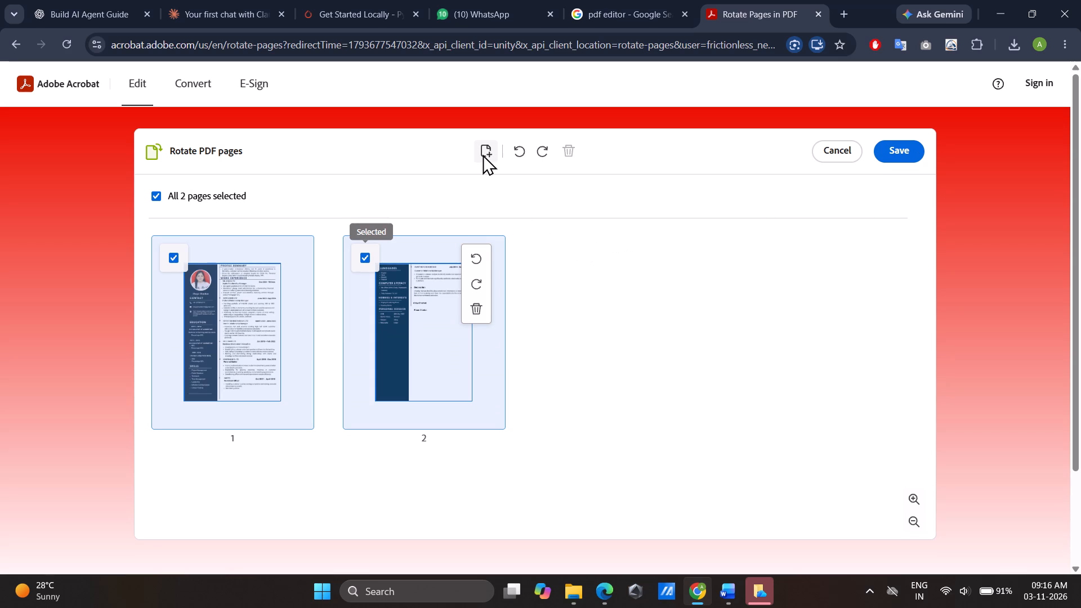
left_click(239, 338)
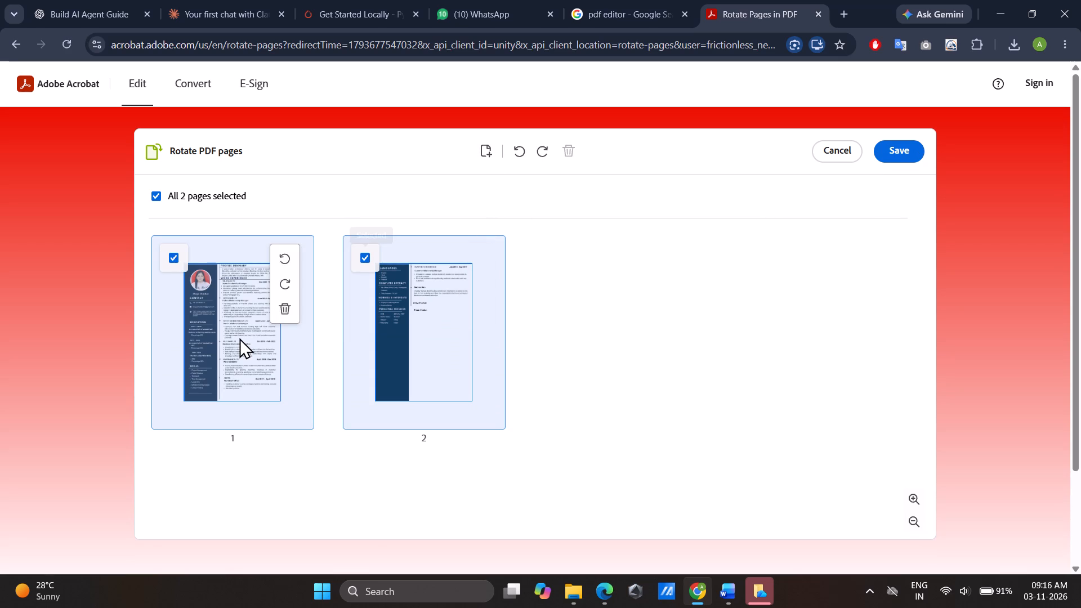
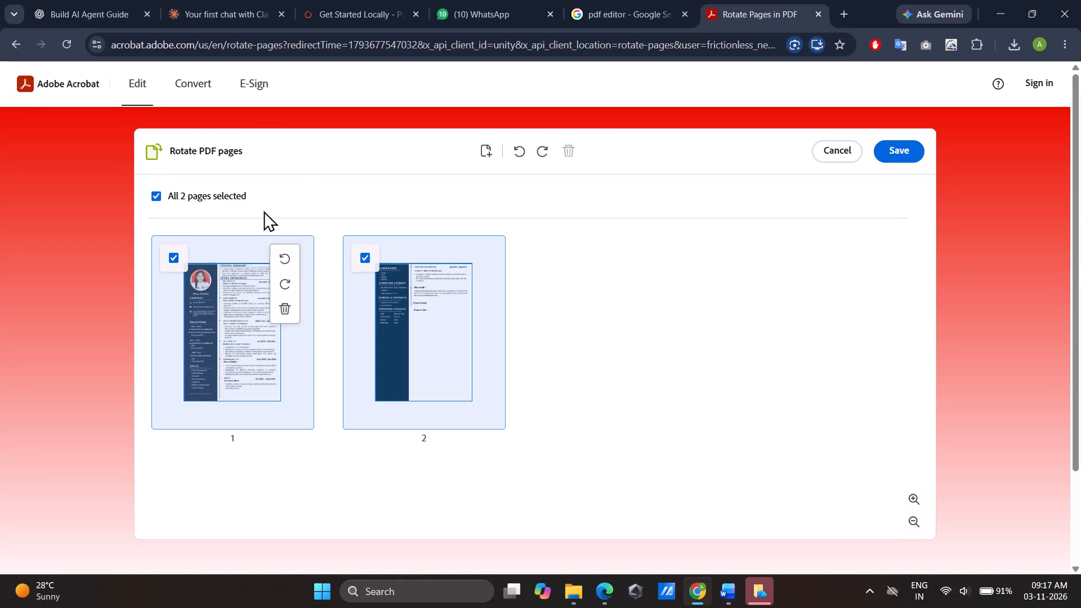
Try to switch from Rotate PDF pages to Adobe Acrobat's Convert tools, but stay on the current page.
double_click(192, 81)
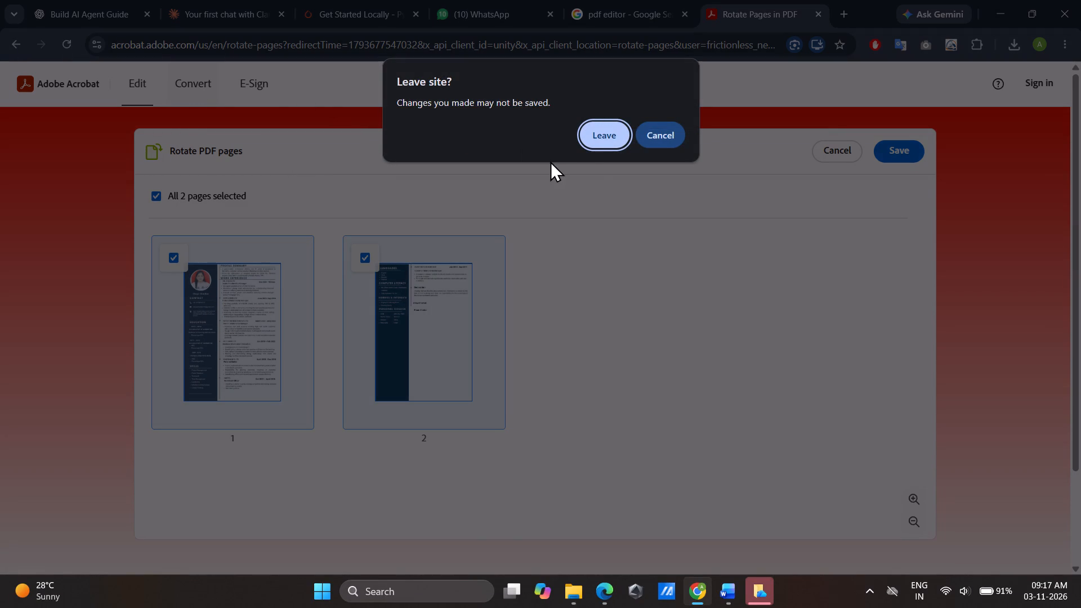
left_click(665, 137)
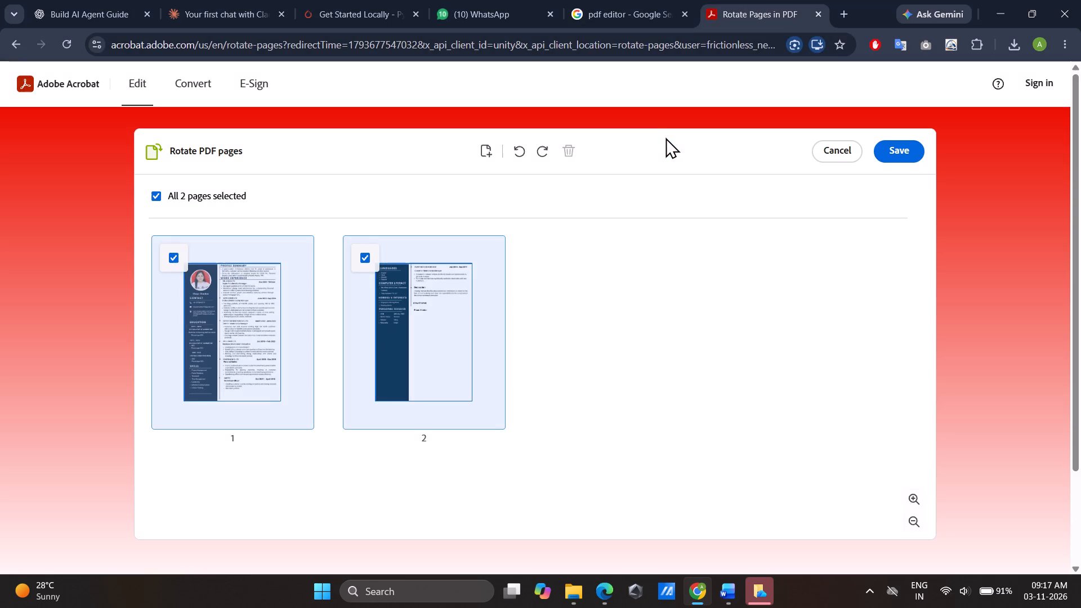
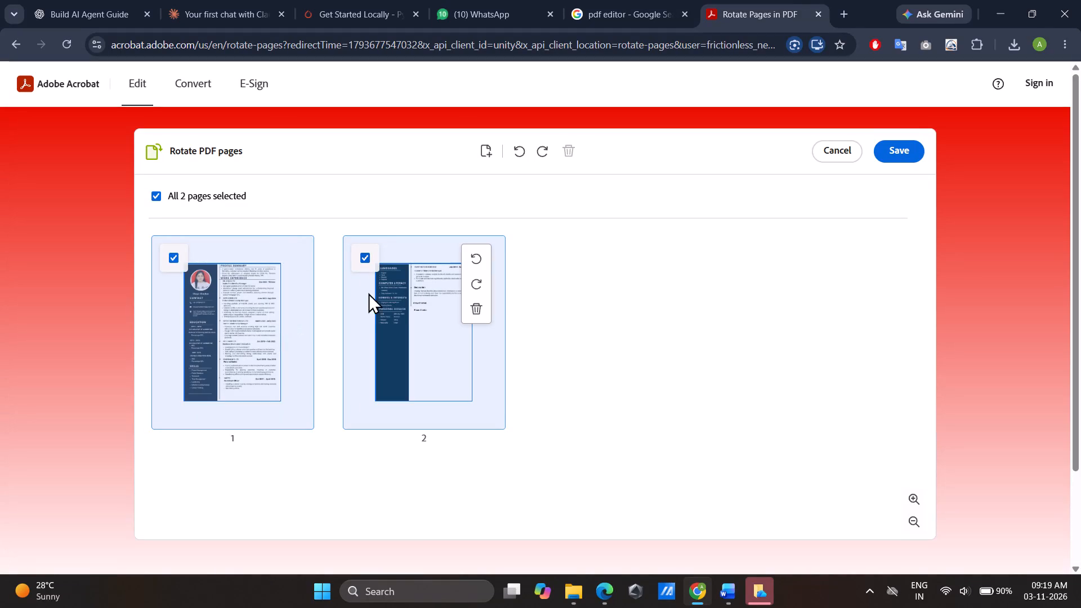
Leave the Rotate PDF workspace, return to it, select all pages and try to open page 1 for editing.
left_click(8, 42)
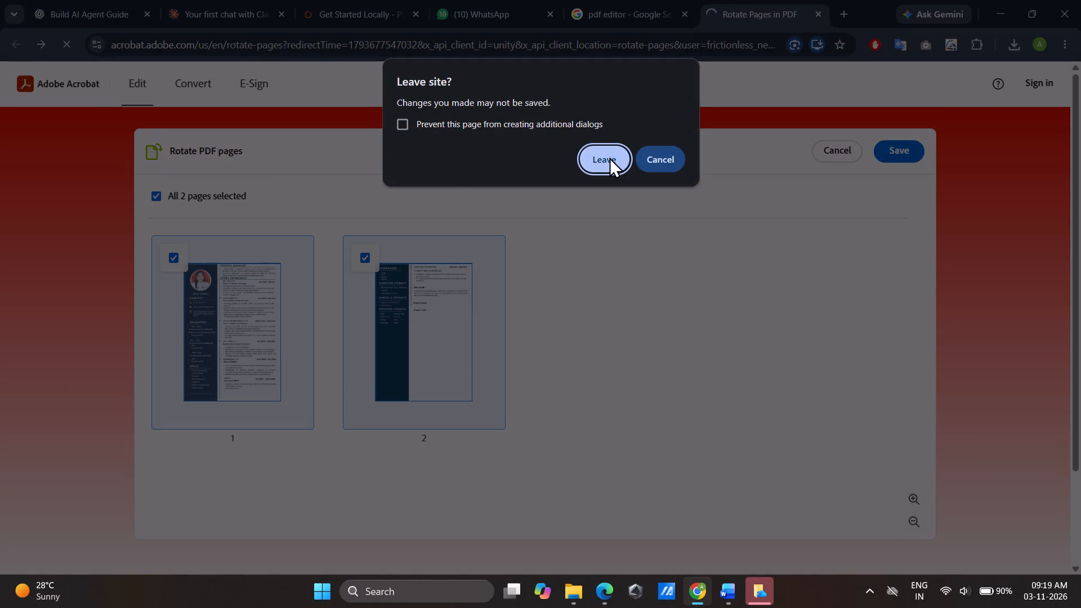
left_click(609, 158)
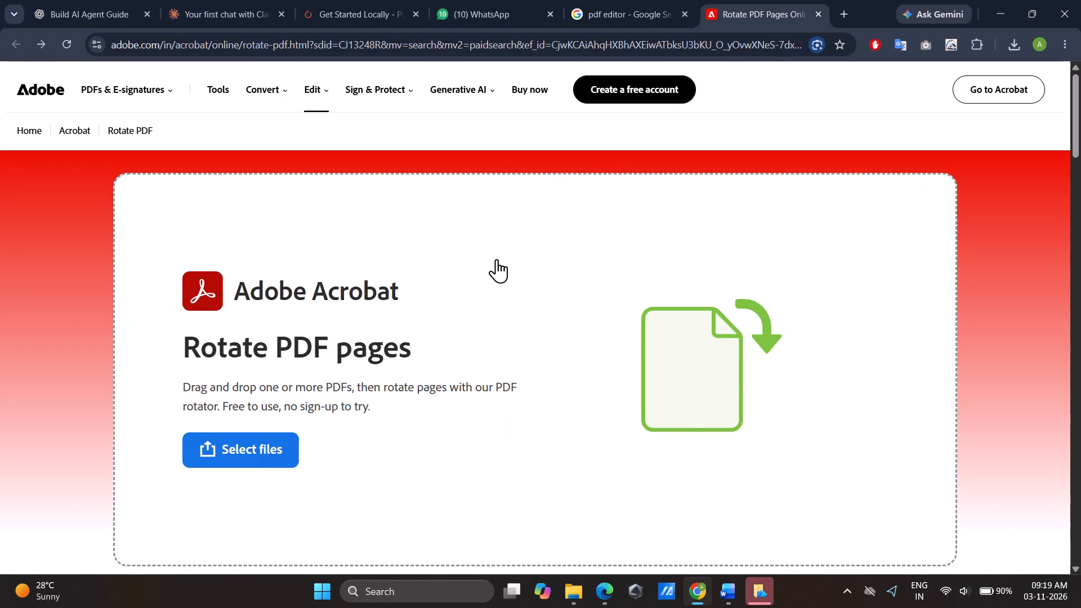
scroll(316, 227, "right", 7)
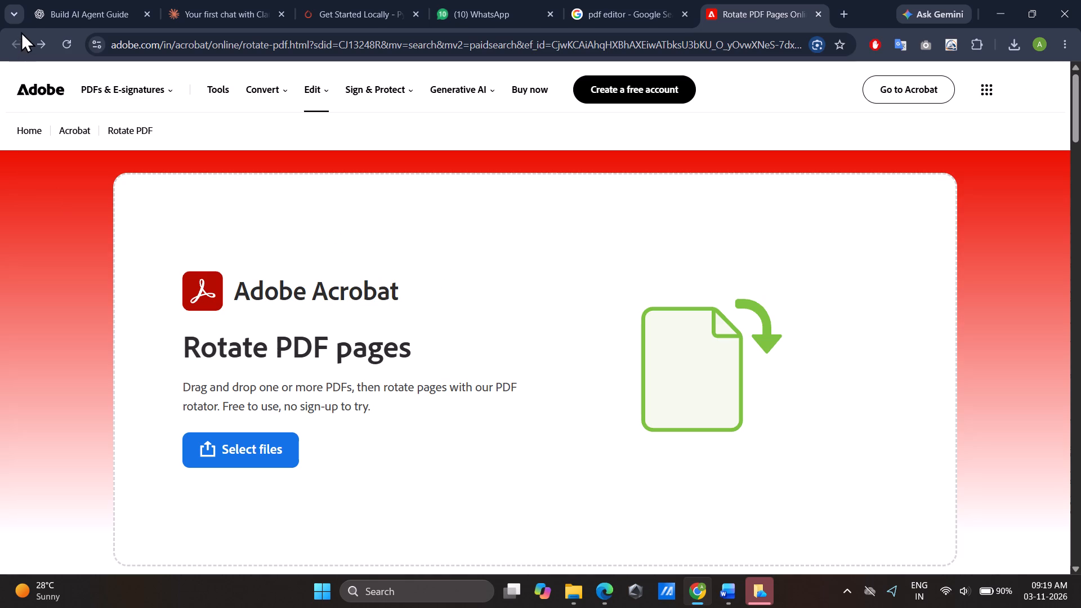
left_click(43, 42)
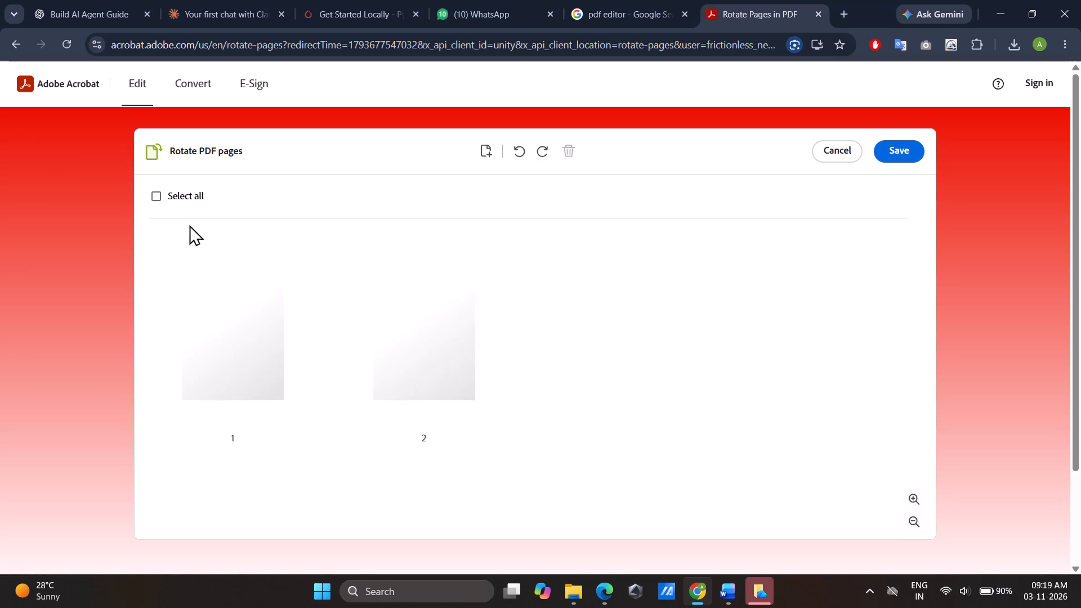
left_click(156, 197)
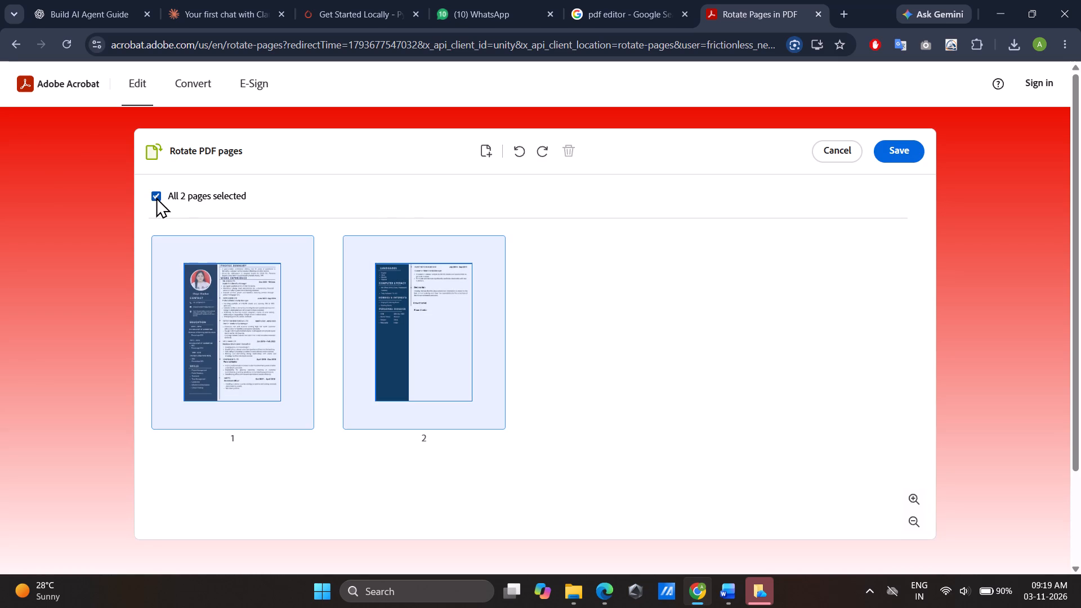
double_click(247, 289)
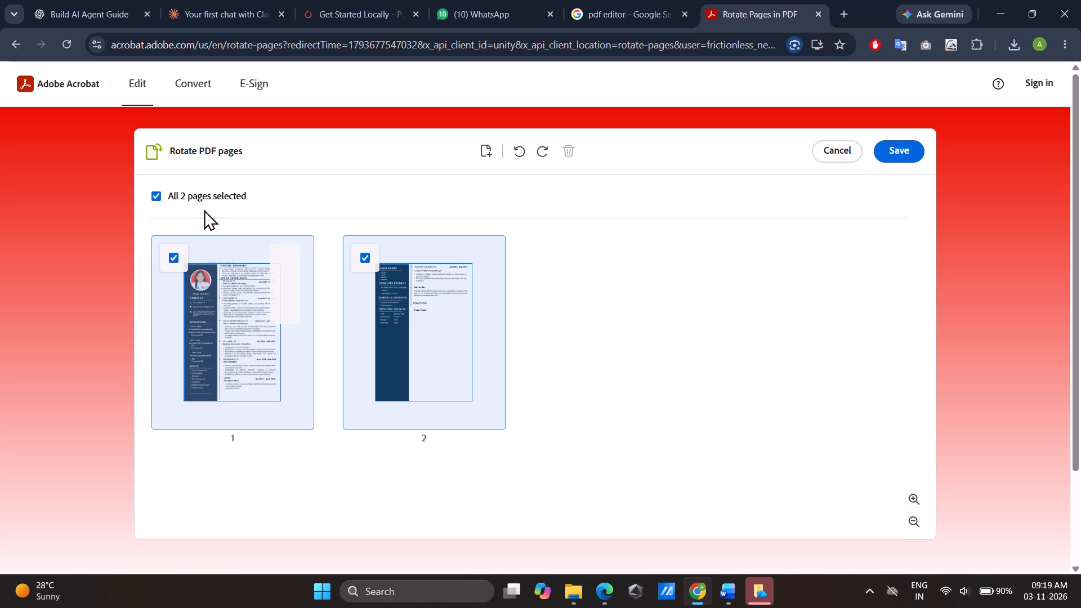
Leave Adobe's Rotate PDF workspace without saving and close its browser tab.
left_click(15, 38)
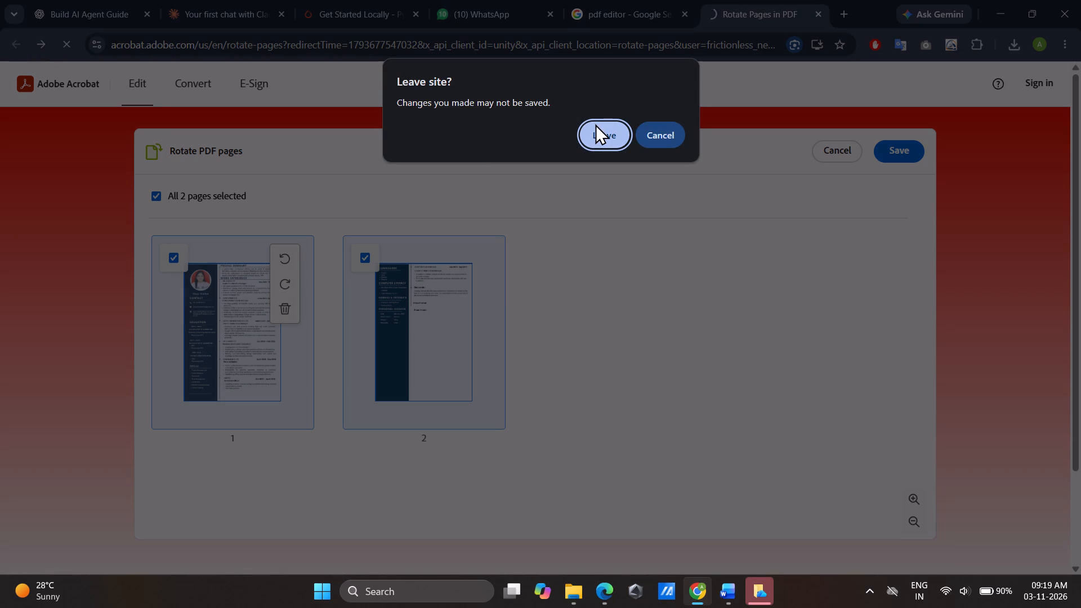
left_click(595, 124)
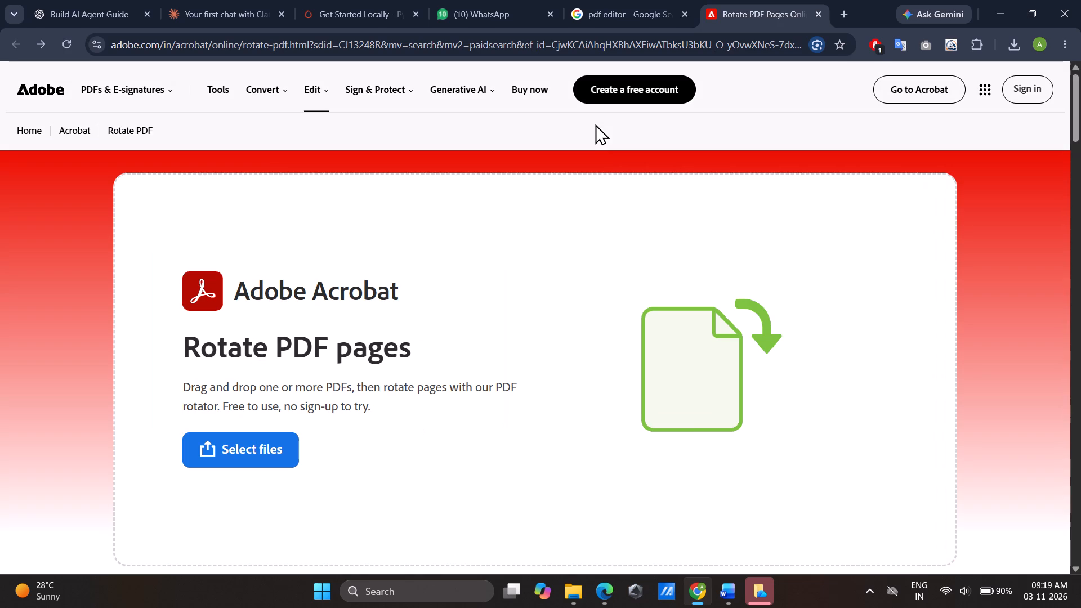
scroll(279, 153, "right", 4)
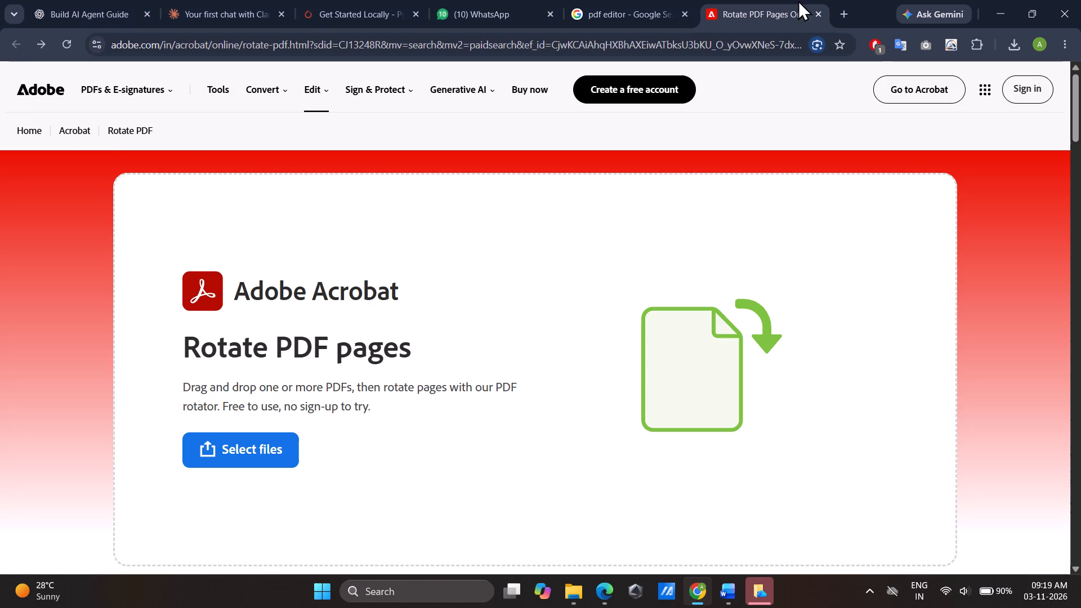
left_click(818, 11)
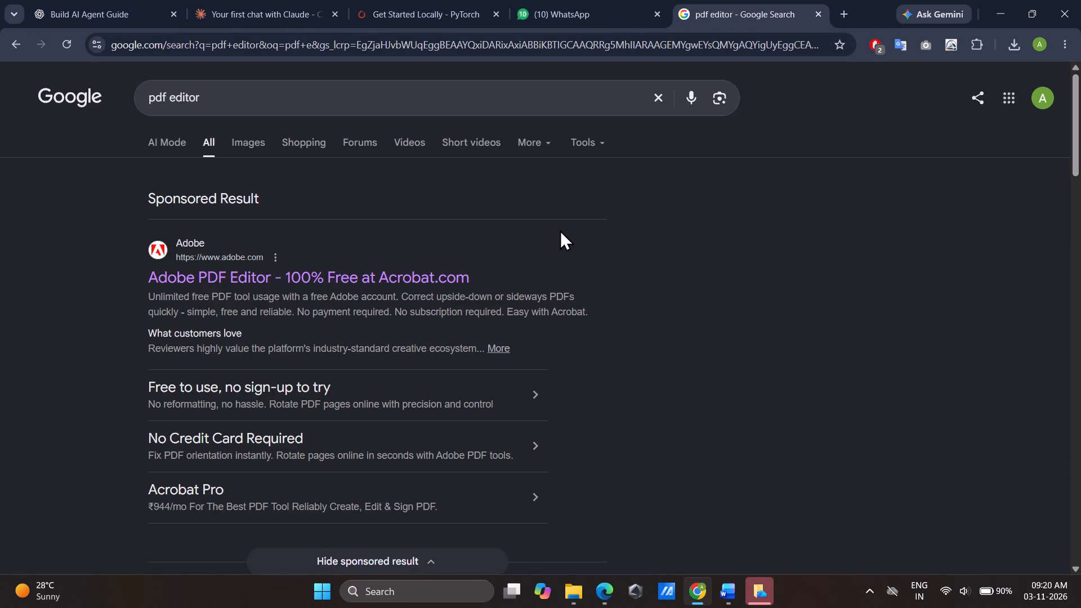
Open Smallpdf's Free PDF Editor from the search results and load the original resume PDF, 13122025 without the (1) suffix, from Downloads.
scroll(560, 230, "down", 3)
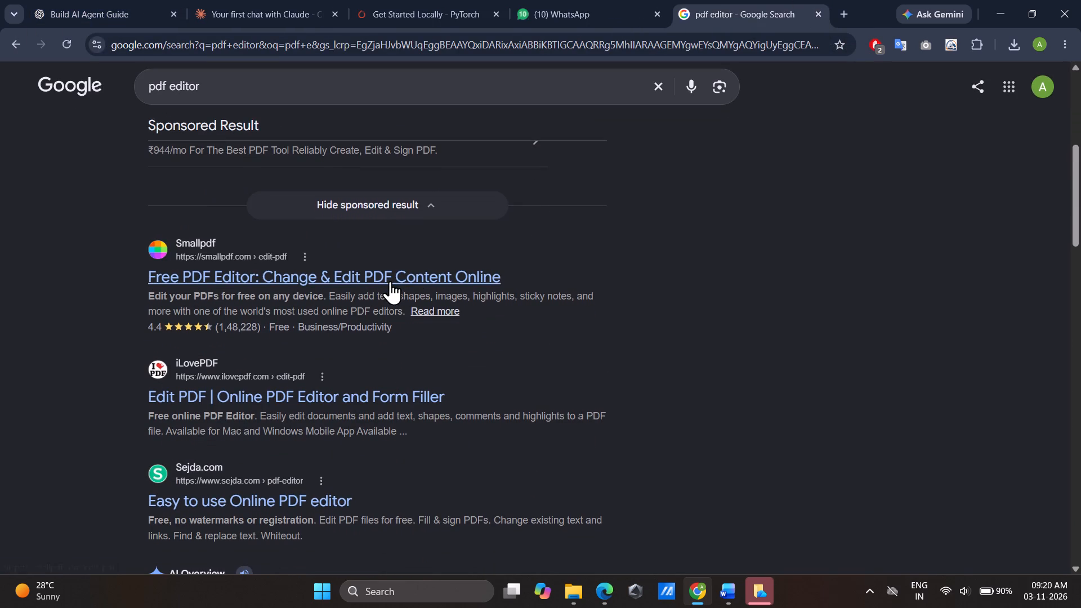
left_click(390, 281)
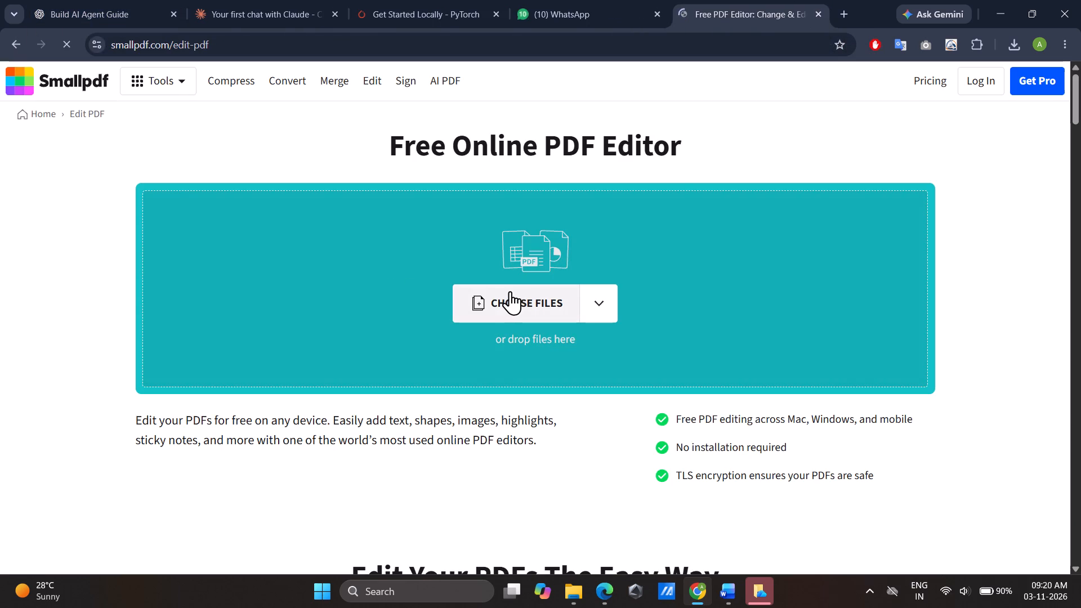
left_click(510, 291)
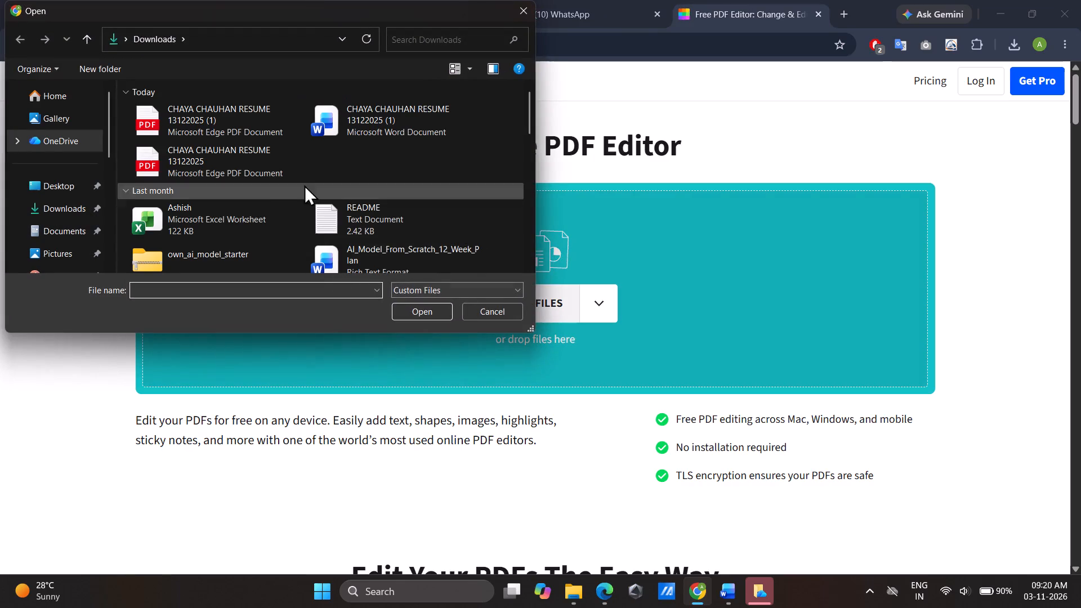
double_click(213, 166)
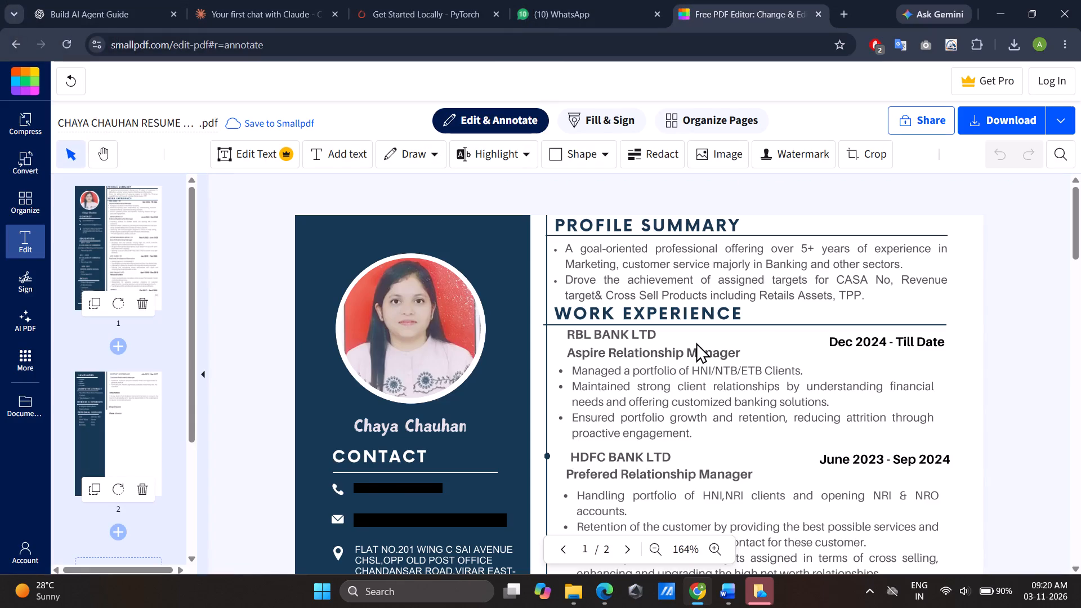
Select the start month in the RBL BANK LTD employment dates on page 1.
left_click(830, 336)
double_click(824, 338)
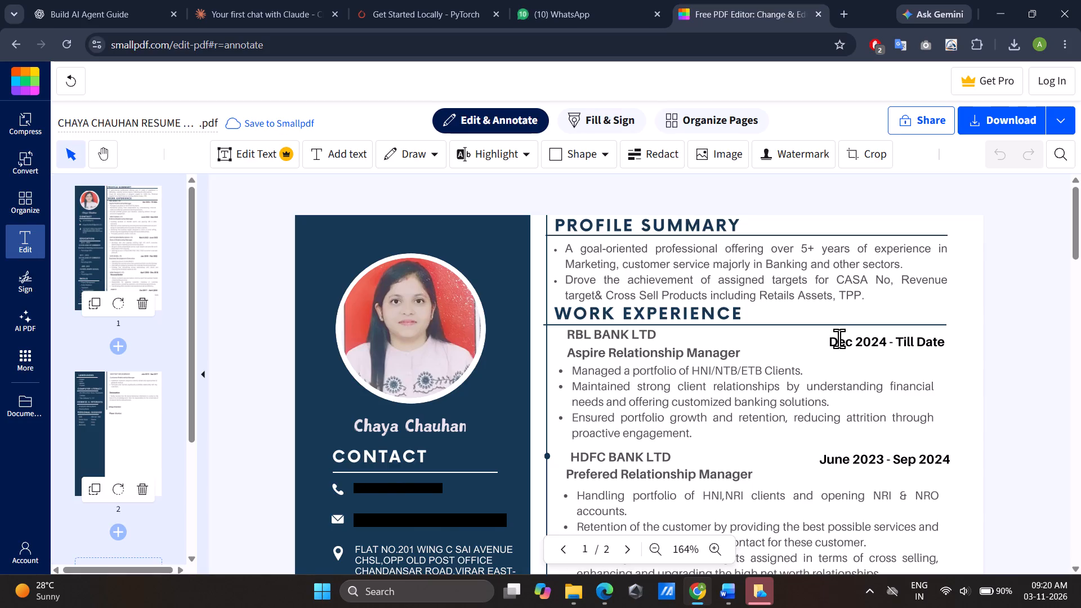
double_click(839, 338)
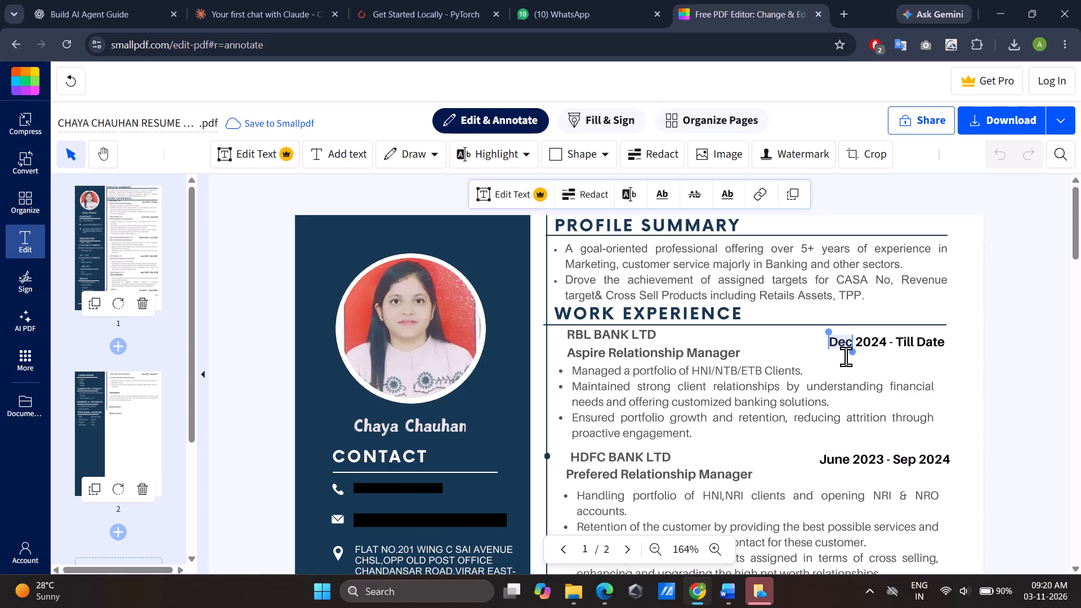
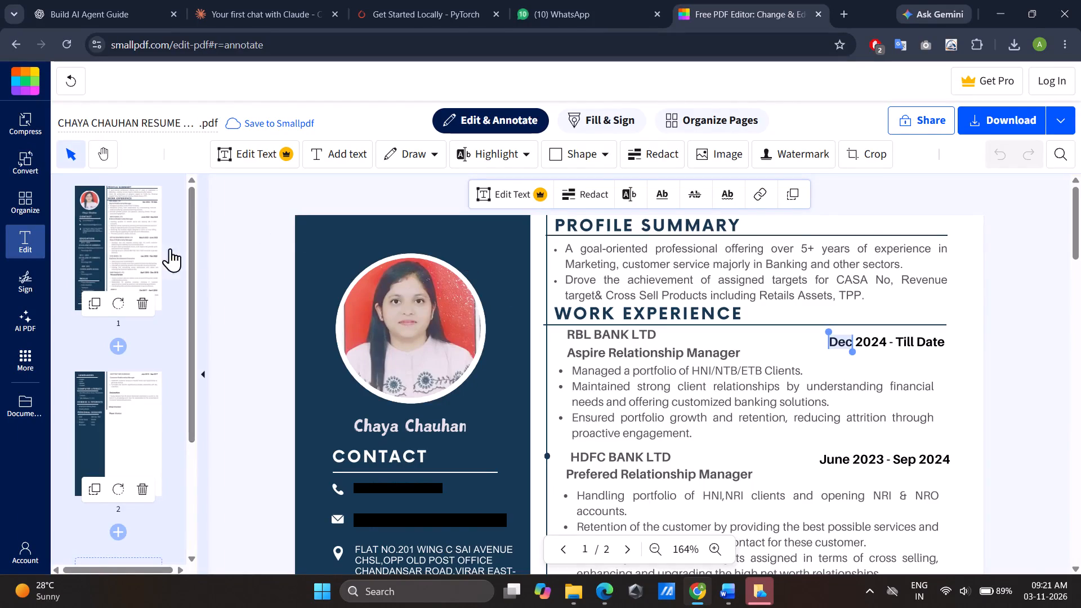
Leave Smallpdf's editor and return to the pdf editor search results.
left_click(12, 42)
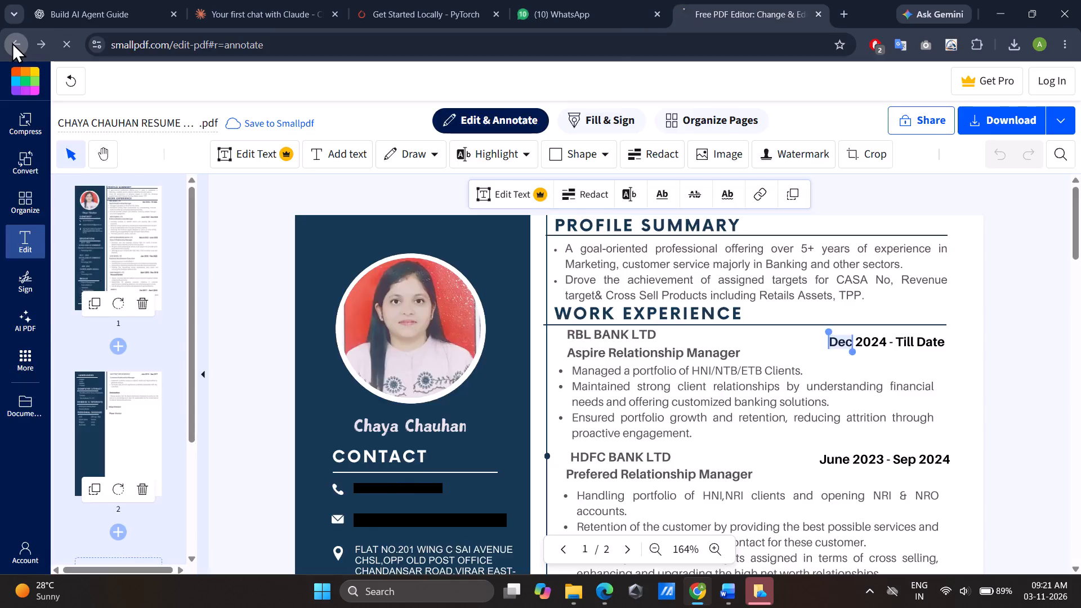
left_click(12, 42)
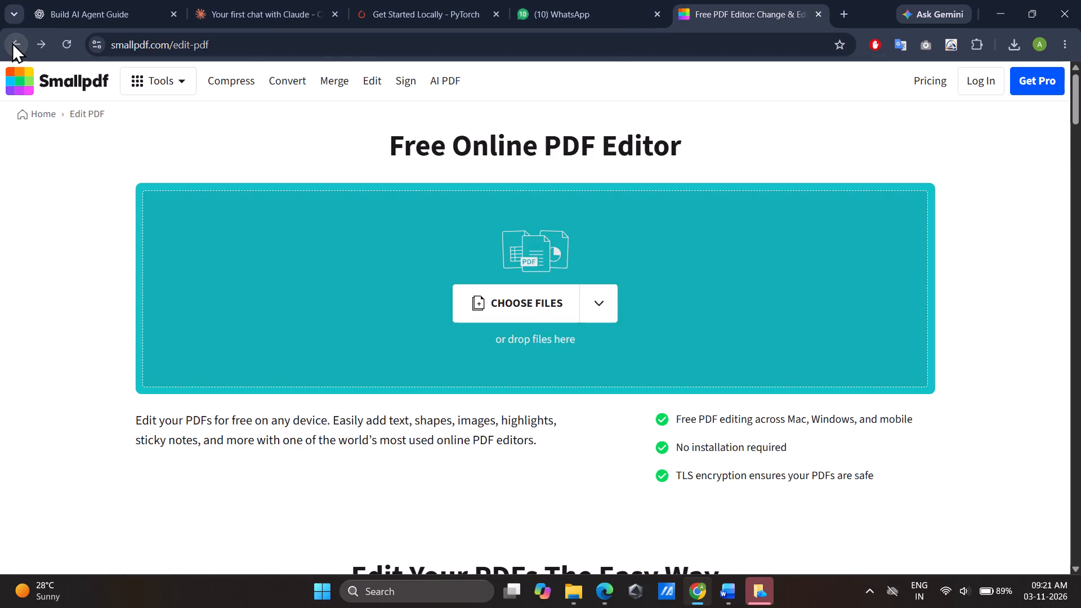
left_click(12, 42)
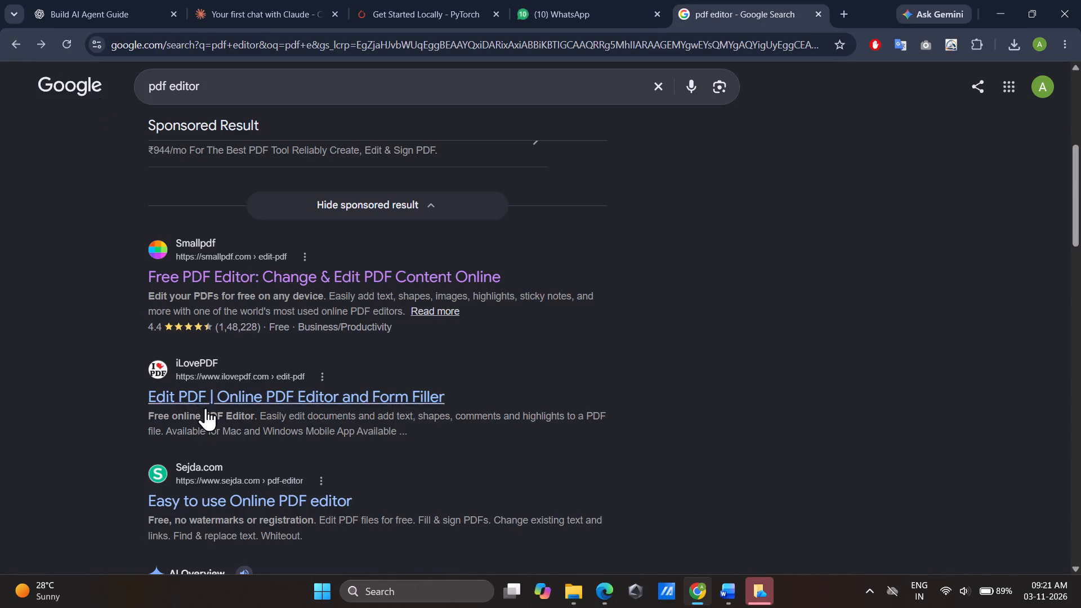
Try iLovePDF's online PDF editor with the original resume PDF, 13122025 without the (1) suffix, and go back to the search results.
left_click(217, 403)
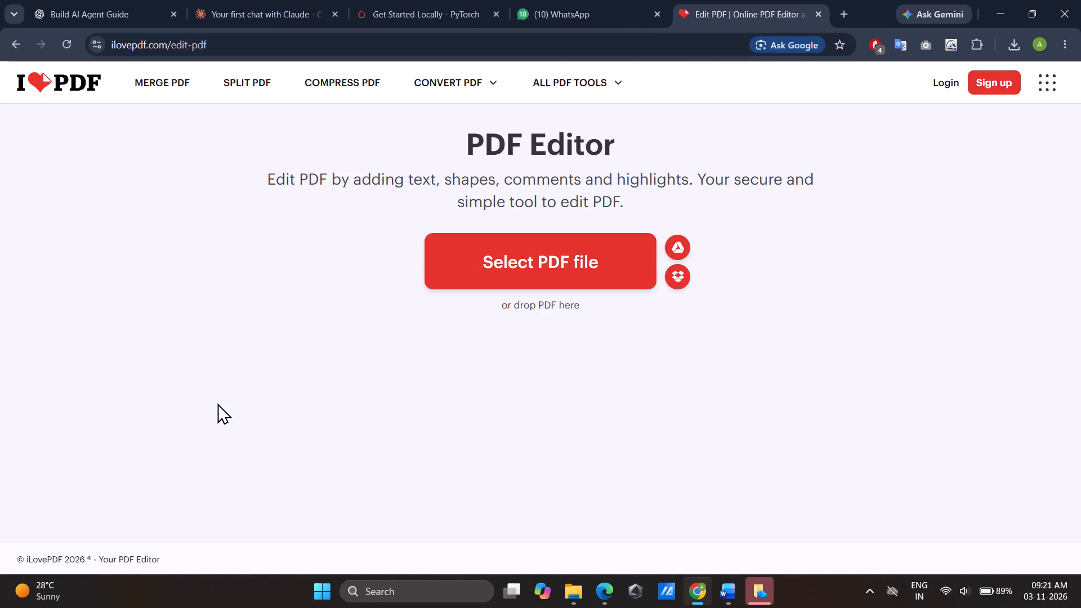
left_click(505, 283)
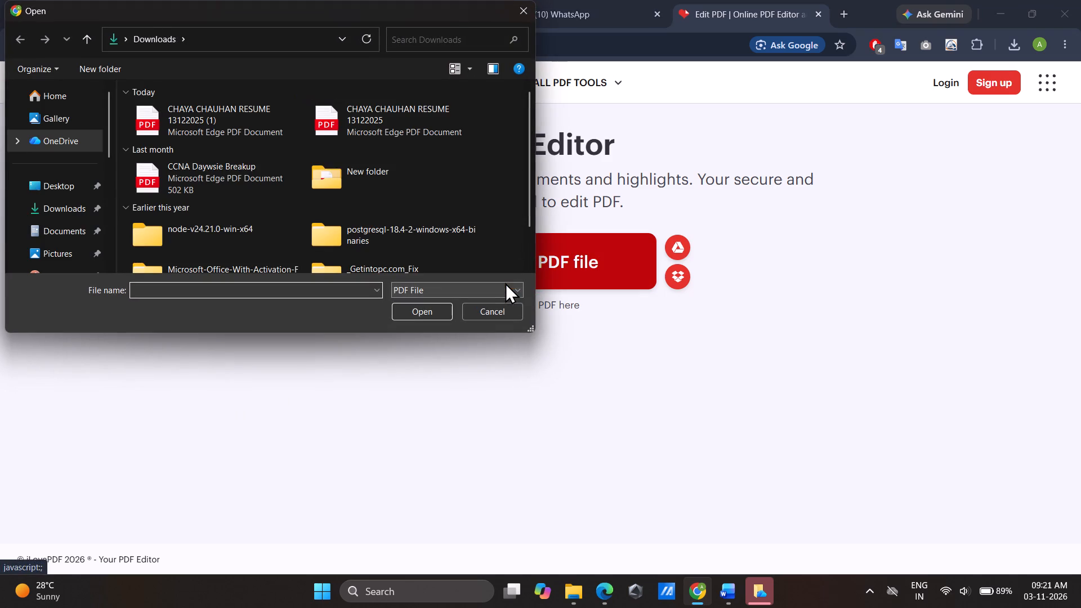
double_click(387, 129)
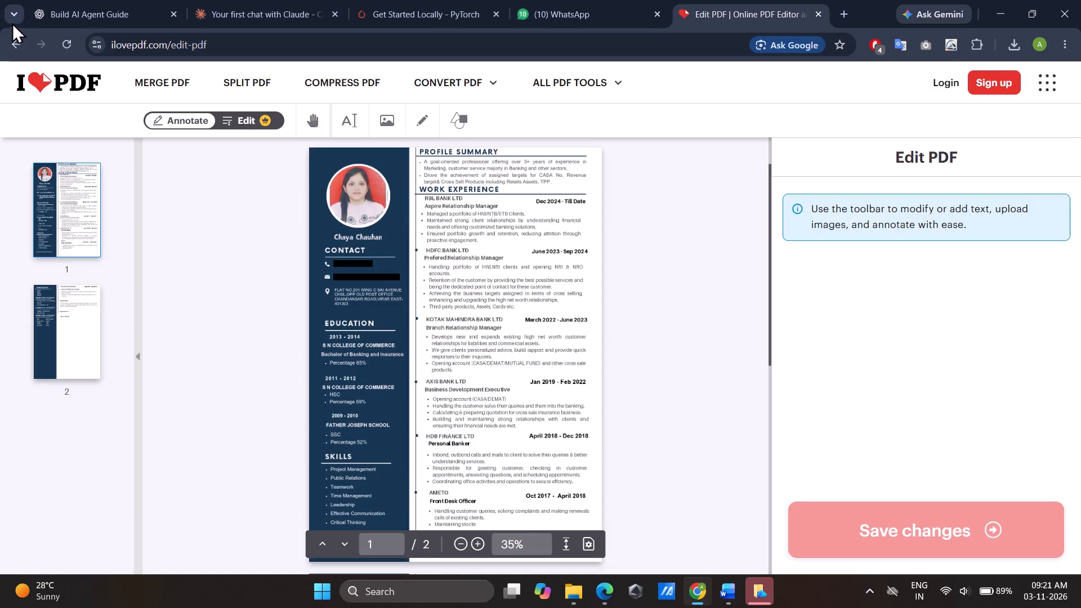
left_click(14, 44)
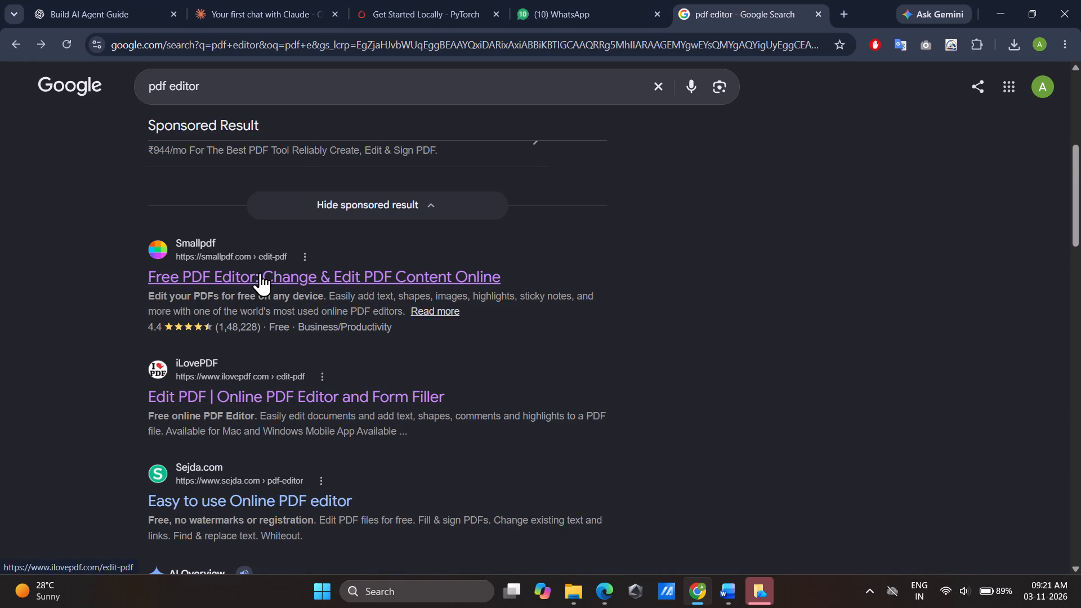
Open Sejda's online PDF editor from the search results and load the original resume PDF, 13122025 without the (1) suffix, from Downloads.
scroll(260, 275, "down", 2)
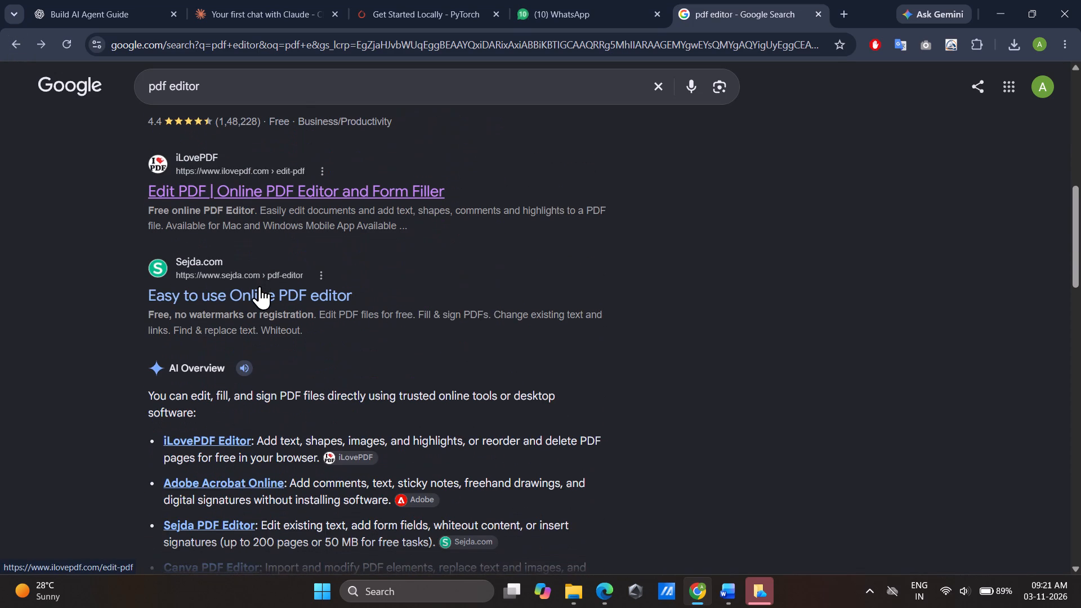
double_click(260, 286)
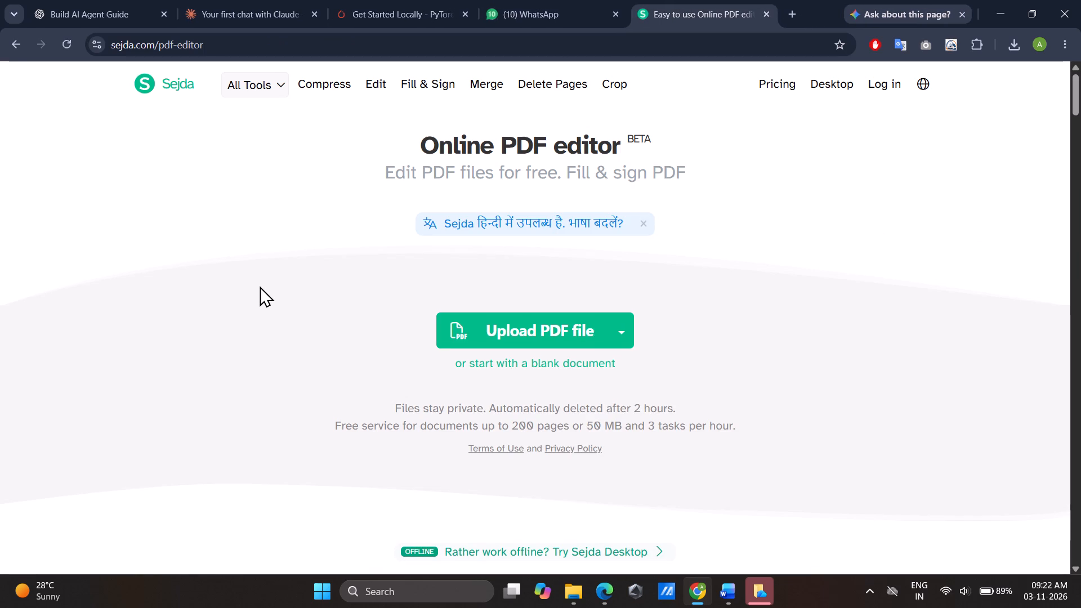
left_click(558, 337)
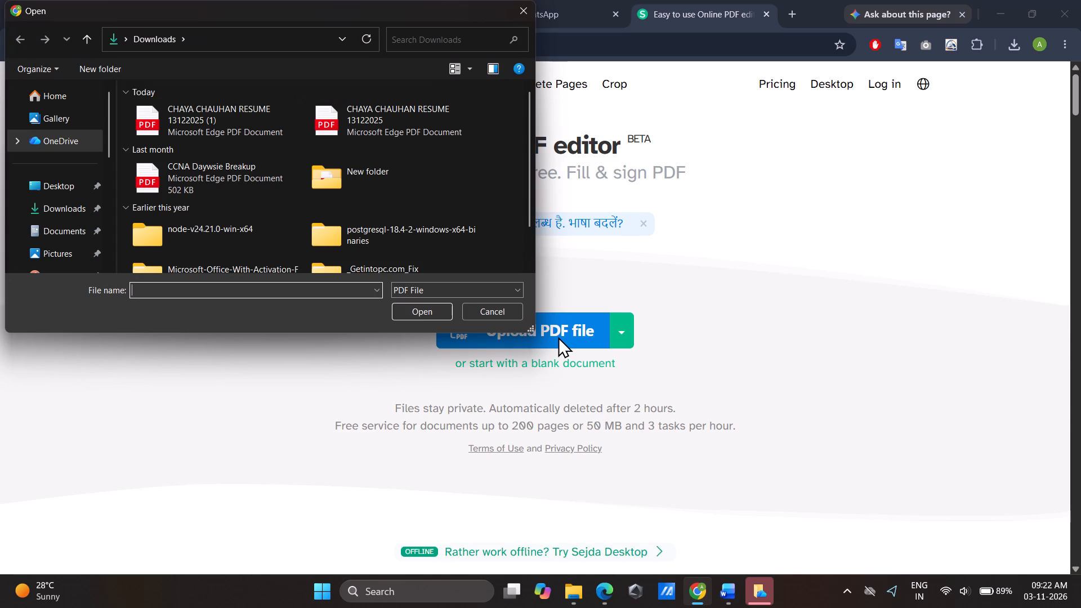
double_click(422, 117)
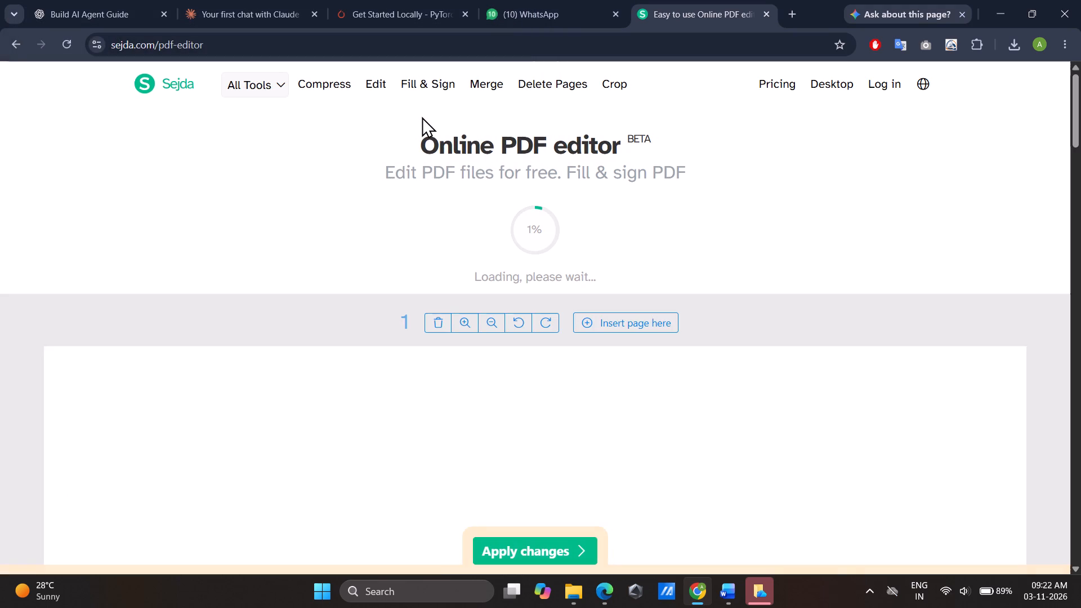
Change the RBL BANK LTD employment dates to 2nd Dec 2024 - Till Date, using Liberation Sans as the replacement font.
scroll(461, 266, "down", 1)
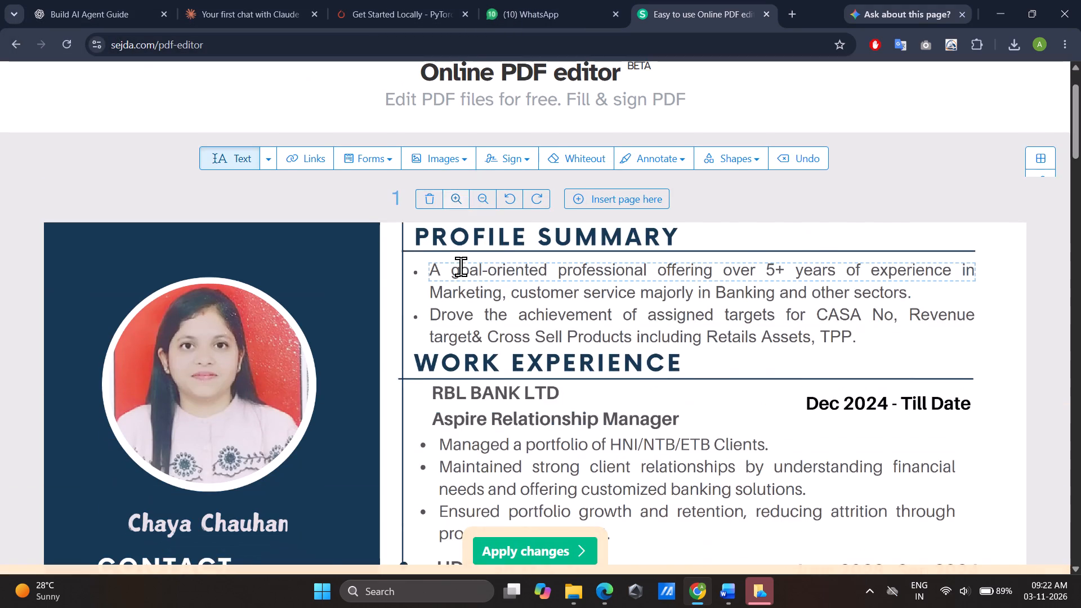
scroll(461, 266, "down", 1)
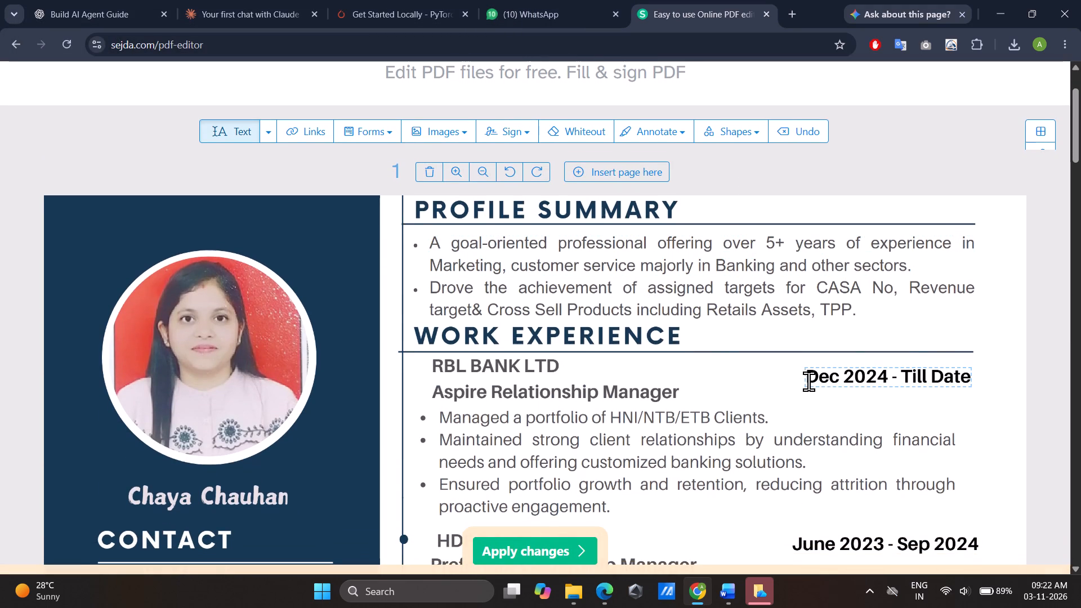
left_click(808, 381)
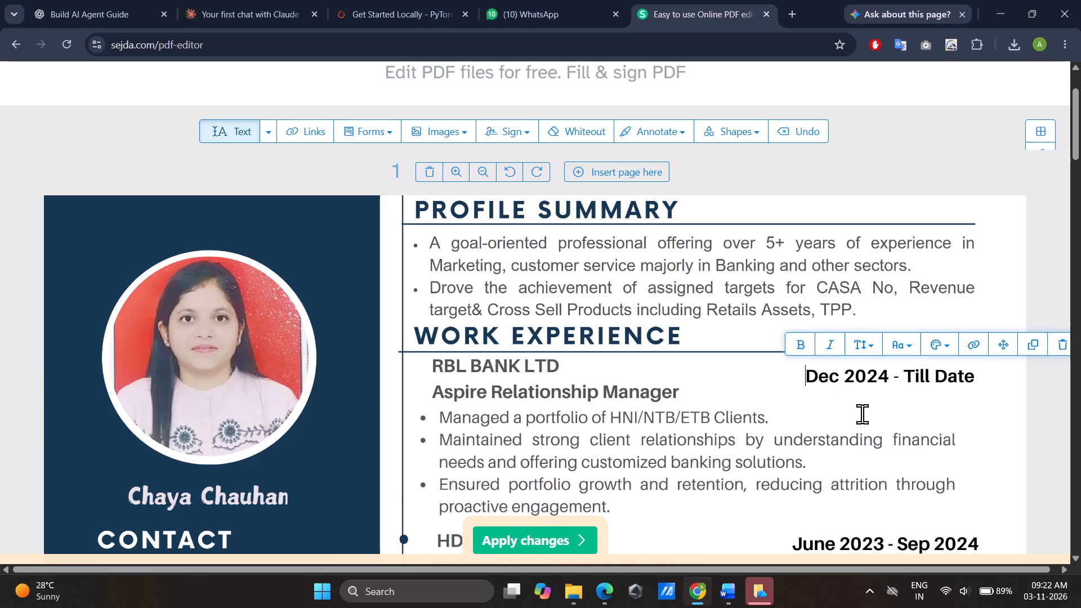
key("2")
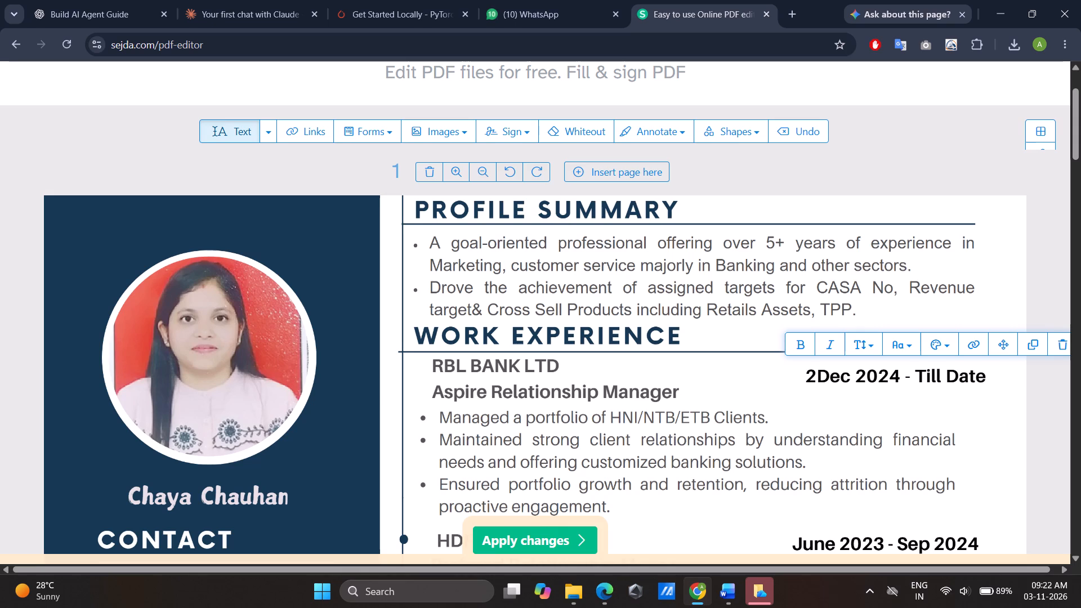
key("n")
key("d")
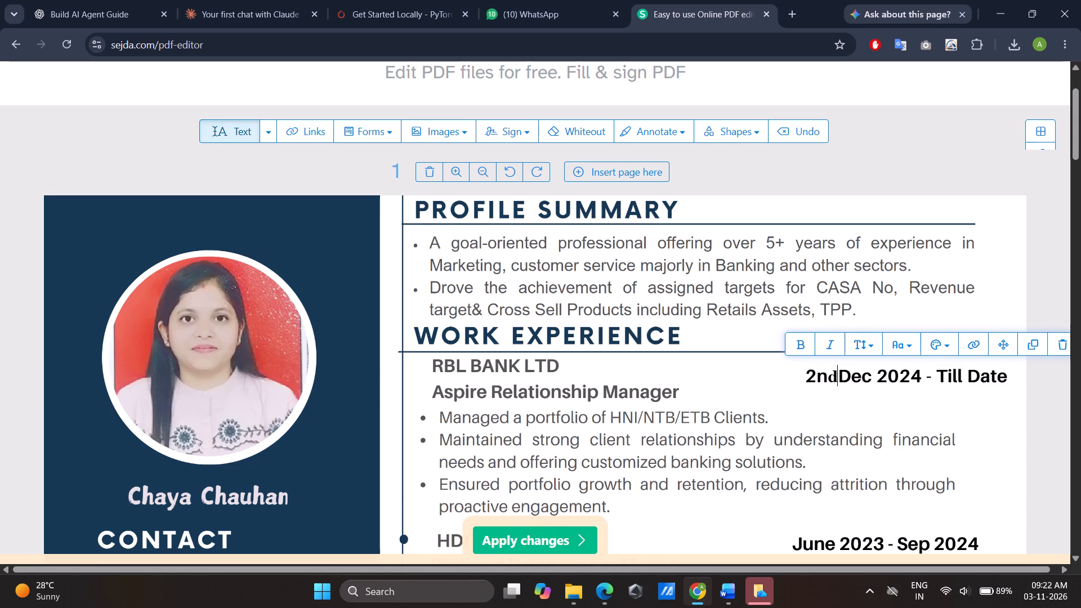
key("space")
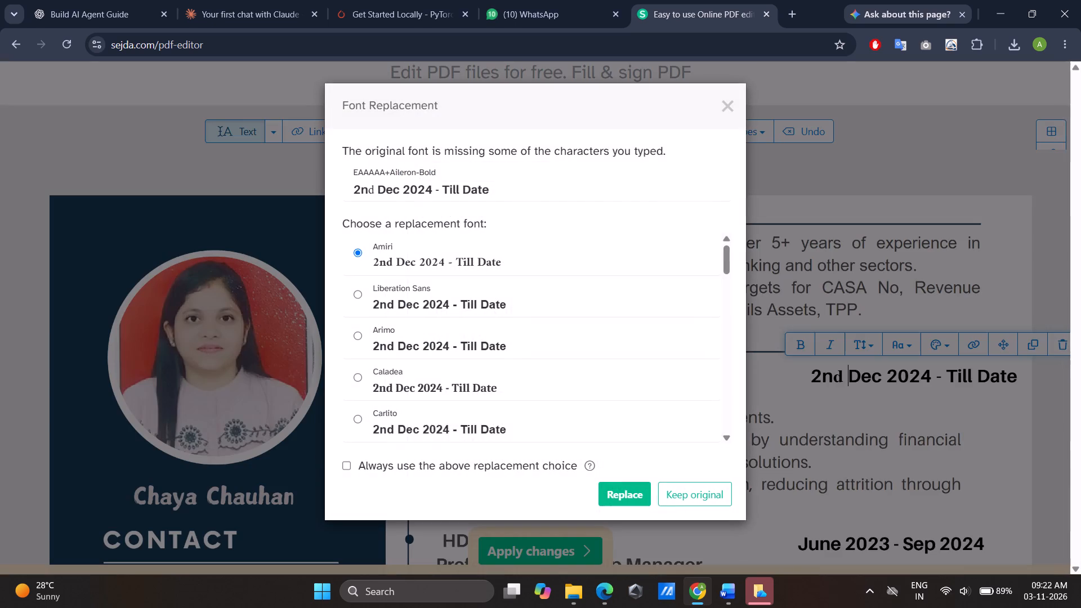
left_click(505, 312)
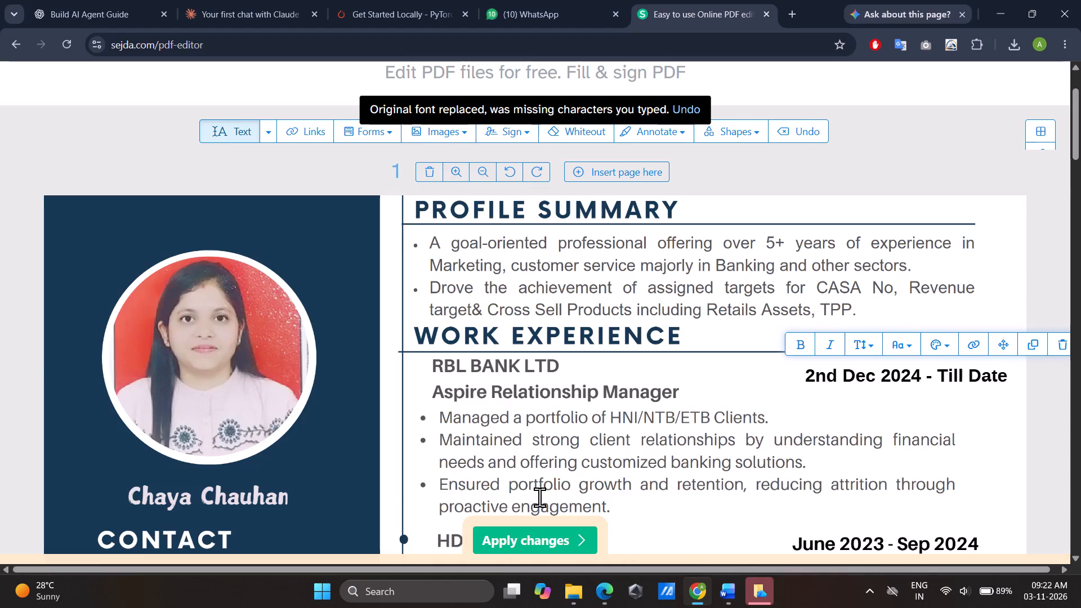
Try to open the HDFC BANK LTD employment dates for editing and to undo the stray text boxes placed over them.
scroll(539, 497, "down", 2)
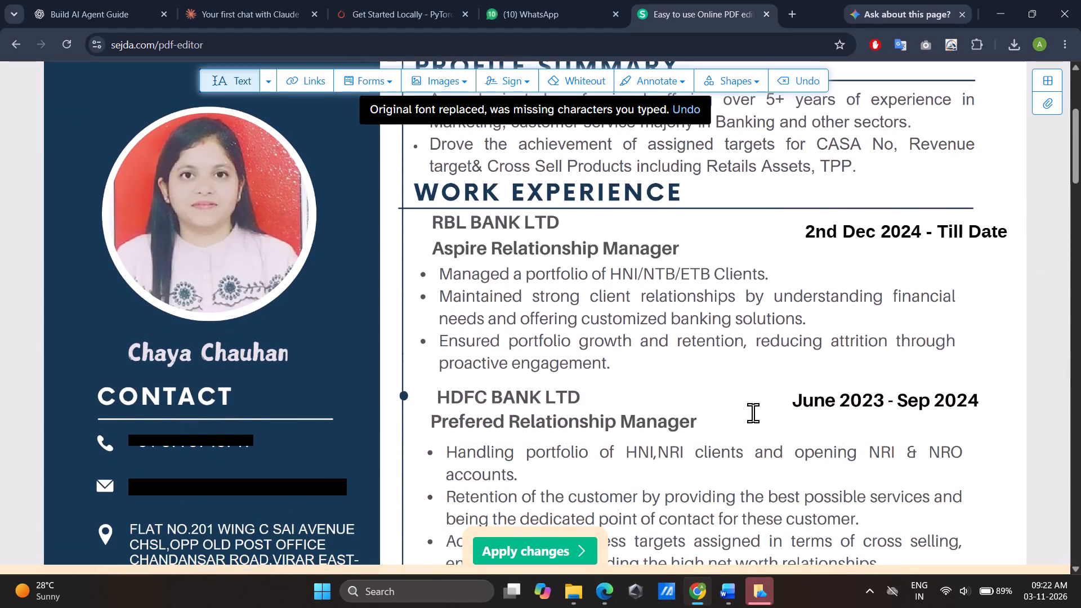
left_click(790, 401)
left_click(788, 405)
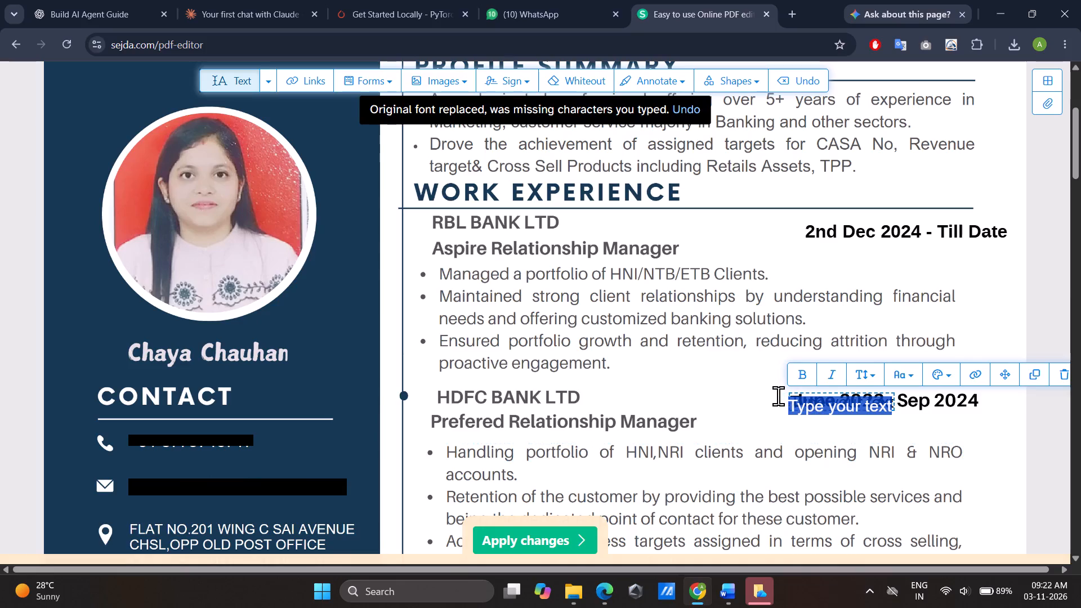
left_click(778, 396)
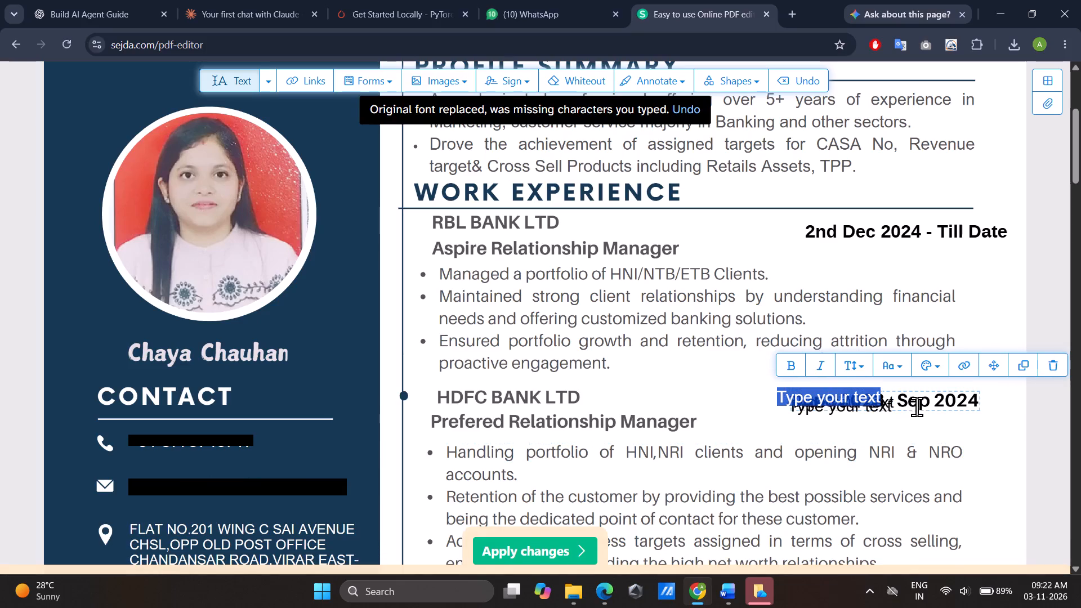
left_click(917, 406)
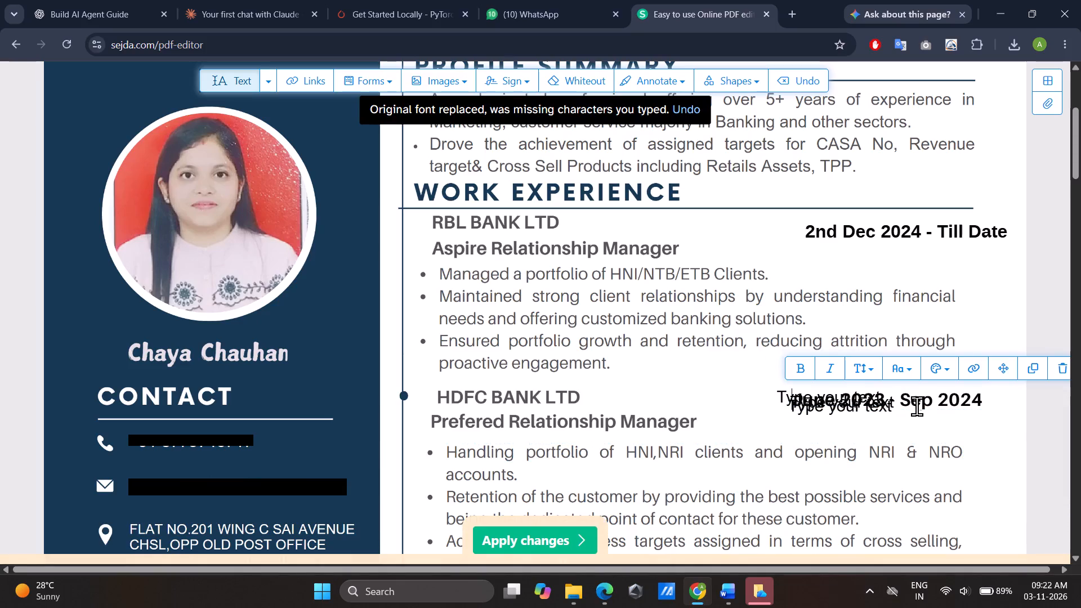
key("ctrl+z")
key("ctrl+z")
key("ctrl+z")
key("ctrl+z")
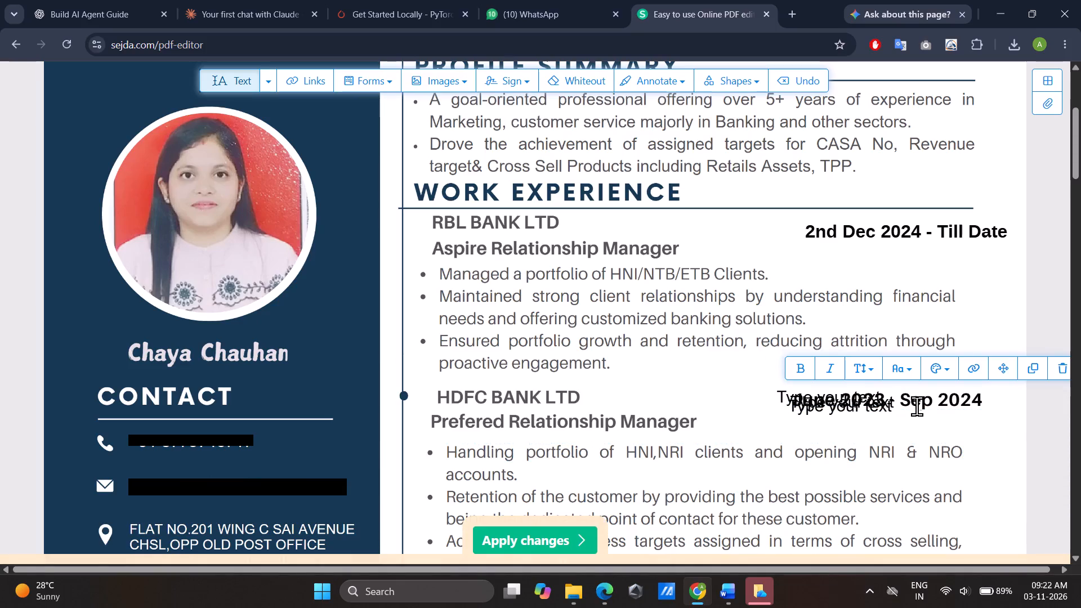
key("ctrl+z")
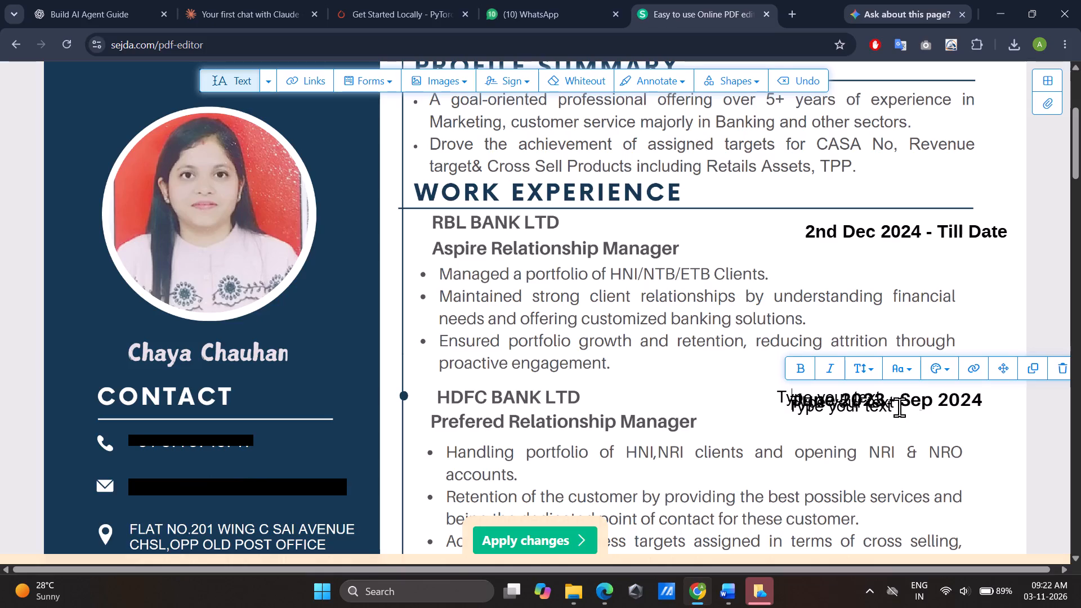
Remove the stray placeholder text boxes around the HDFC BANK LTD dates, shifting the date text down to separate it from them.
left_click(900, 406)
left_click_drag(873, 406, 874, 436)
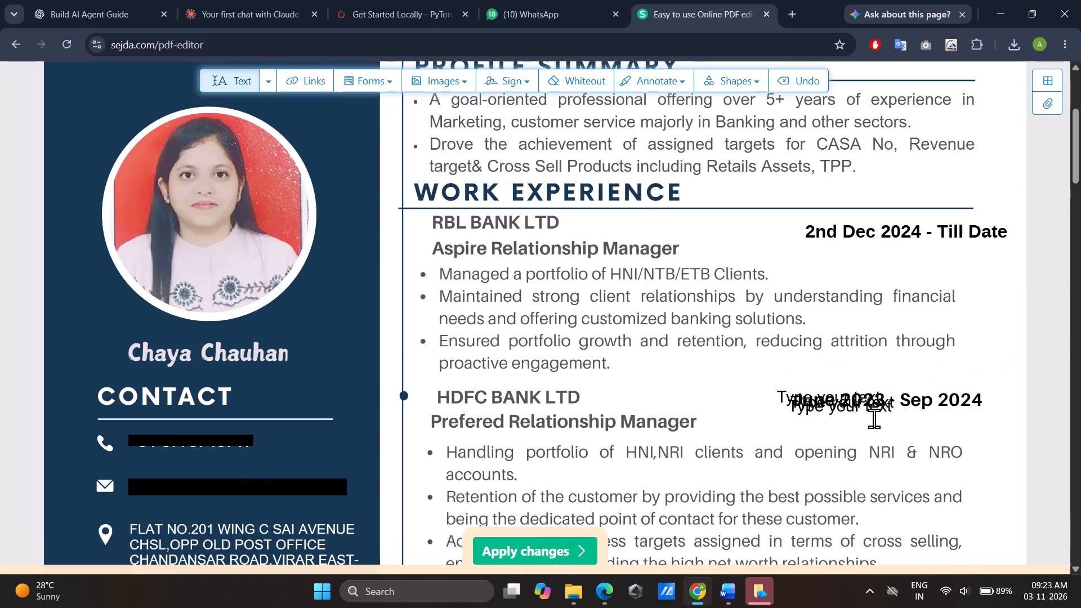
left_click_drag(872, 410, 868, 437)
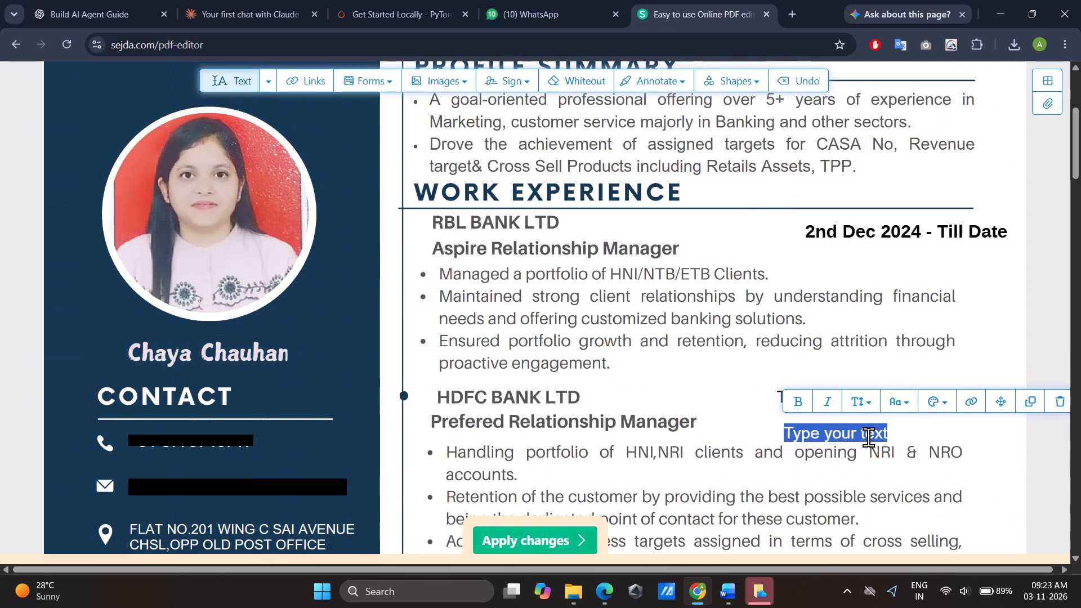
key("BackSpace")
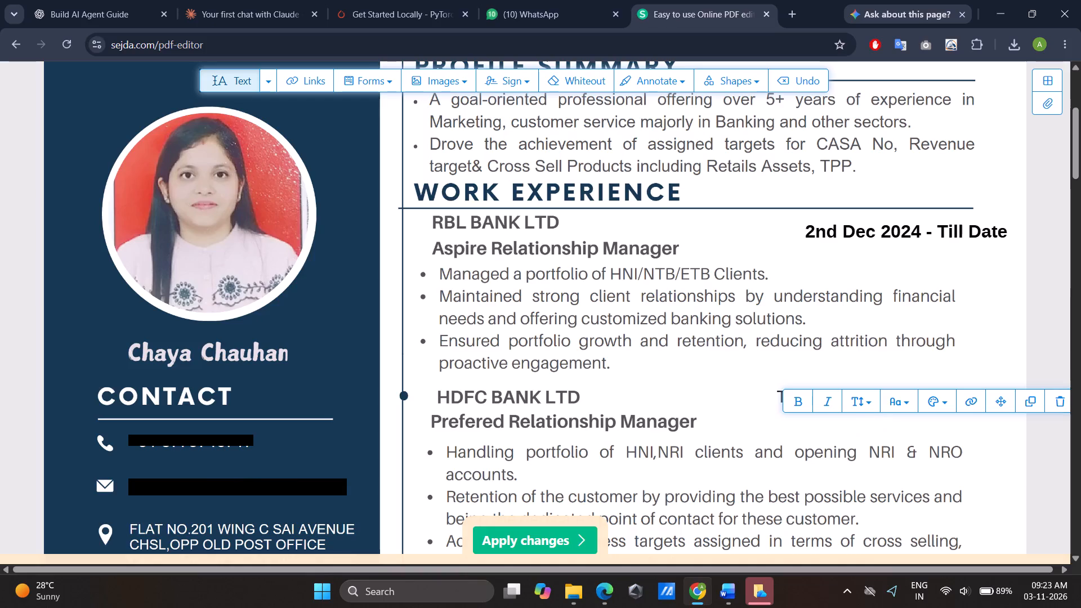
left_click(865, 422)
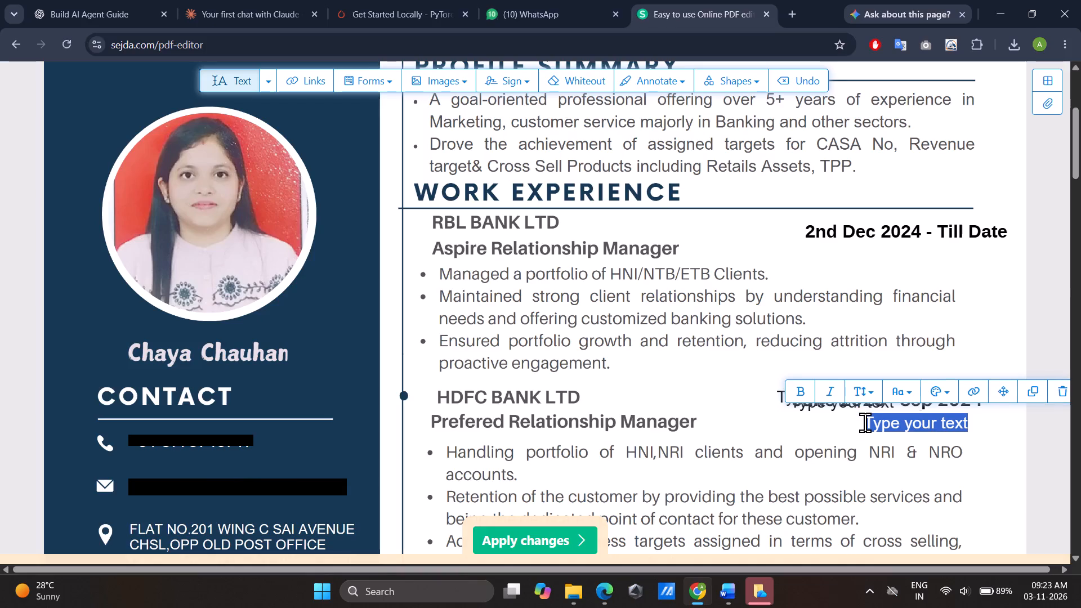
key("BackSpace")
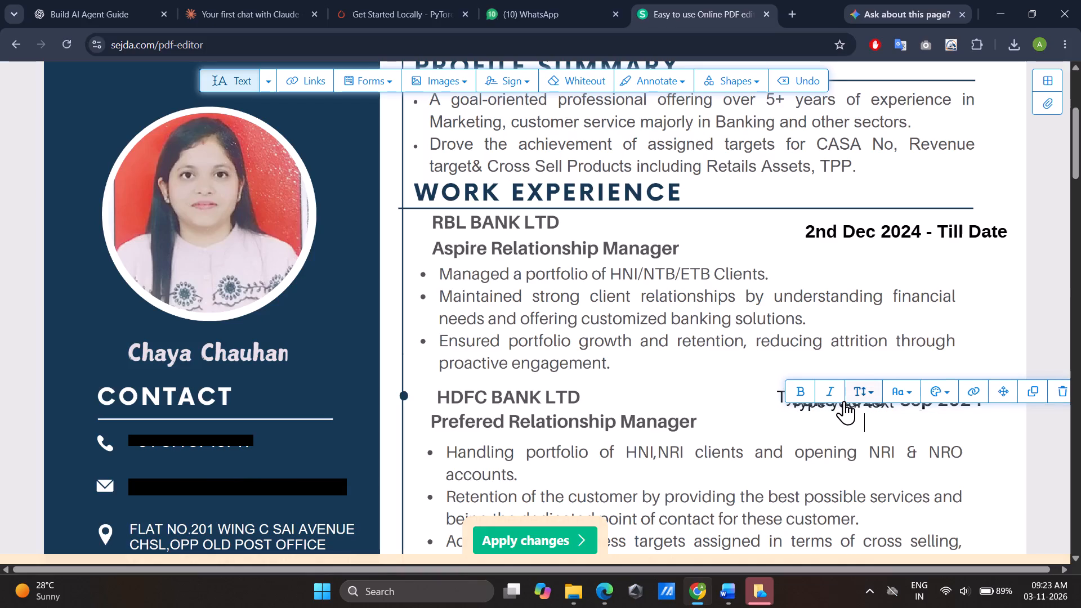
left_click_drag(843, 409, 843, 442)
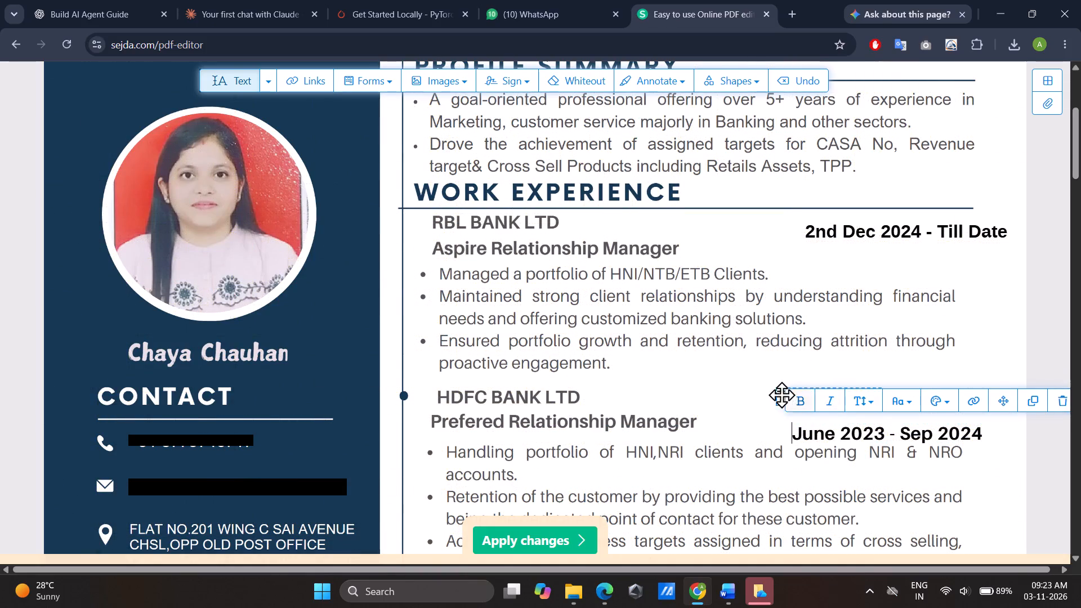
left_click(781, 394)
key("BackSpace")
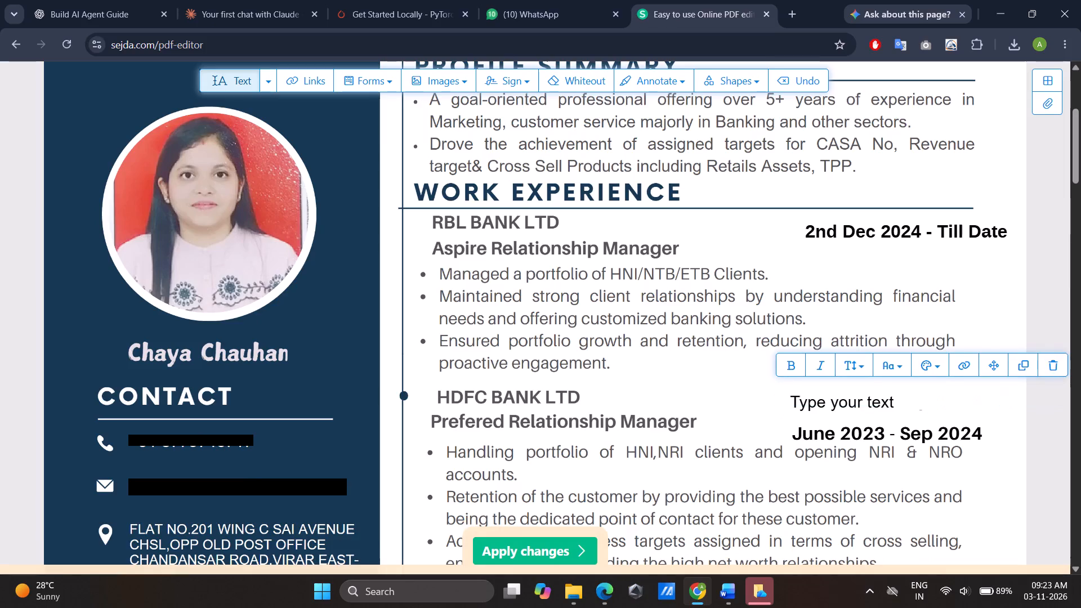
left_click(833, 396)
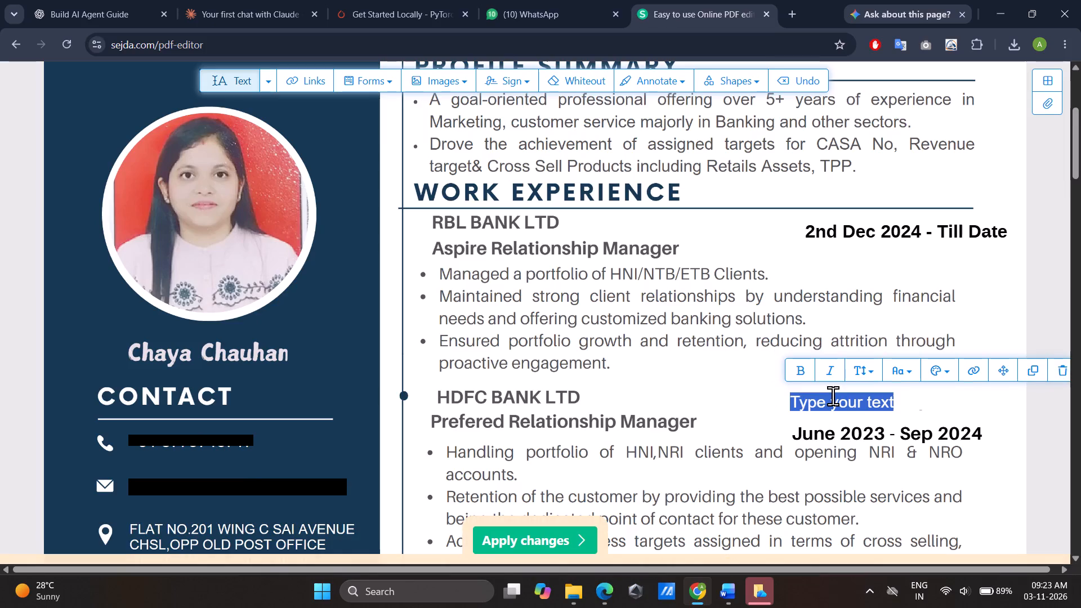
key("BackSpace")
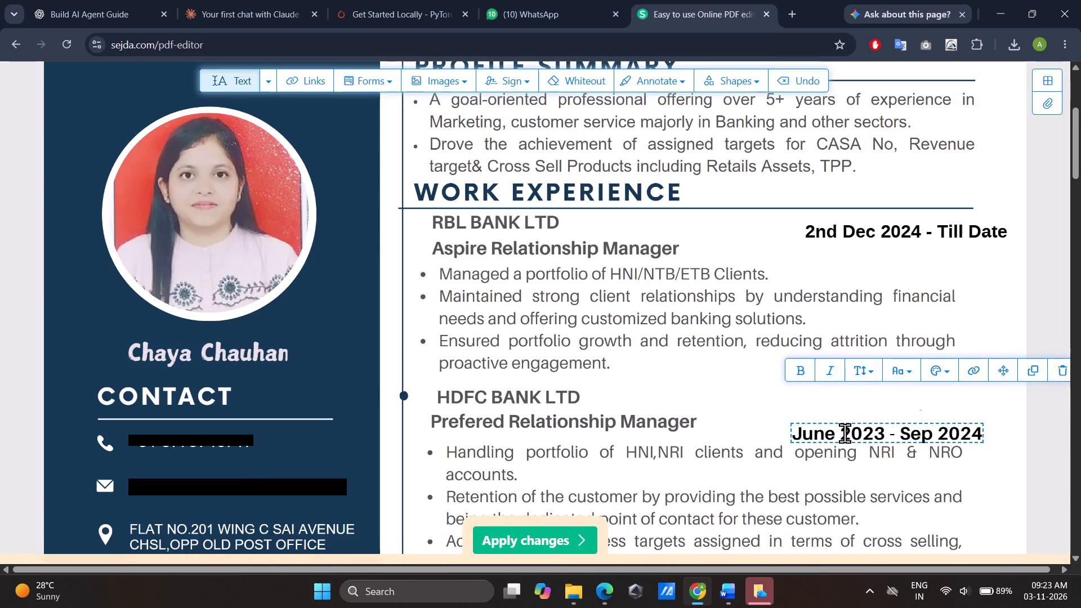
Move the HDFC BANK LTD dates back up so they line up with the company heading.
left_click_drag(845, 433, 829, 386)
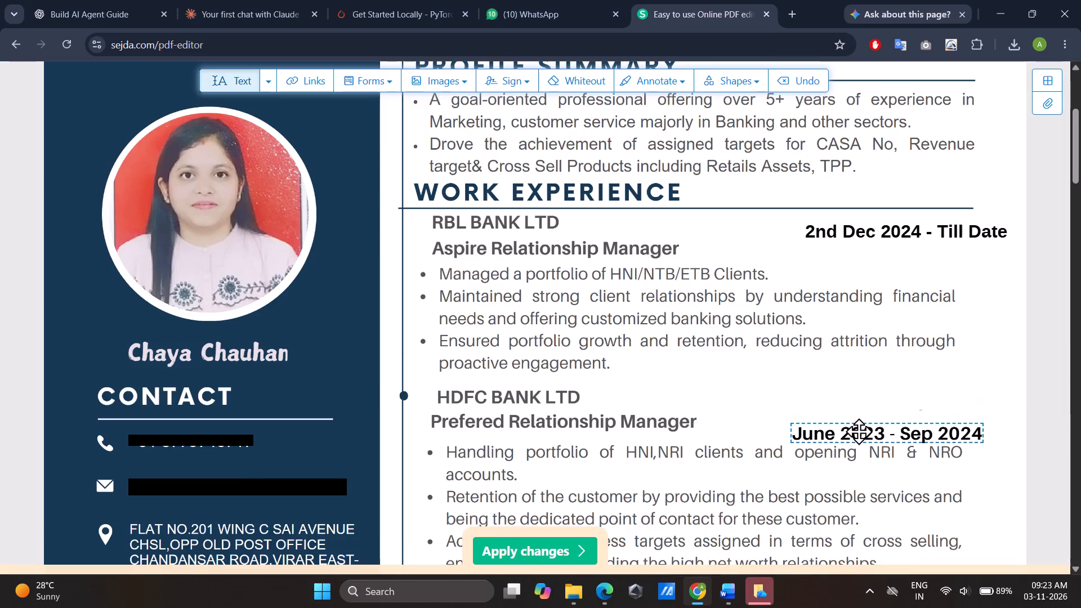
left_click_drag(859, 432, 850, 392)
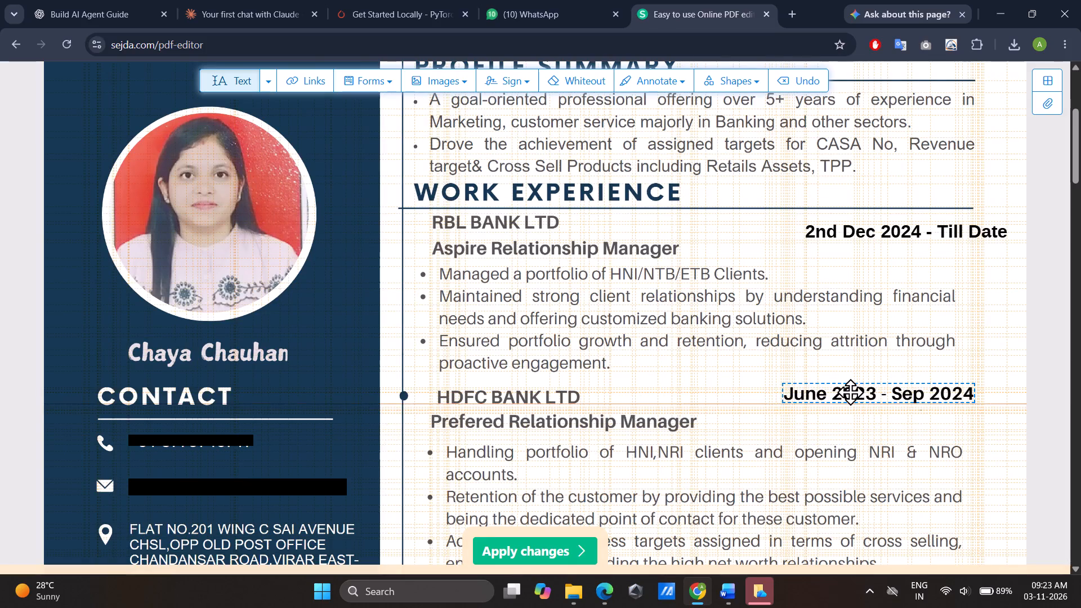
left_click_drag(850, 392, 854, 396)
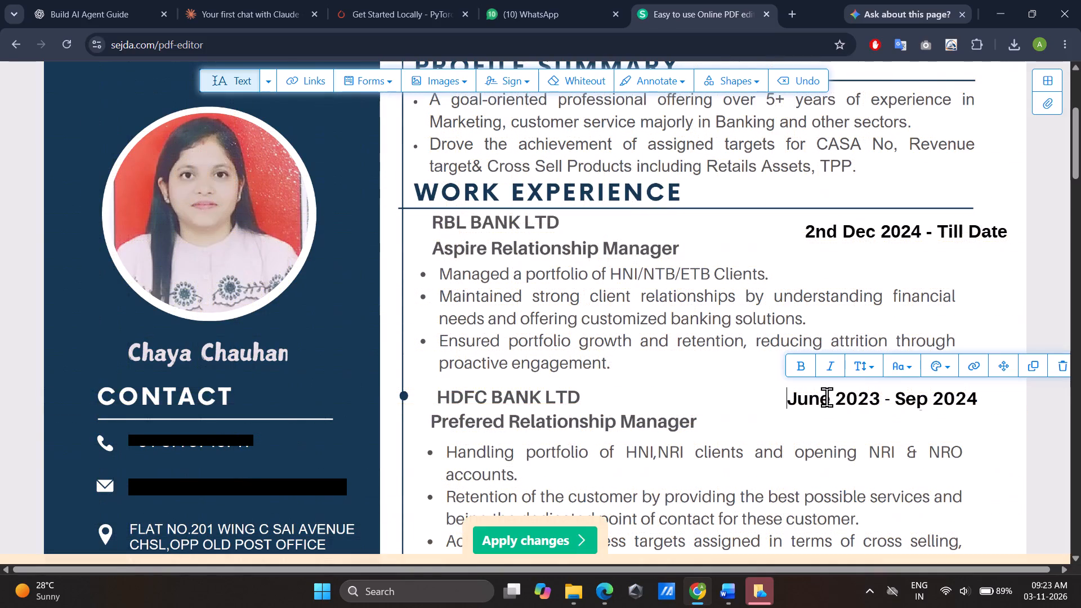
Add the days to the HDFC BANK LTD employment dates so they read 22 June 2023 -10 Sep 2024.
type("22")
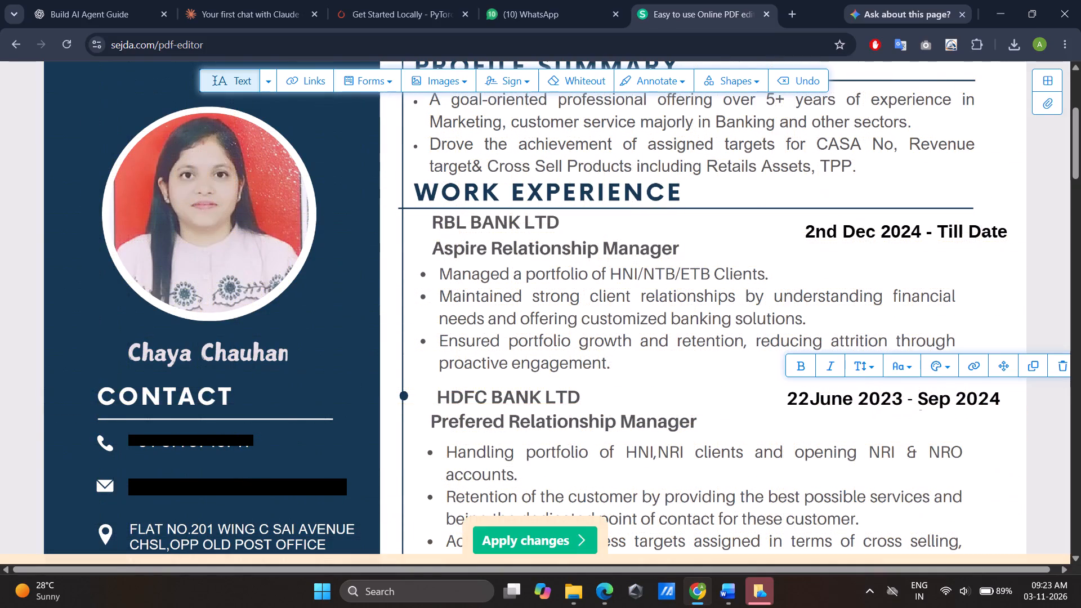
key("space")
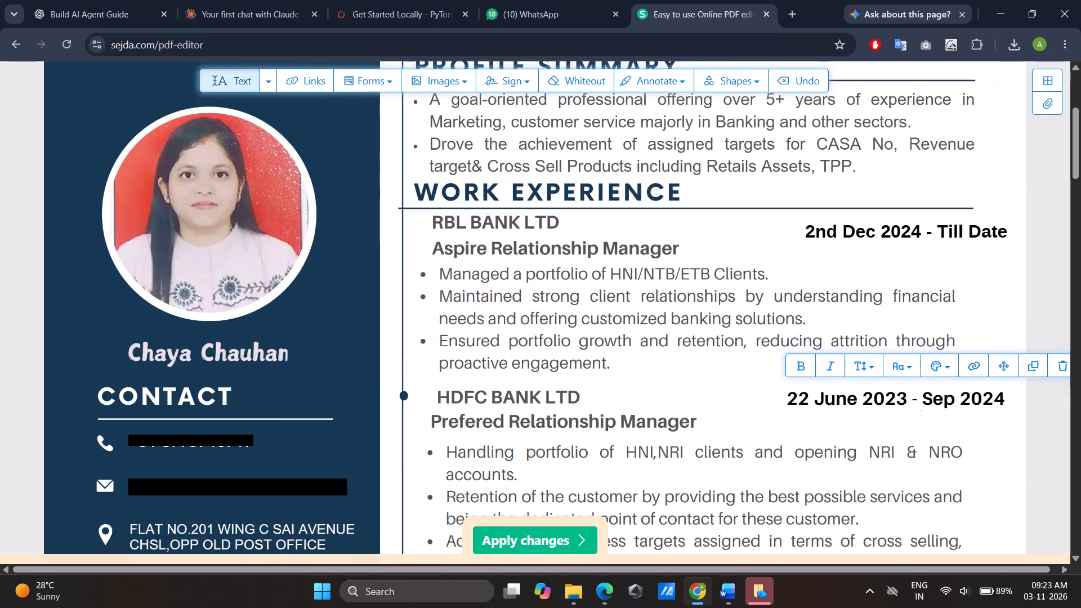
key("Right")
key("Right")
key("Right")
key("Right")
key("Right")
key("Right")
key("Right")
key("Right")
key("Right")
key("Right")
key("Right")
key("Right")
key("Right")
key("Right")
key("Left")
key("Left")
key("Left")
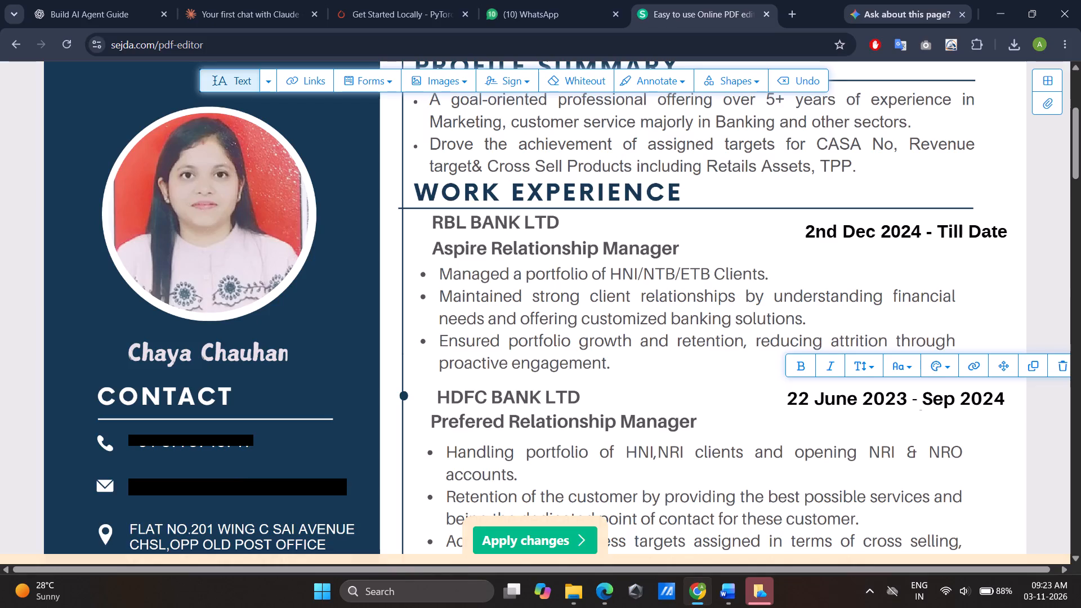
type("10")
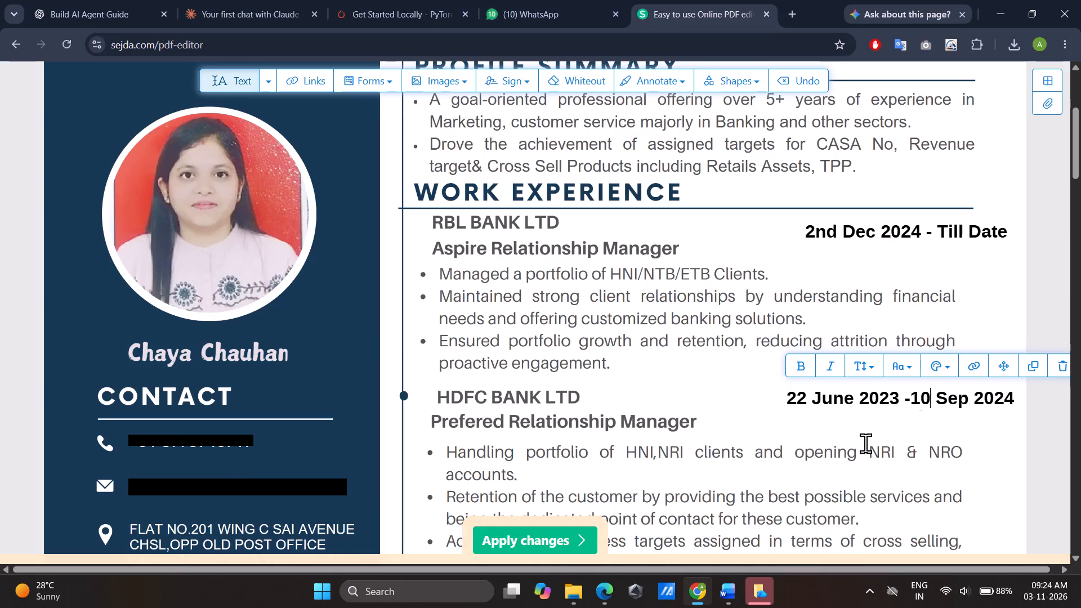
Add the days to the KOTAK MAHINDRA BANK LTD employment dates so they read 03 March 2022 - 17June 2023.
scroll(865, 443, "down", 4)
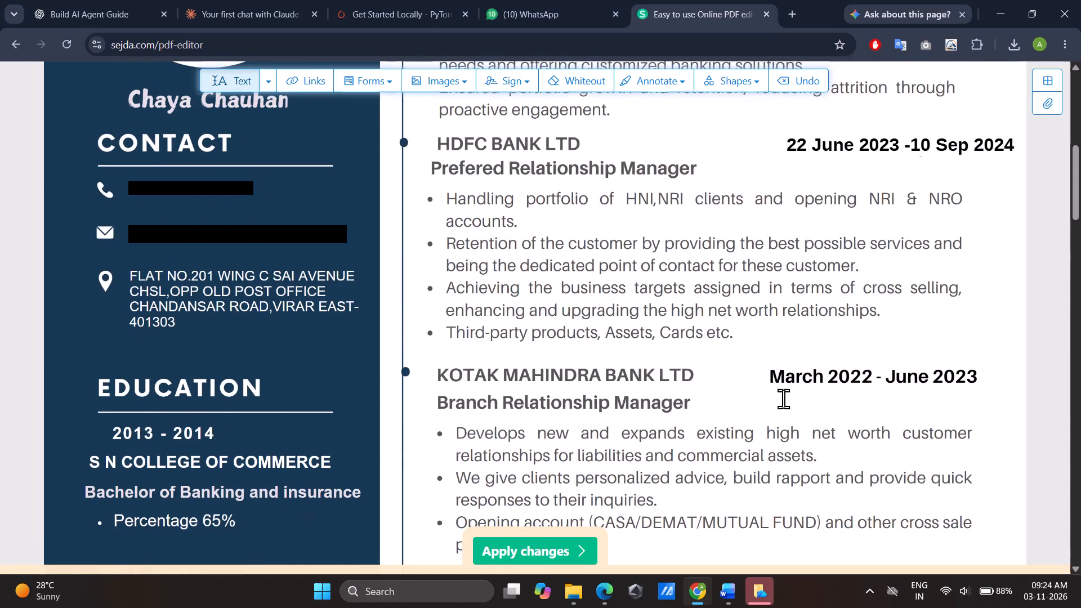
left_click(771, 377)
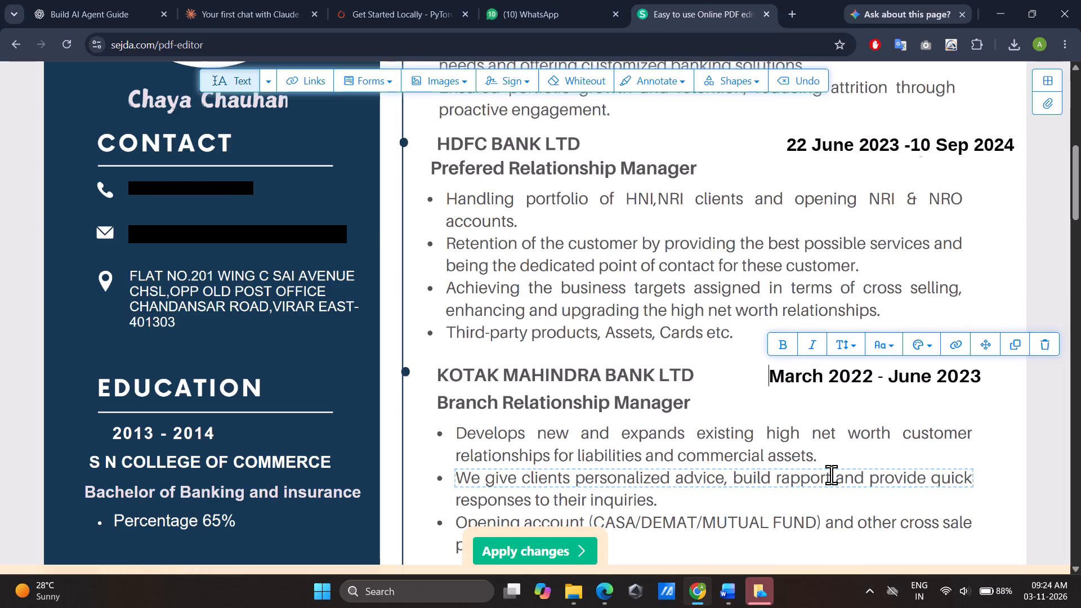
type("03")
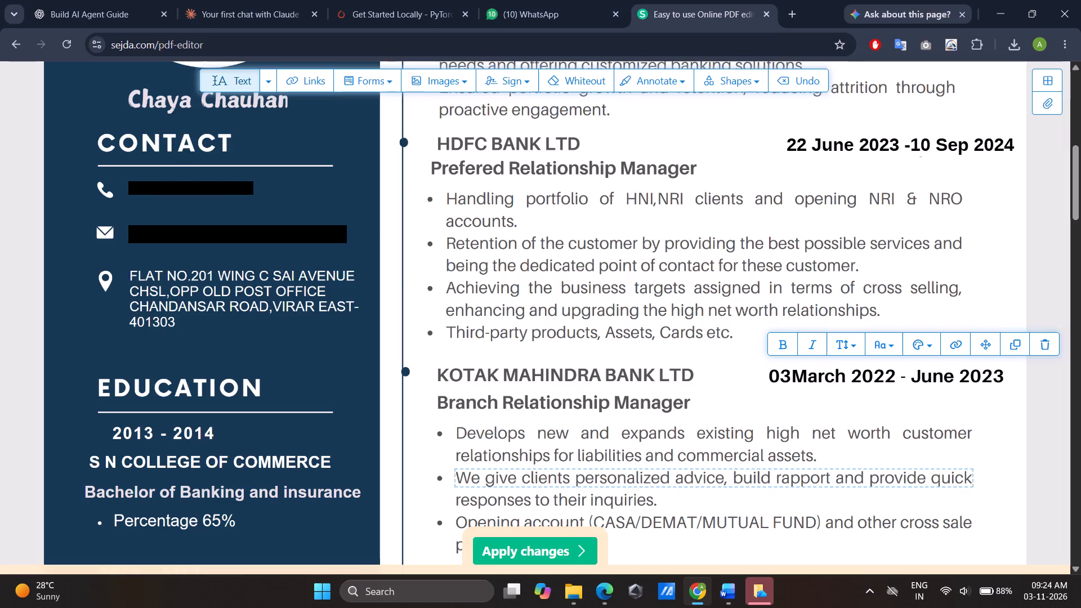
key("space")
key("Right")
key("Right")
key("Right")
key("Right")
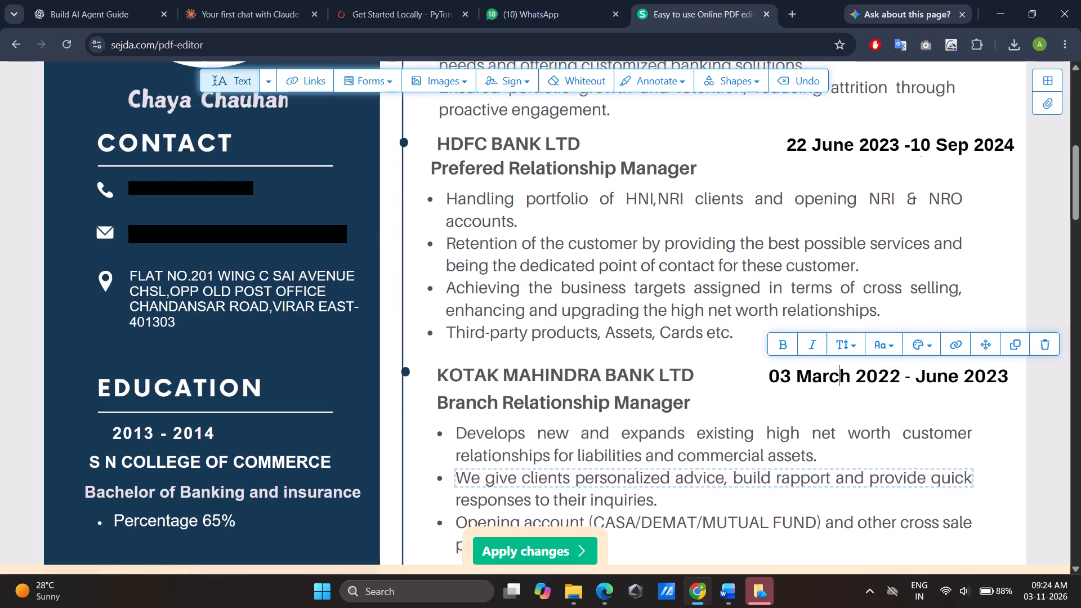
key("Right")
key("Right")
key("Right")
key("Right")
key("Right")
key("Right")
key("Right")
key("Right")
key("Right")
type("17")
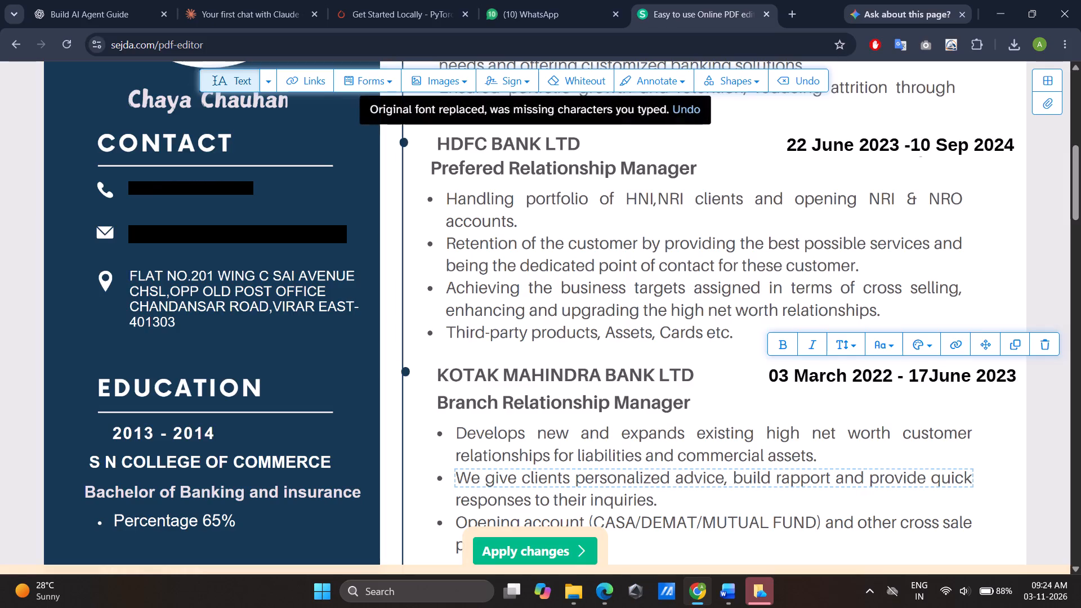
Clear the stray placeholder text under the KOTAK MAHINDRA BANK LTD dates and nudge the dates slightly left on the page.
left_click(879, 376)
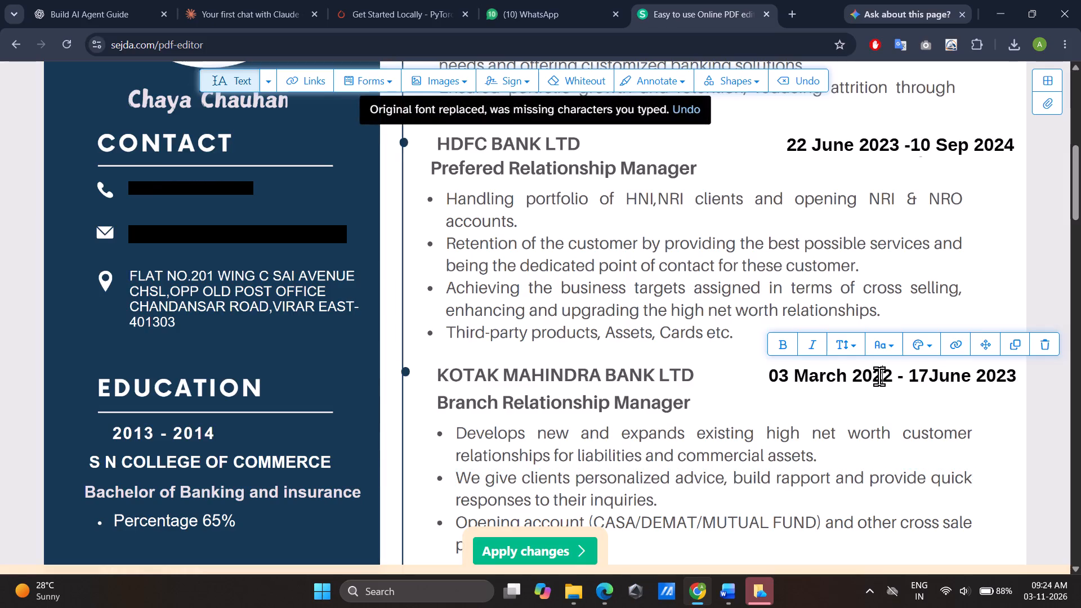
left_click(879, 389)
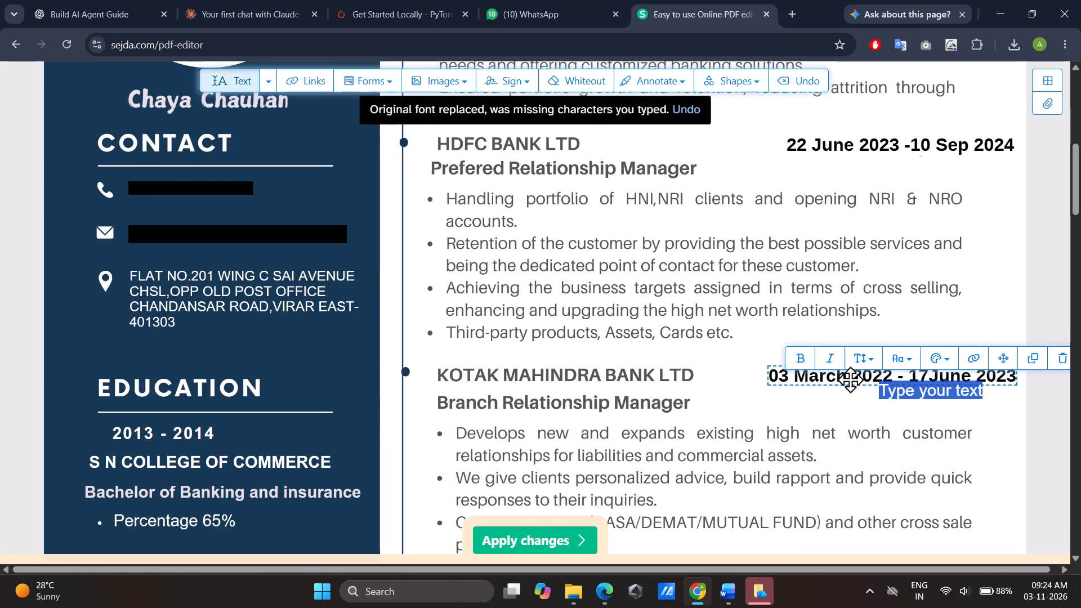
key("BackSpace")
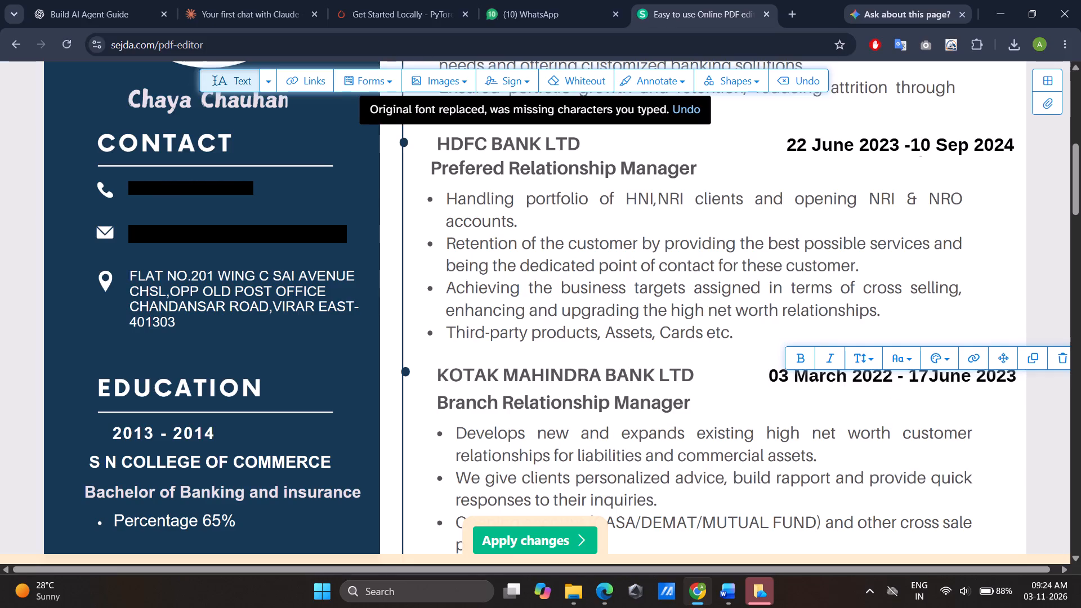
left_click_drag(896, 377, 889, 375)
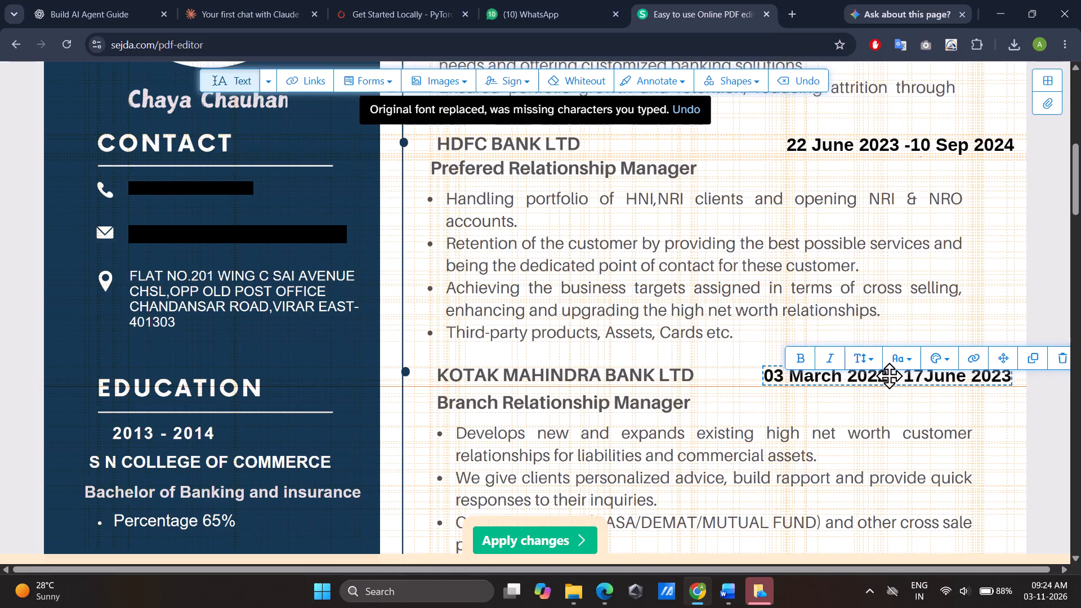
left_click_drag(889, 375, 888, 377)
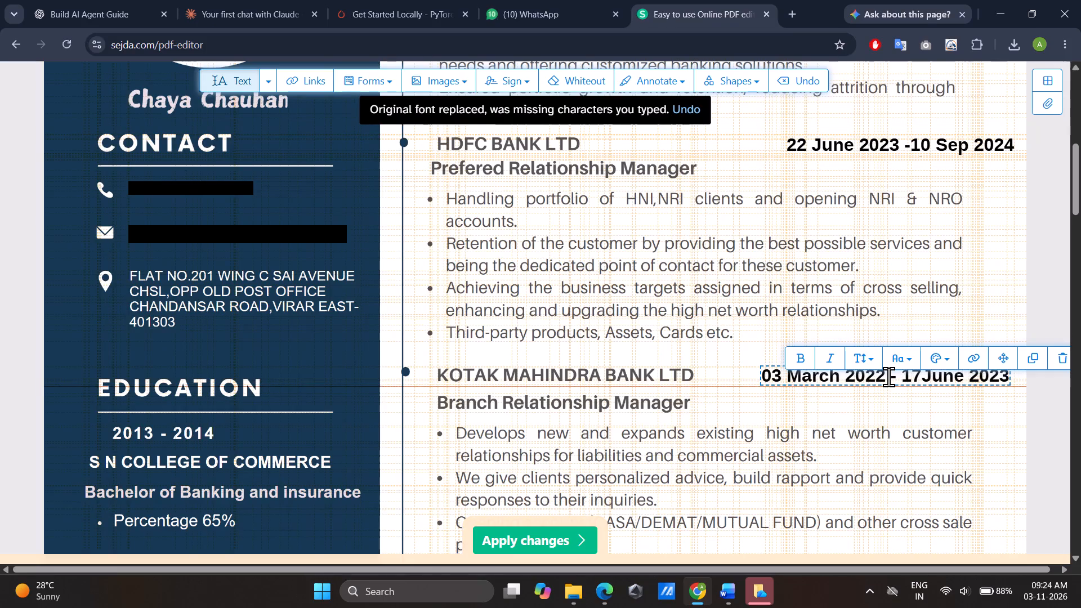
Add the days to the AXIS BANK LTD employment dates so they read 10 Jan 2019 - 28 Feb 2022.
scroll(845, 466, "down", 1)
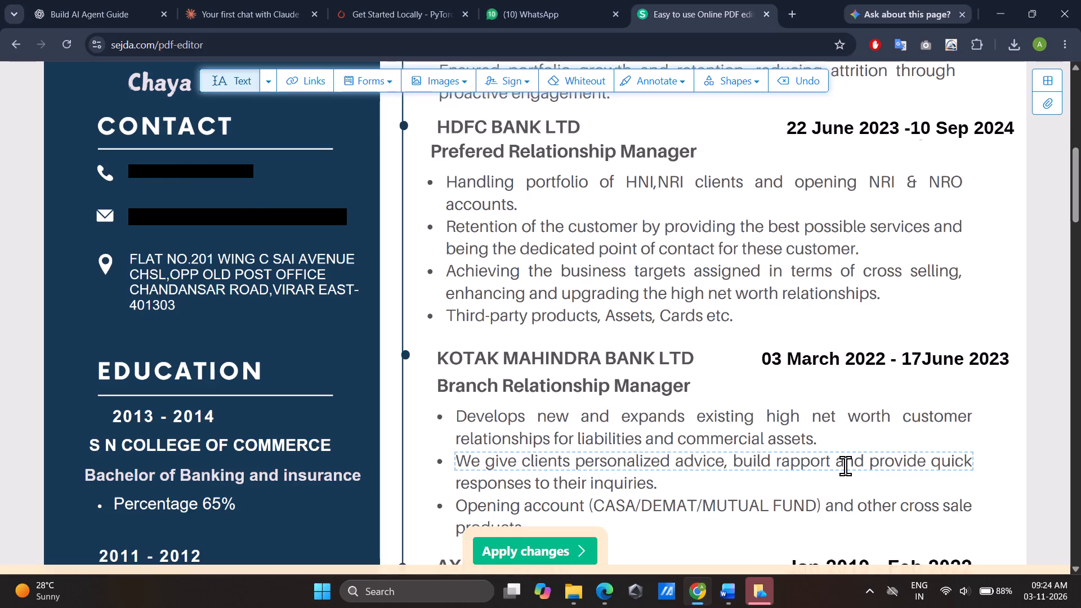
scroll(847, 472, "down", 1)
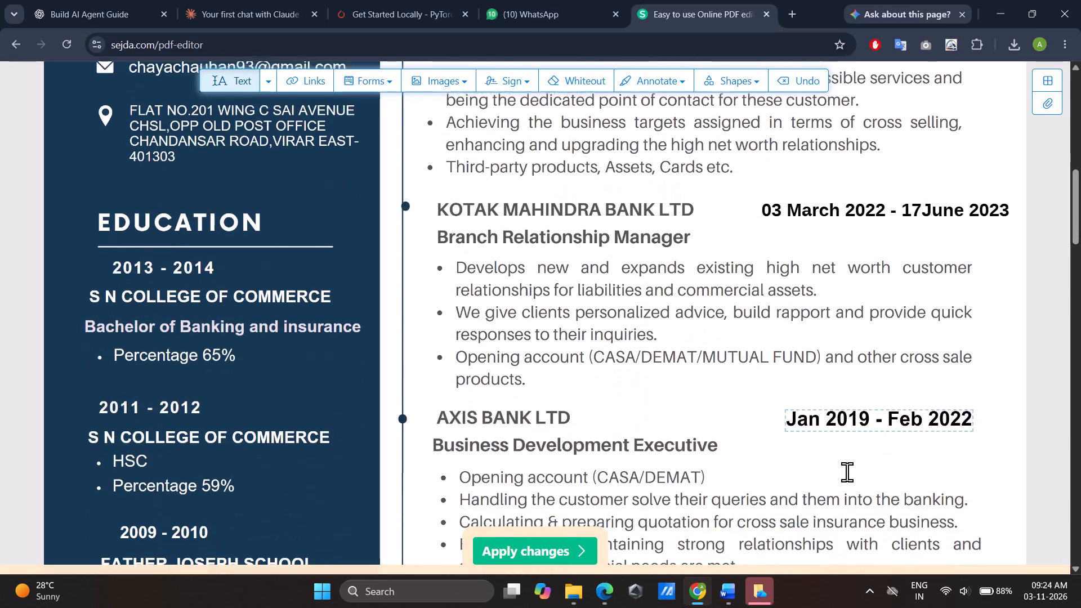
scroll(847, 472, "down", 1)
left_click(794, 403)
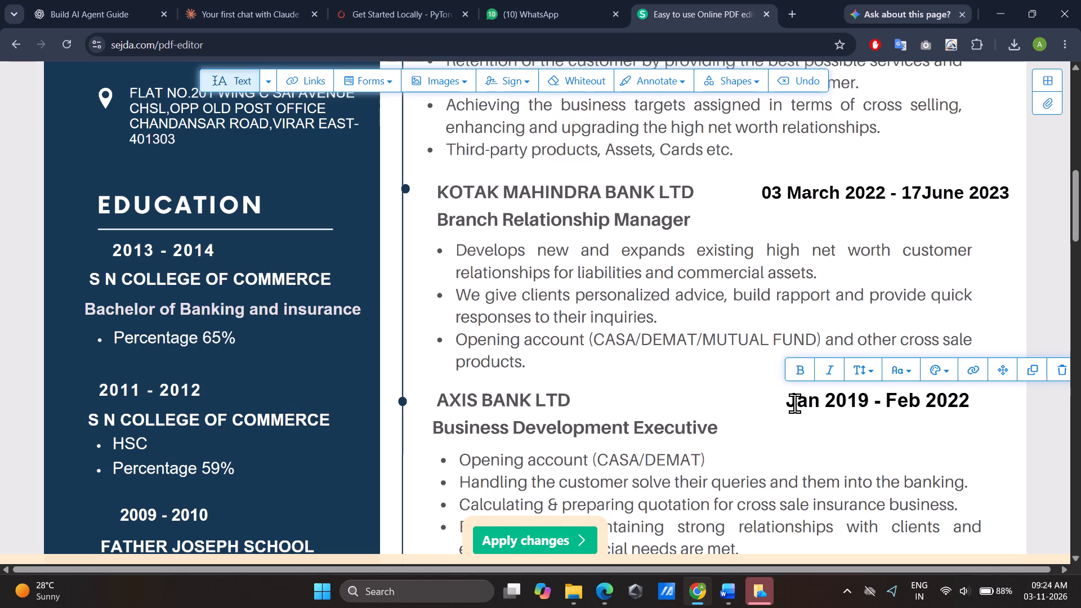
type("10")
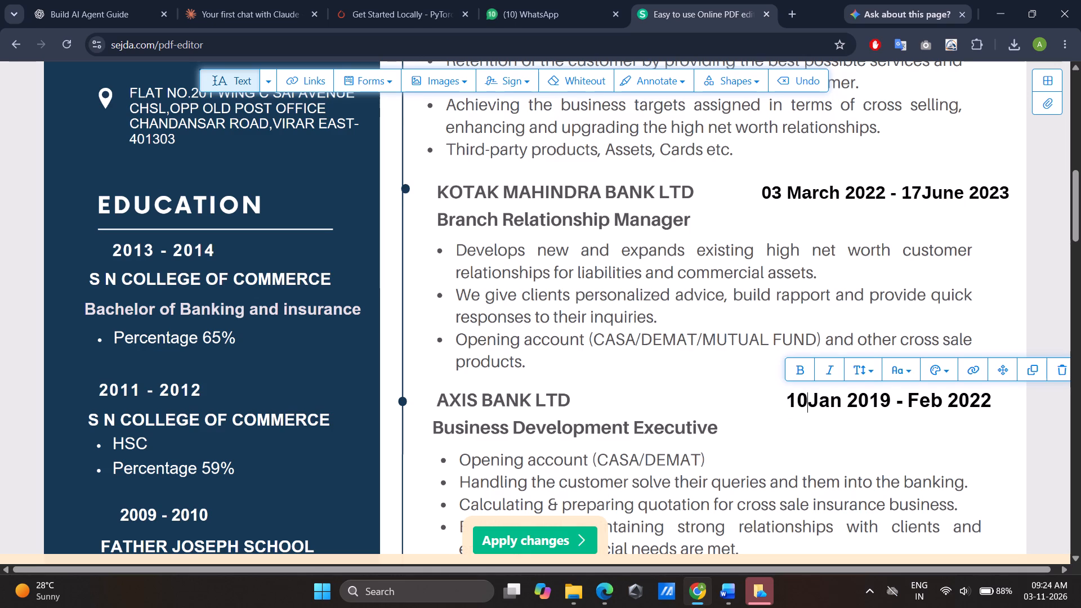
key("space")
key("Right")
key("Right")
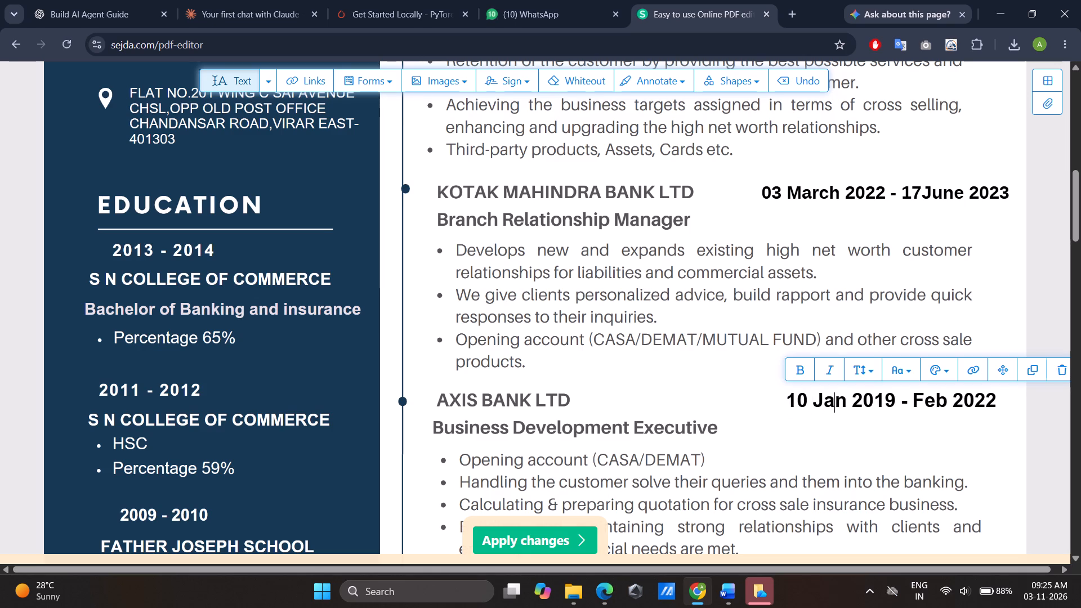
key("Right")
key("Right")
key("Right")
key("Right")
key("Right")
key("Right")
key("Right")
key("Right")
key("Right")
key("Right")
key("Left")
key("Left")
key("Right")
key("Left")
key("space")
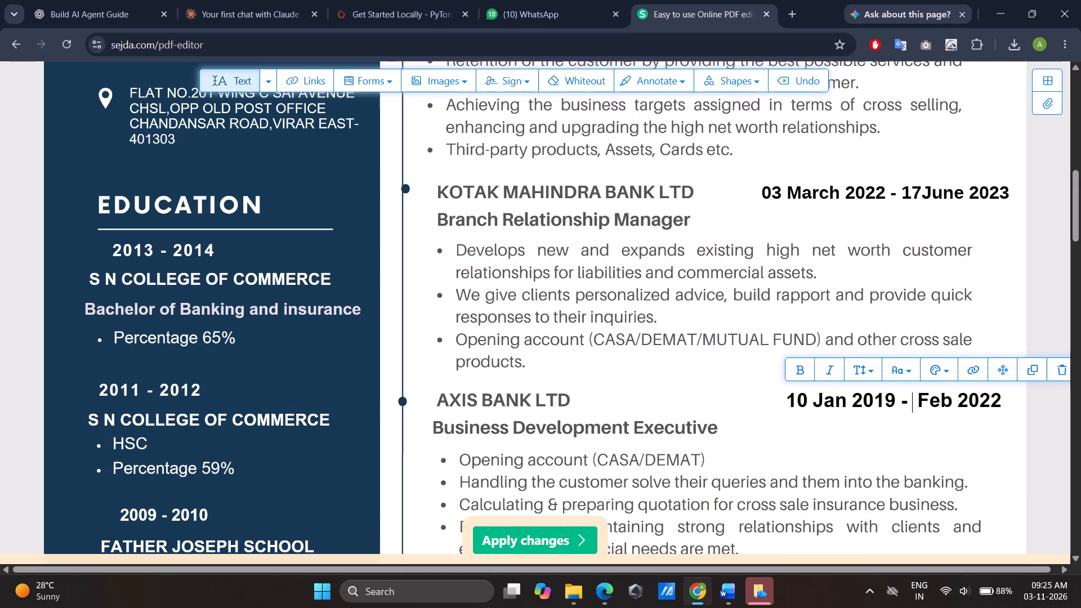
type("28")
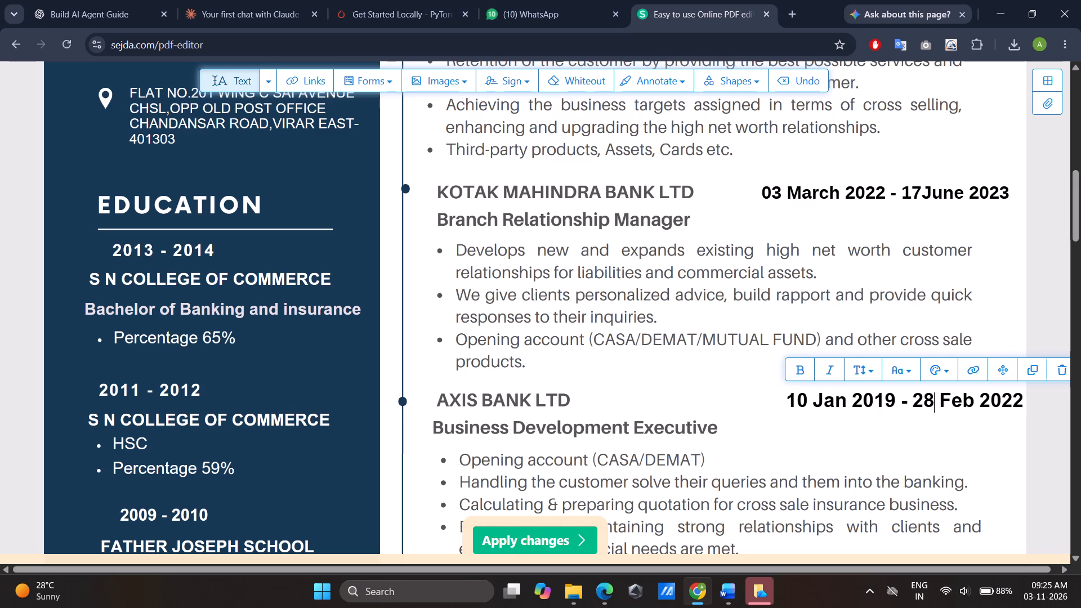
Set the HDB FINANCE LTD start date to 16 April 2018, using Liberation Sans as the replacement font.
scroll(794, 403, "down", 2)
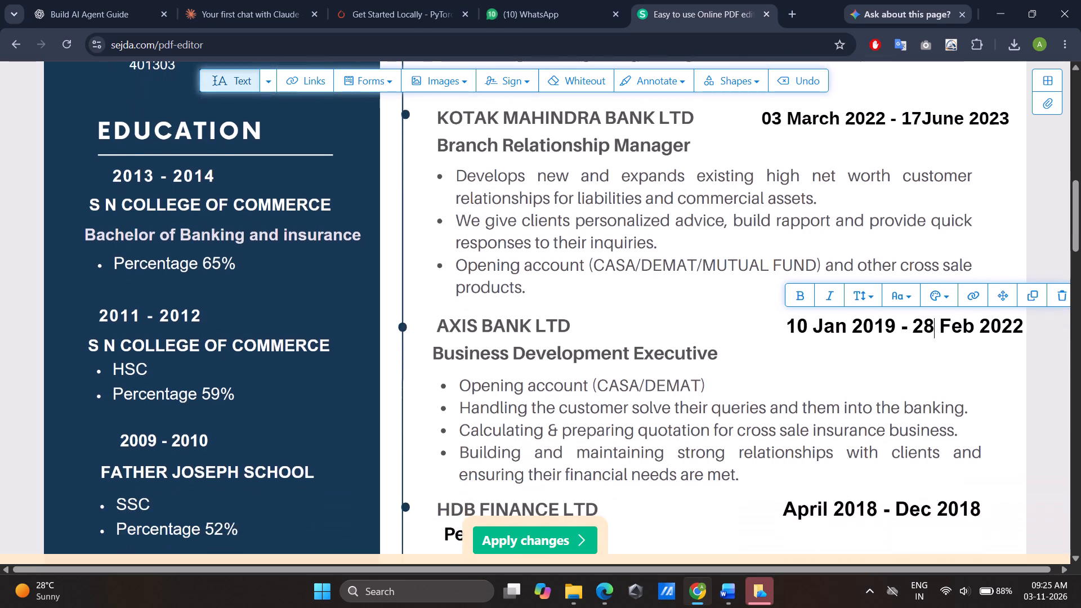
scroll(794, 403, "down", 3)
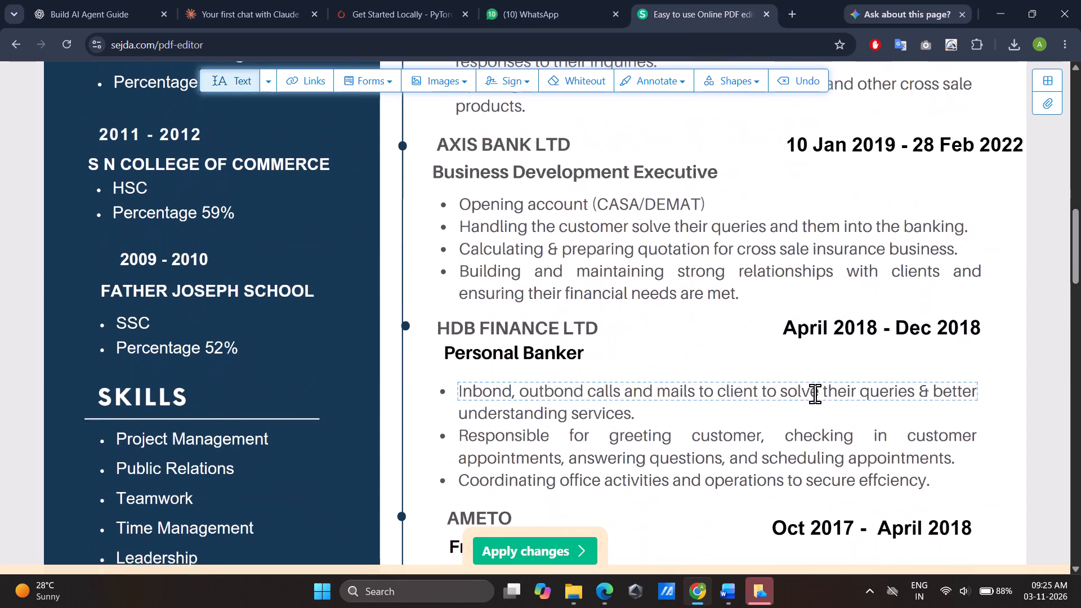
left_click(785, 322)
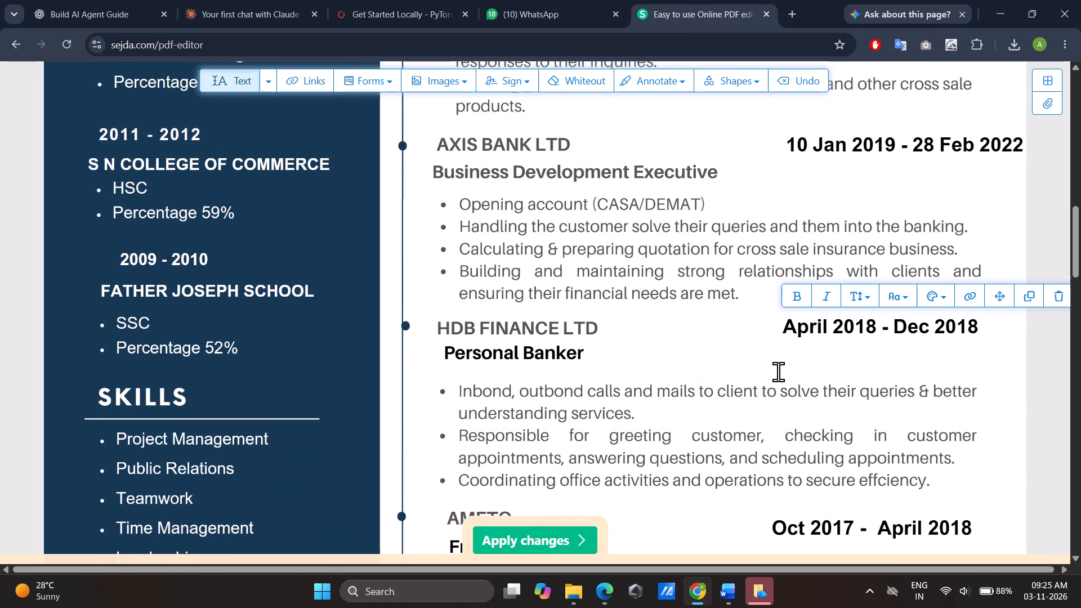
type("16")
key("space")
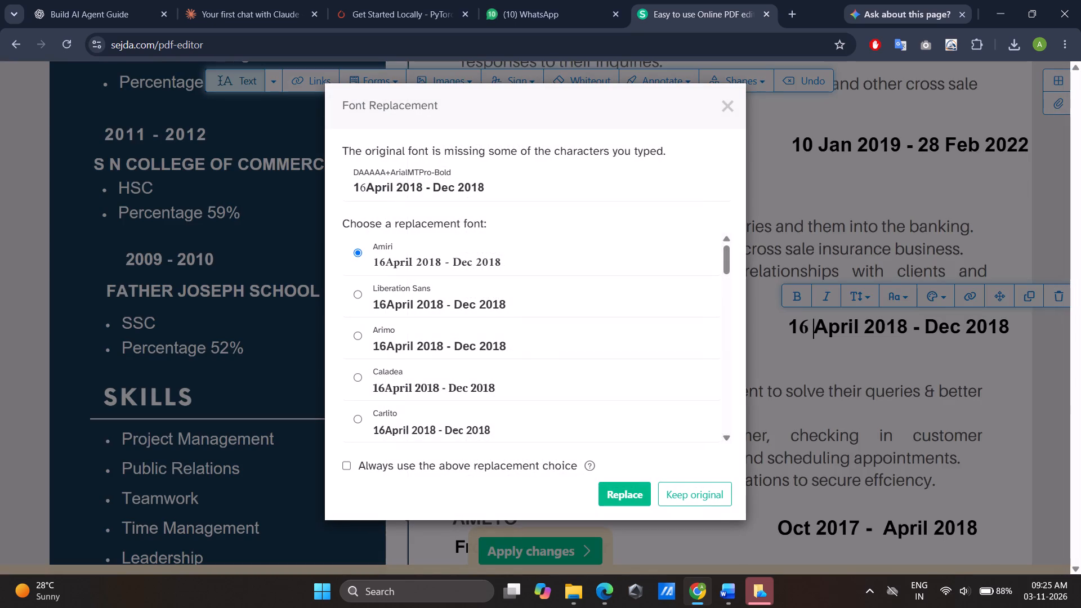
left_click(582, 292)
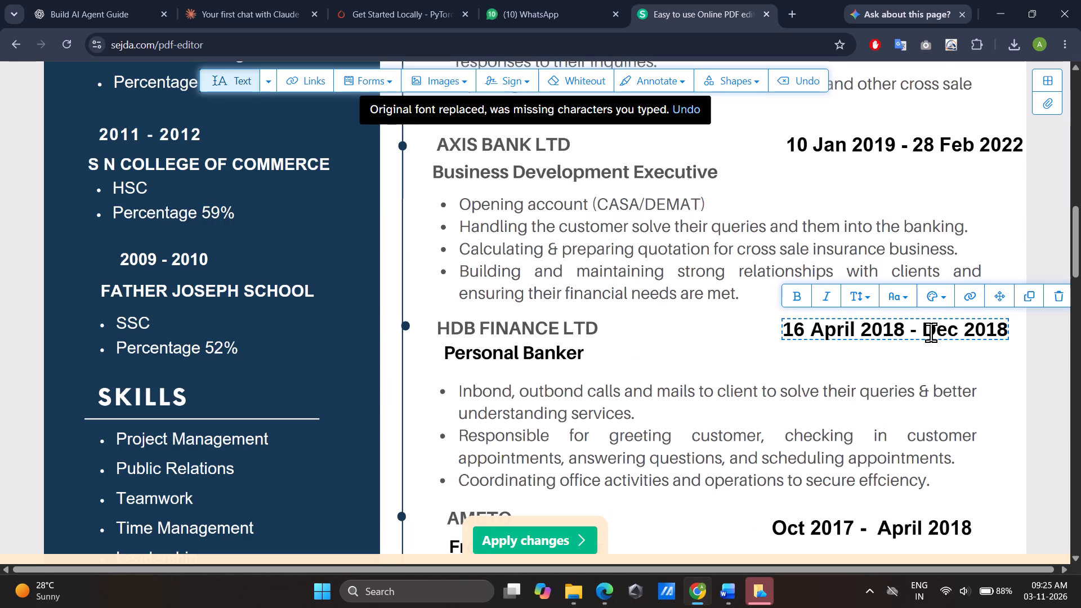
Change the HDB FINANCE LTD end date to 23 Nov 2018.
left_click(919, 328)
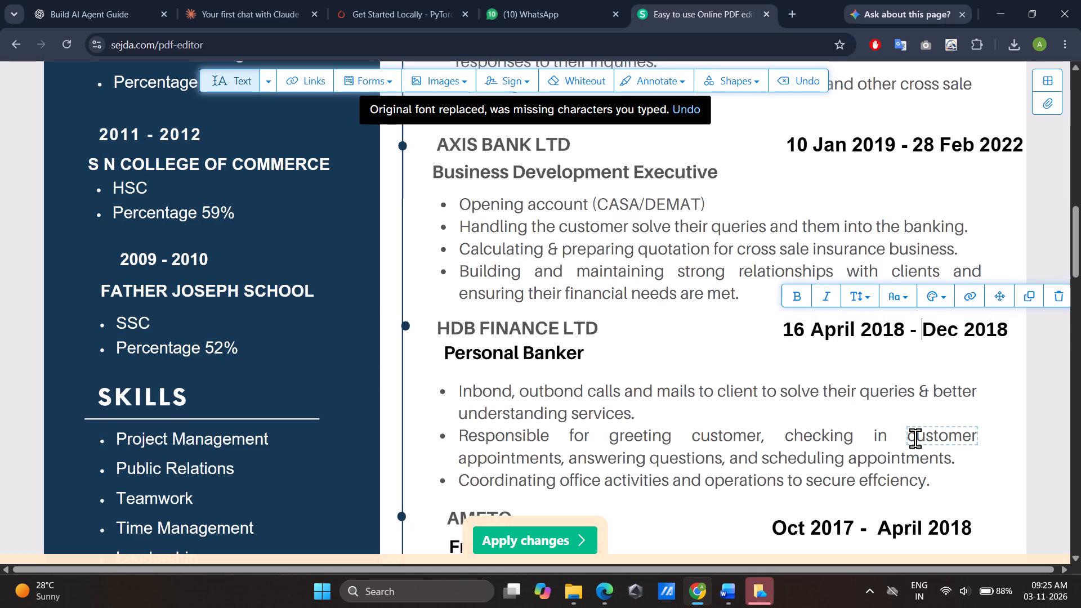
key("Left")
key("space")
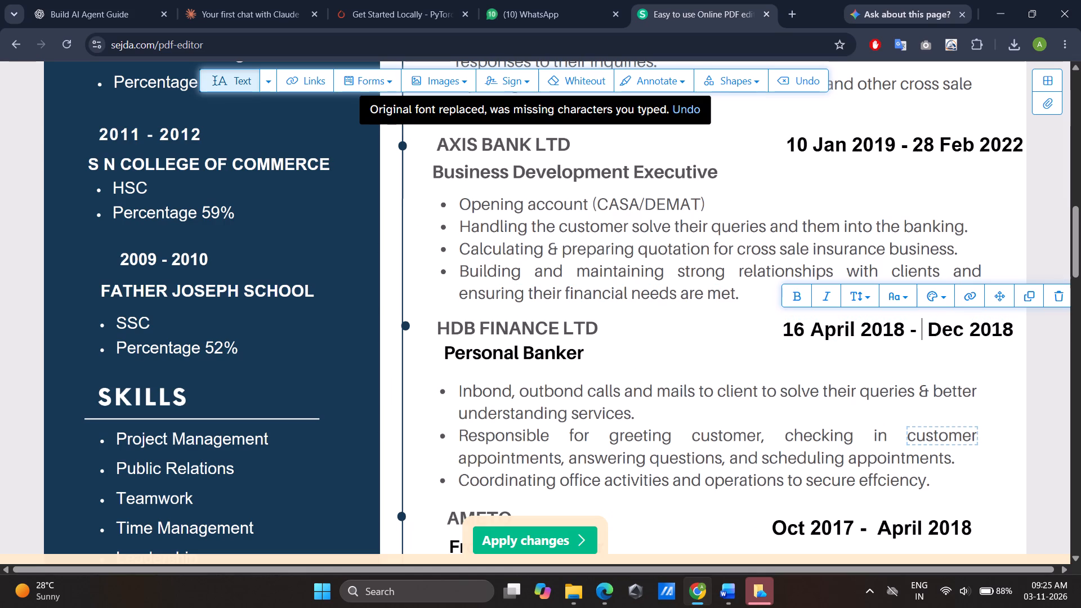
type("23")
key("Right")
key("Right")
key("Right")
key("Right")
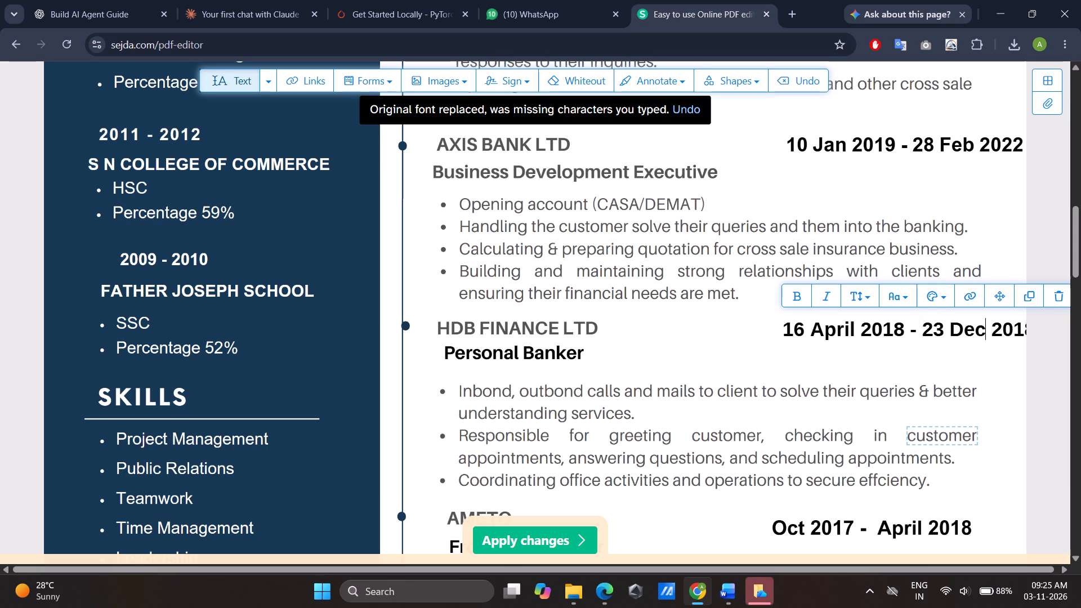
key("BackSpace")
key("BackSpace")
key("BackSpace")
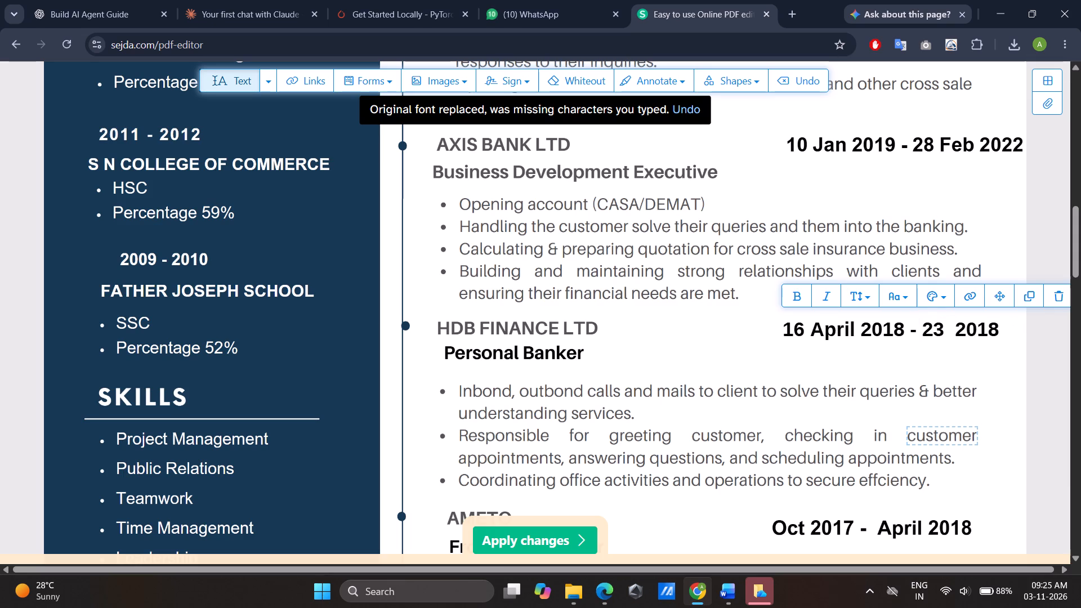
type("Nov")
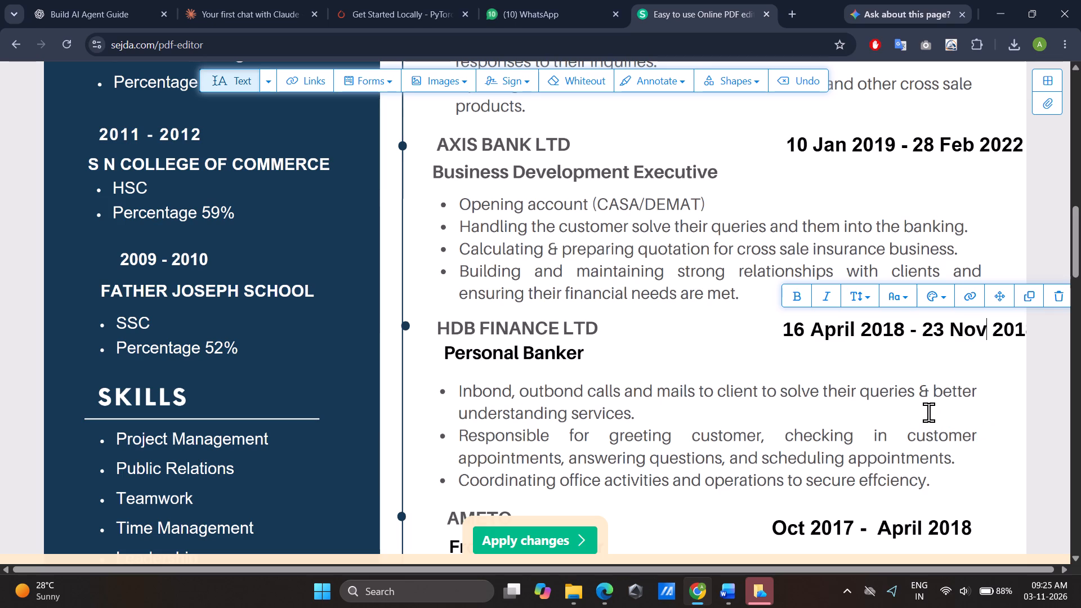
Clear the stray placeholder text under the HDB FINANCE LTD dates and shift the dates left so they fit on the page.
left_click(800, 328)
left_click(824, 348)
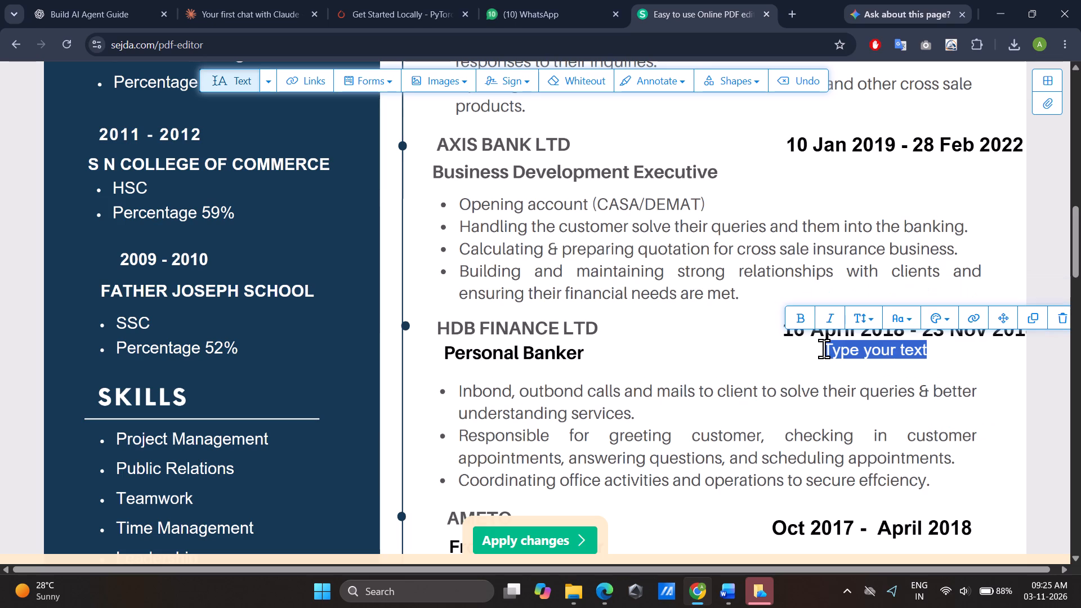
key("BackSpace")
left_click_drag(827, 332, 818, 332)
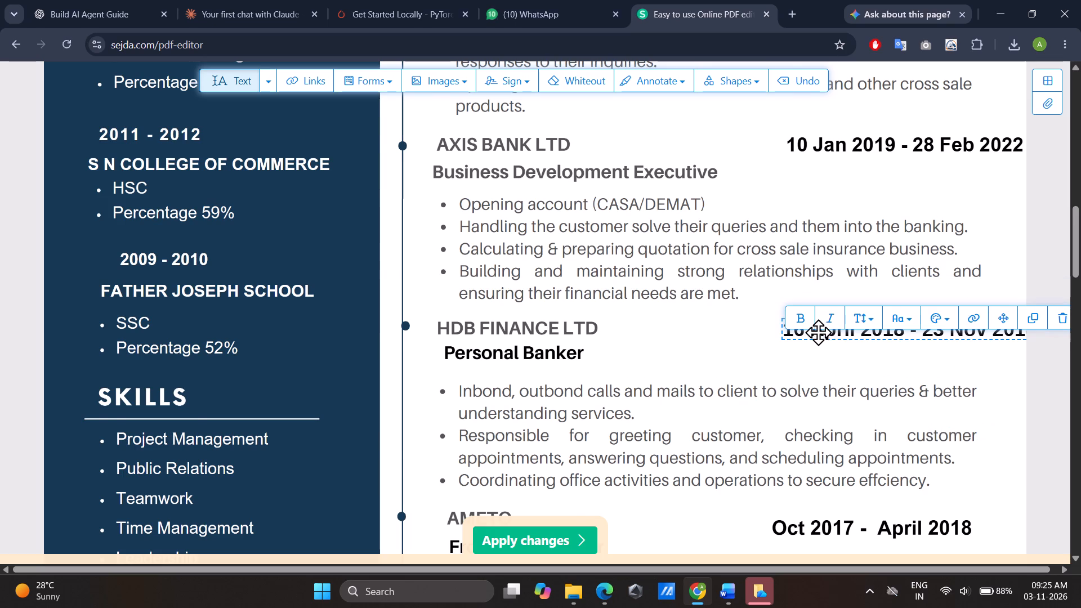
left_click_drag(818, 332, 799, 332)
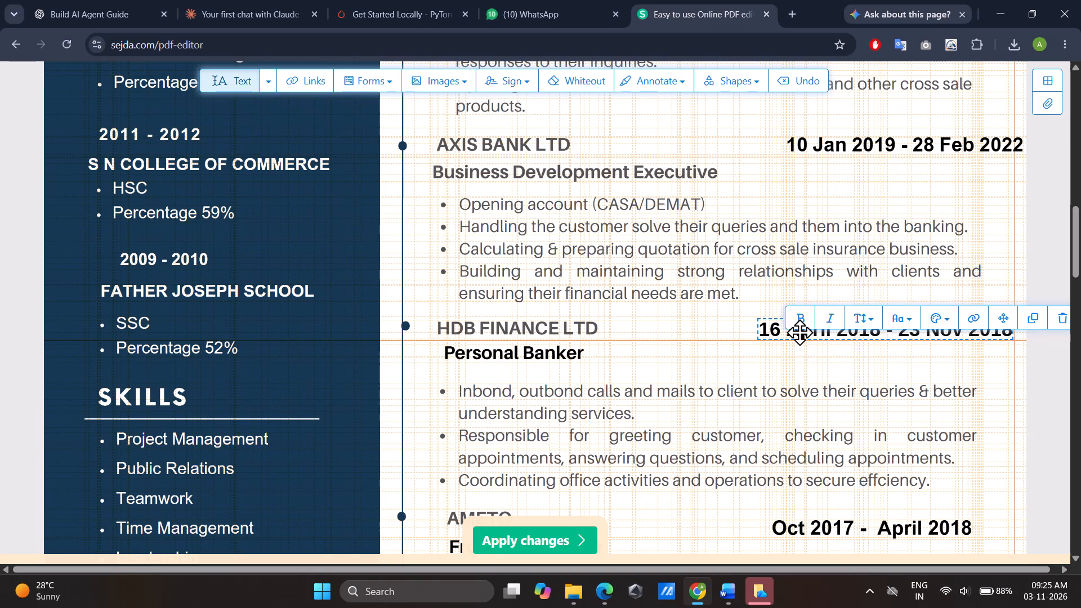
left_click_drag(799, 332, 805, 332)
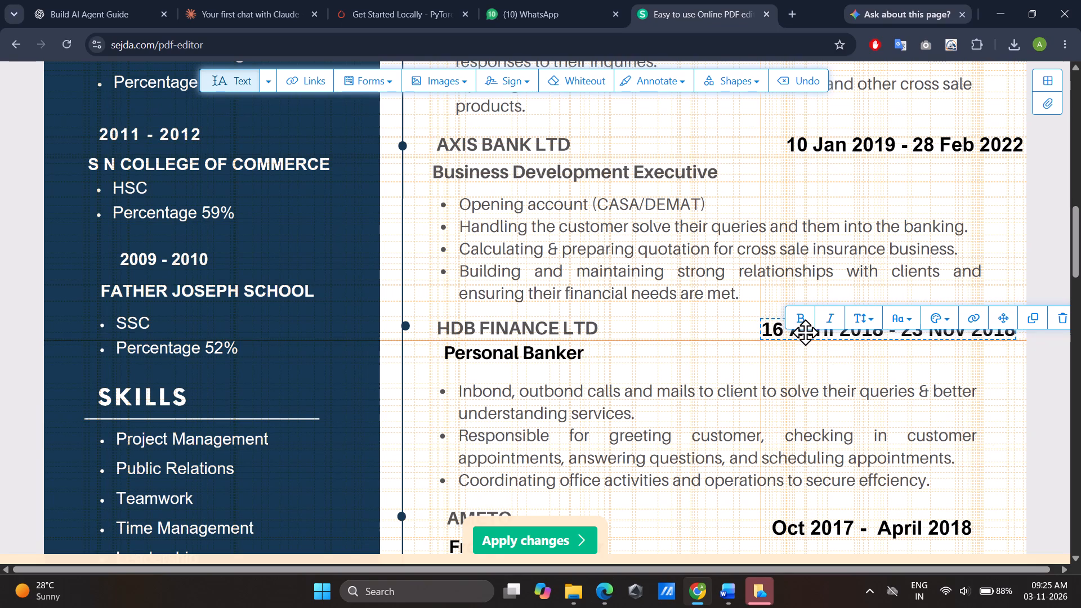
left_click_drag(805, 332, 805, 333)
Add the day to the AMETO start date so it reads 01 Oct 2017.
scroll(828, 375, "down", 1)
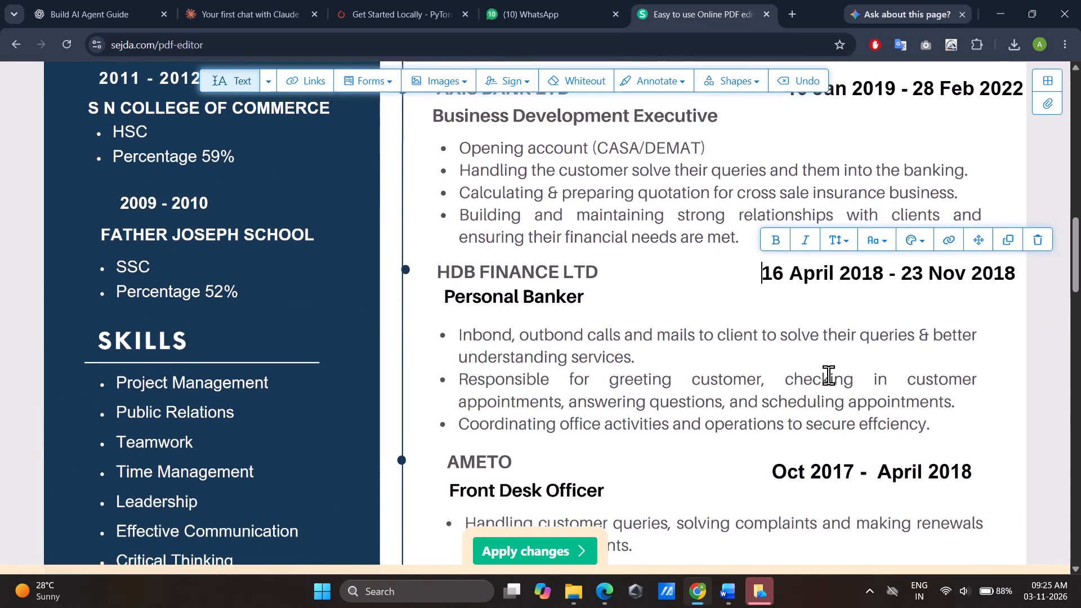
scroll(828, 375, "down", 2)
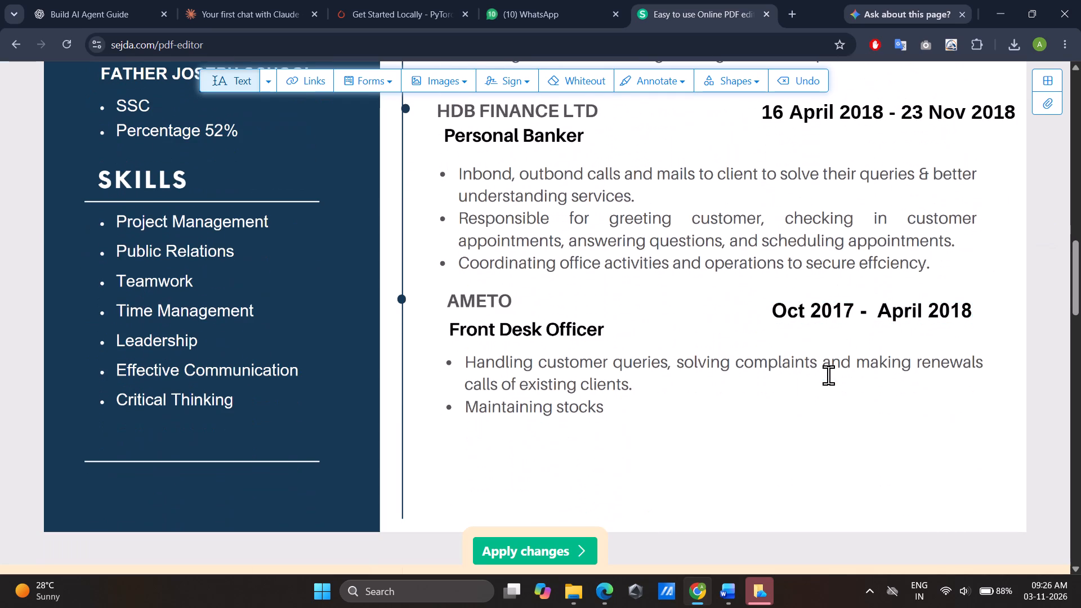
left_click(772, 311)
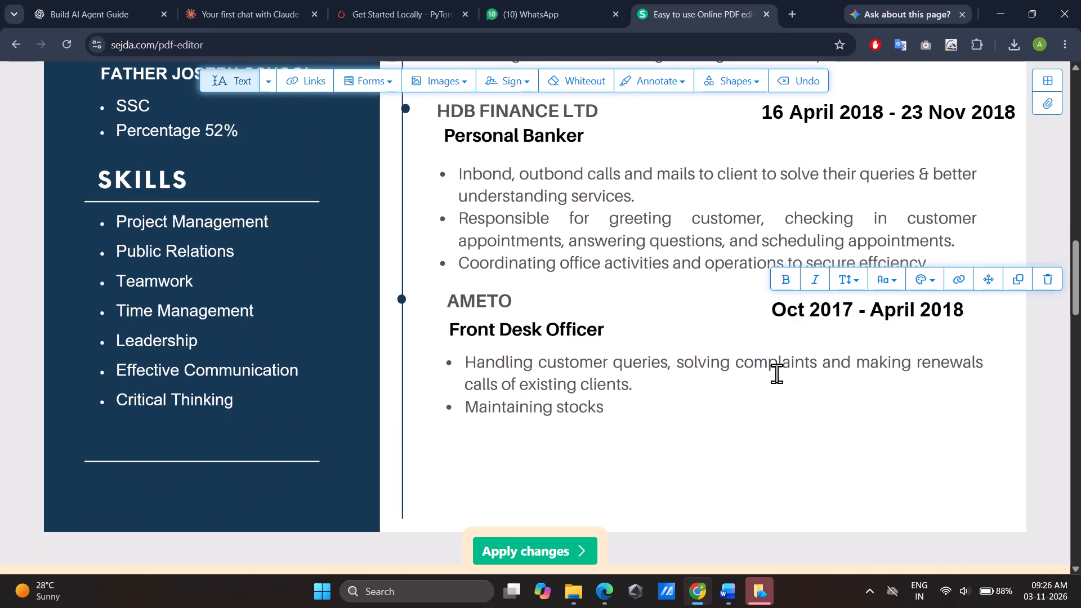
type("01")
key("space")
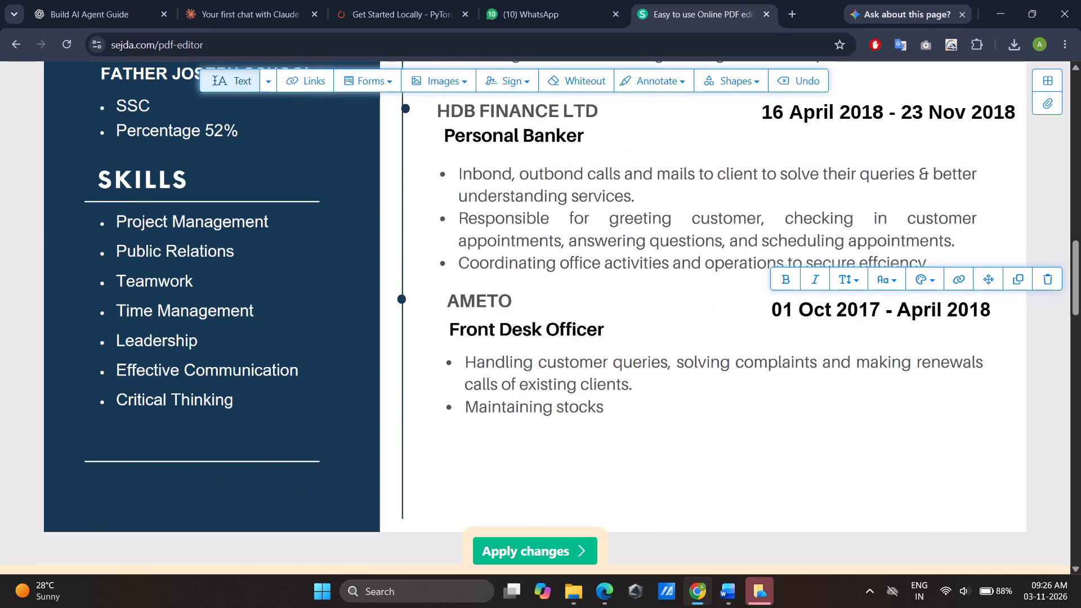
Add the day to the AMETO end date so it reads 31 April 2018.
key("Right")
key("Right")
key("Right")
key("Right")
key("Right")
key("Right")
key("Right")
key("Right")
key("Right")
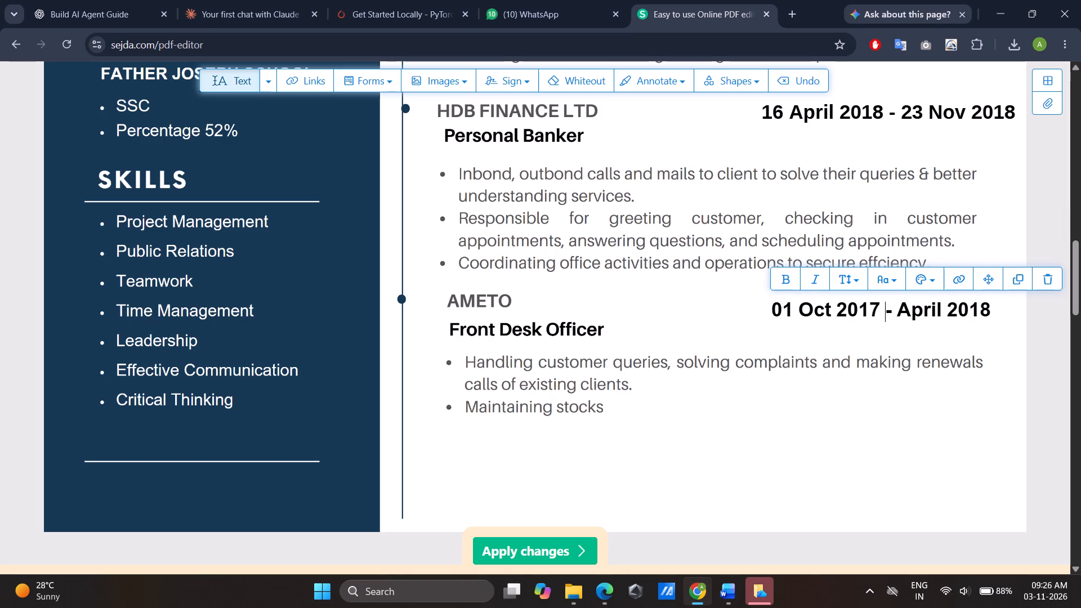
key("Right")
key("Right")
key("Left")
key("space")
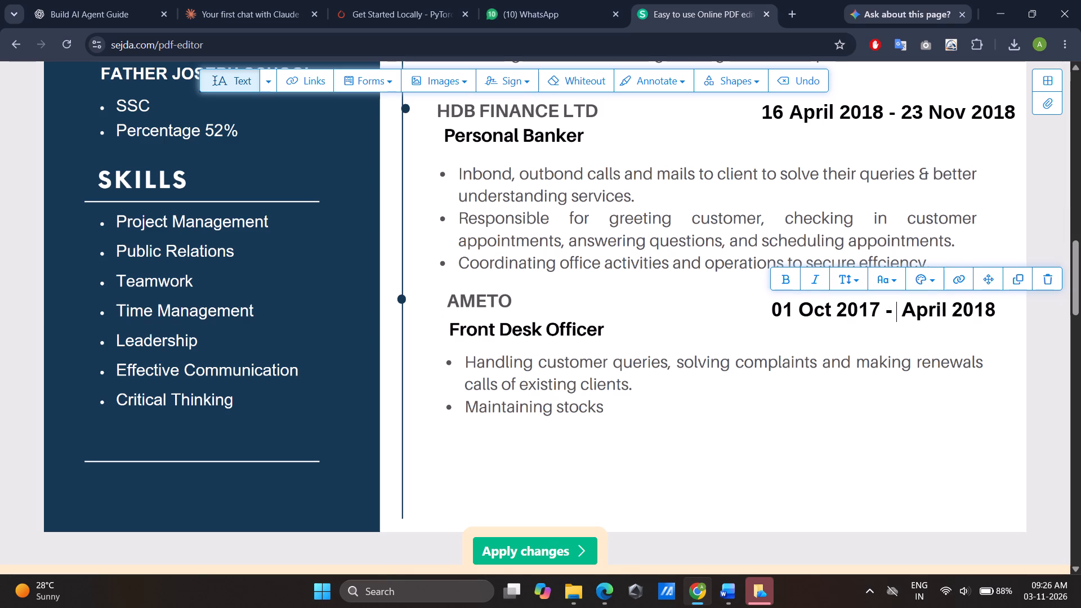
type("31")
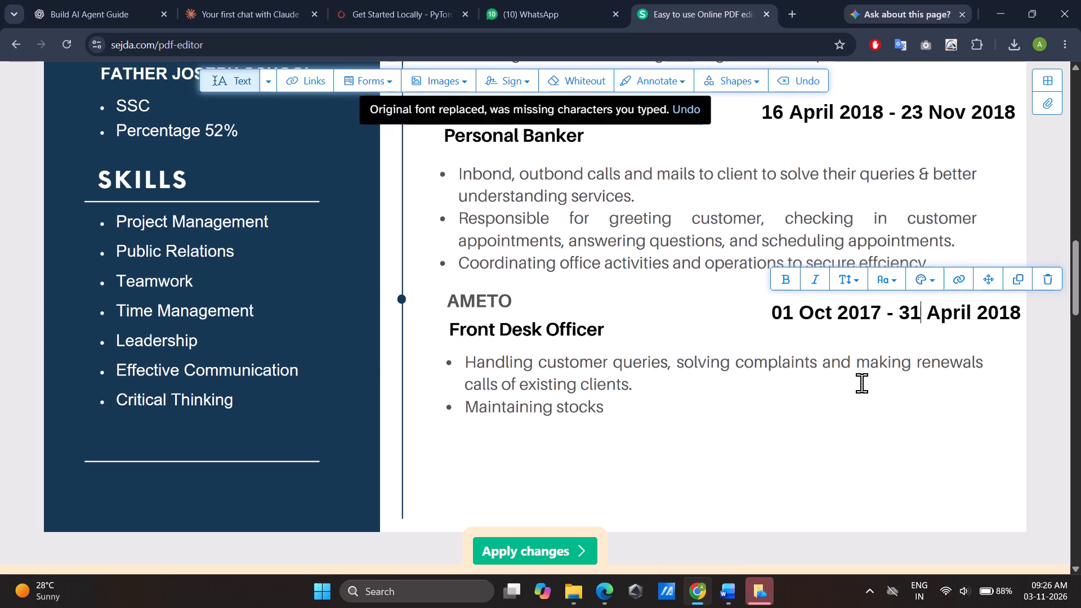
Add the day to the SWIFTNET BROADBRAND start date on page 2 so it reads 14 July 2014.
scroll(861, 383, "down", 3)
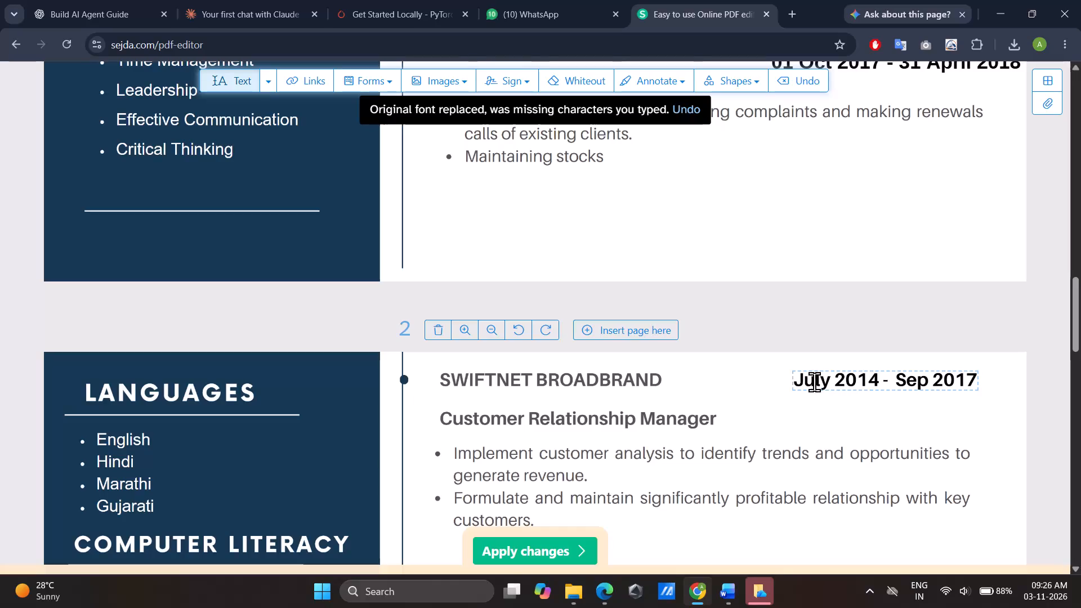
left_click(798, 379)
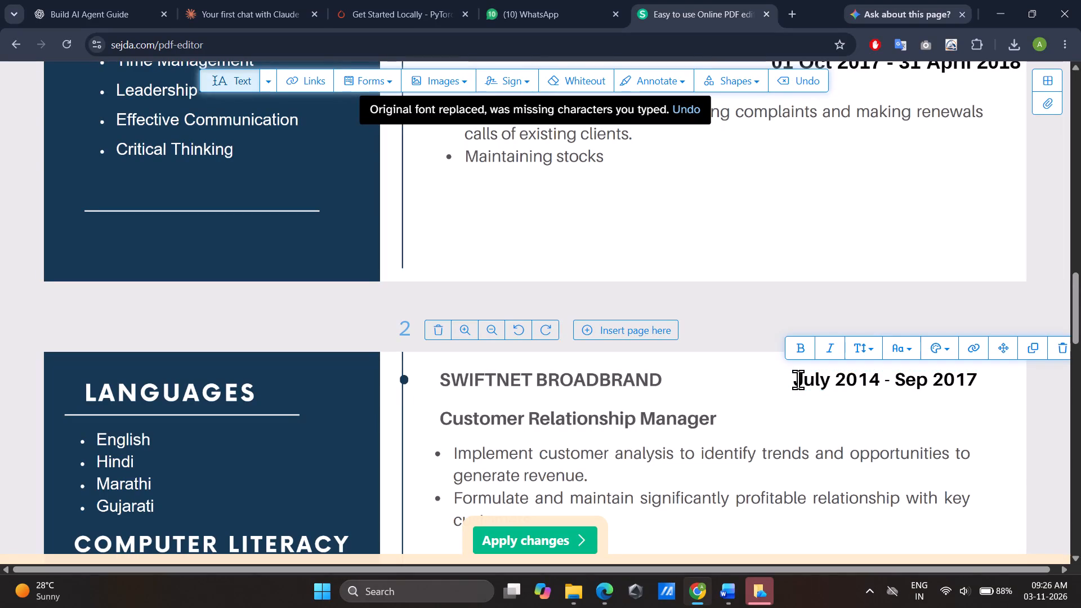
type("14")
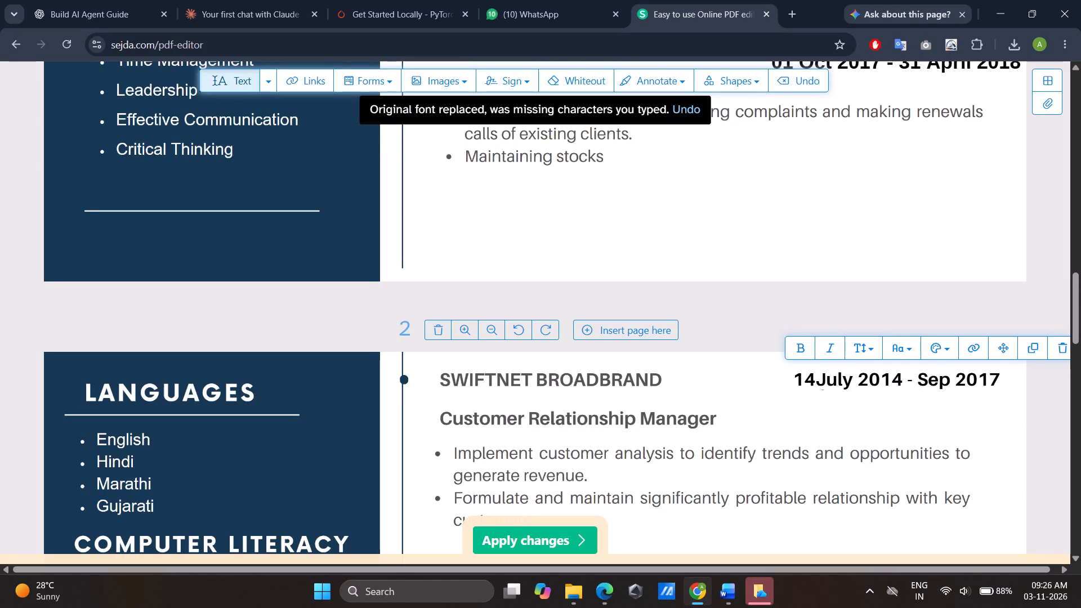
key("space")
Add the day 31 to the SWIFTNET BROADBRAND end date, using Liberation Sans as the replacement font.
key("Right")
key("Right")
key("Right")
key("Right")
key("Right")
key("Right")
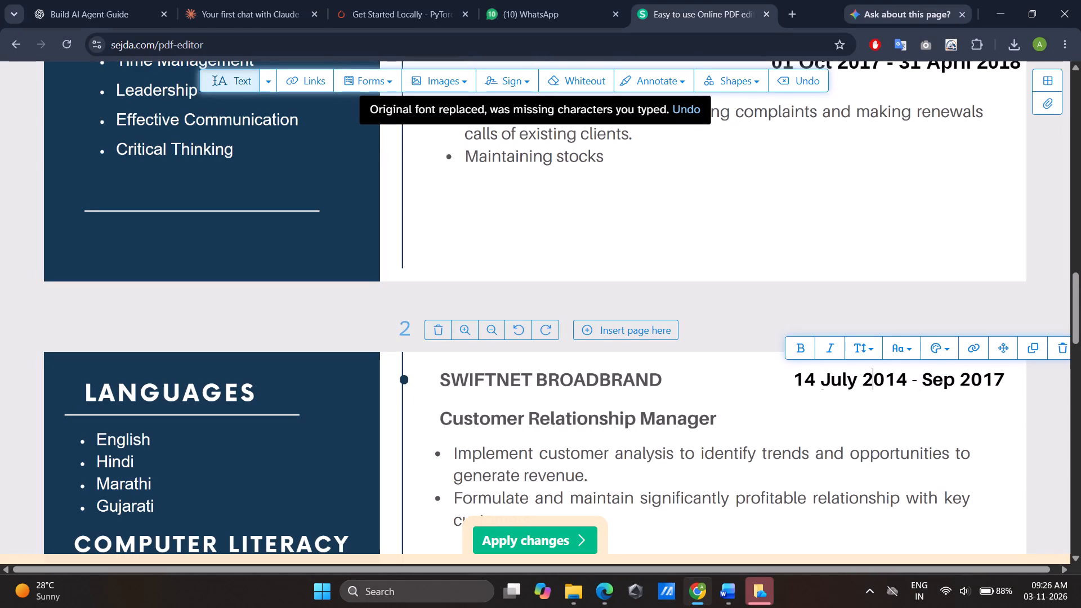
key("Right")
key("Right")
key("Right")
key("Right")
key("Right")
key("space")
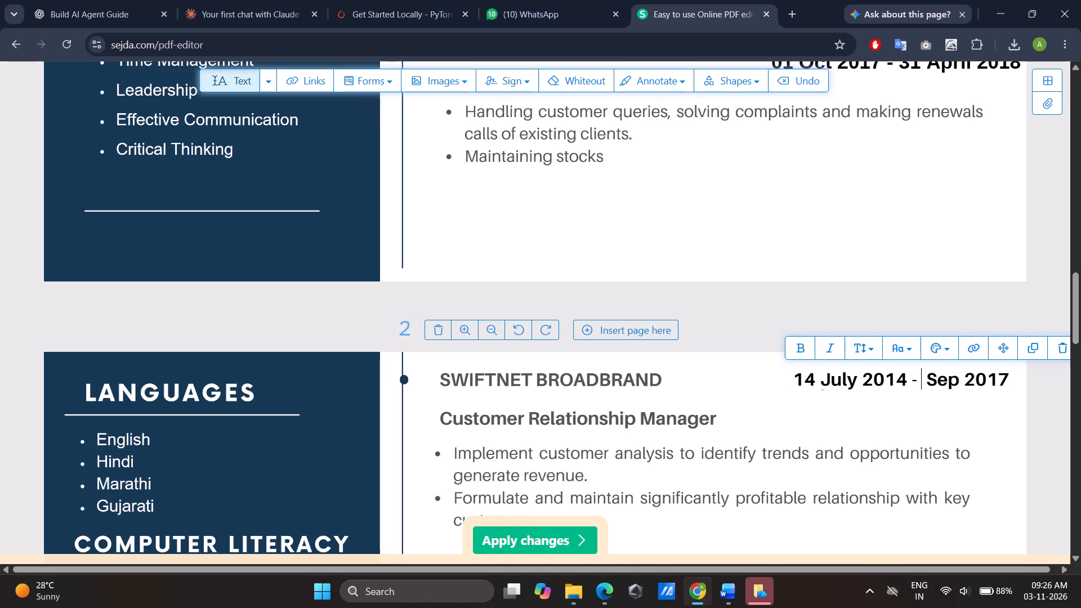
type("31")
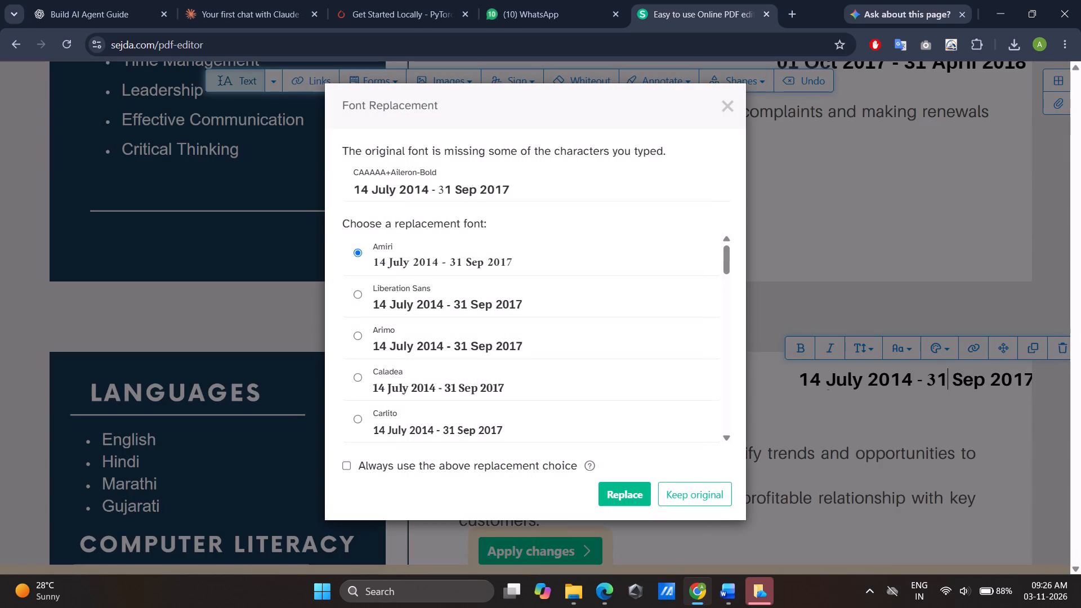
left_click(628, 293)
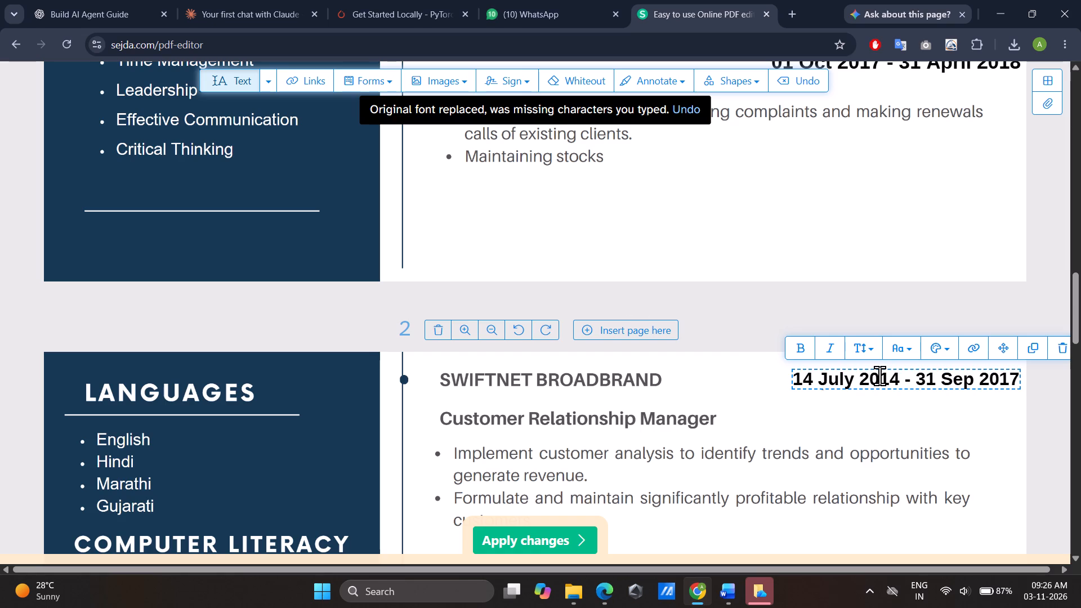
Move the SWIFTNET BROADBRAND dates slightly left on the page, keeping them level with the company name.
left_click_drag(896, 417, 897, 390)
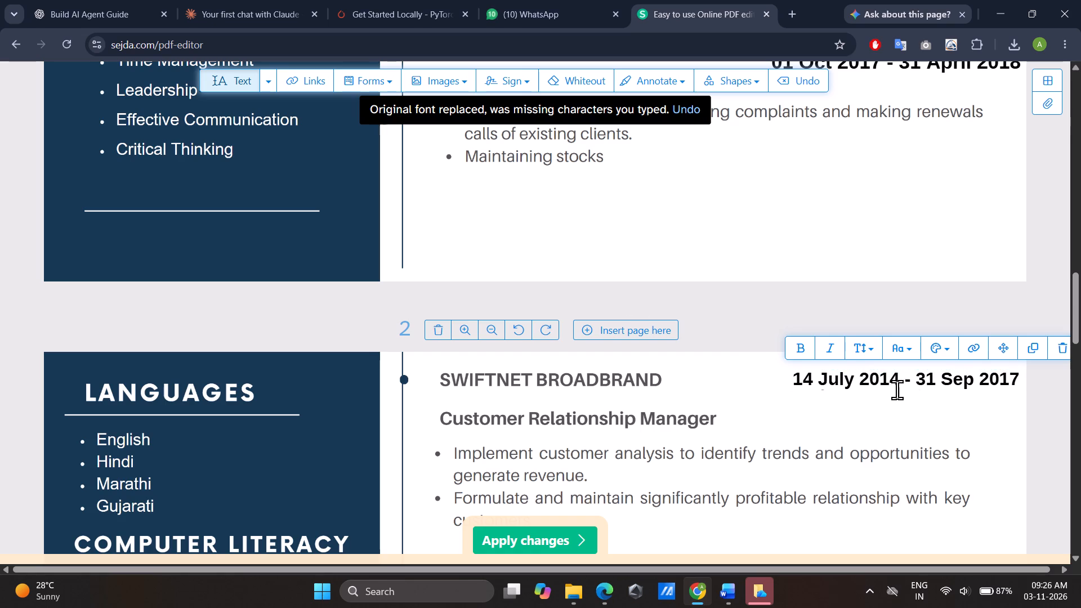
left_click_drag(897, 390, 898, 386)
left_click_drag(898, 386, 885, 386)
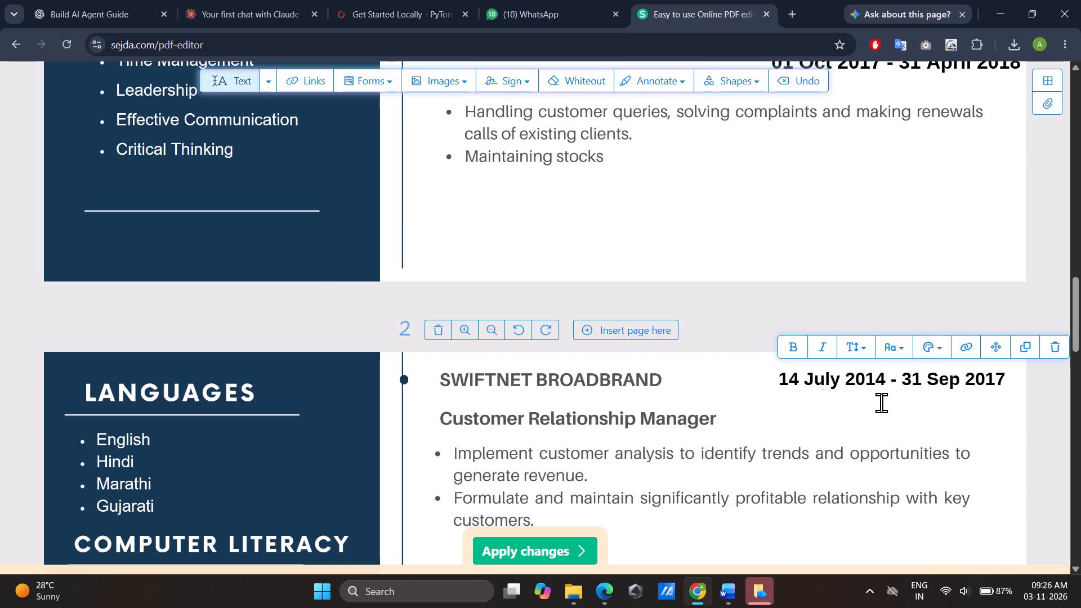
Change the month in the SWIFTNET BROADBRAND end date so it reads 31 March 2017.
left_click(958, 384)
key("BackSpace")
key("BackSpace")
key("BackSpace")
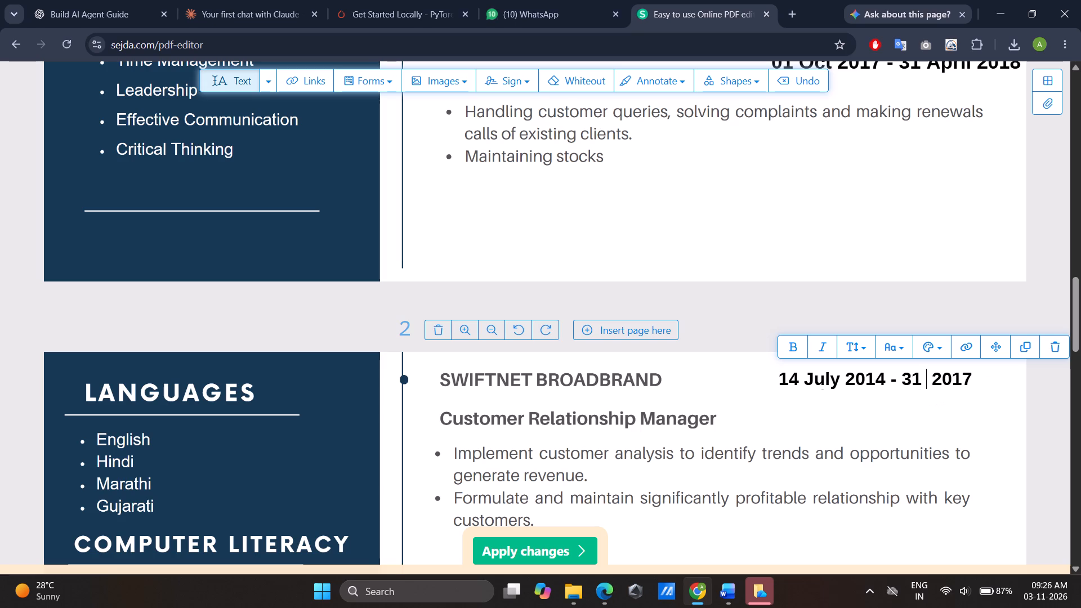
type("Mae")
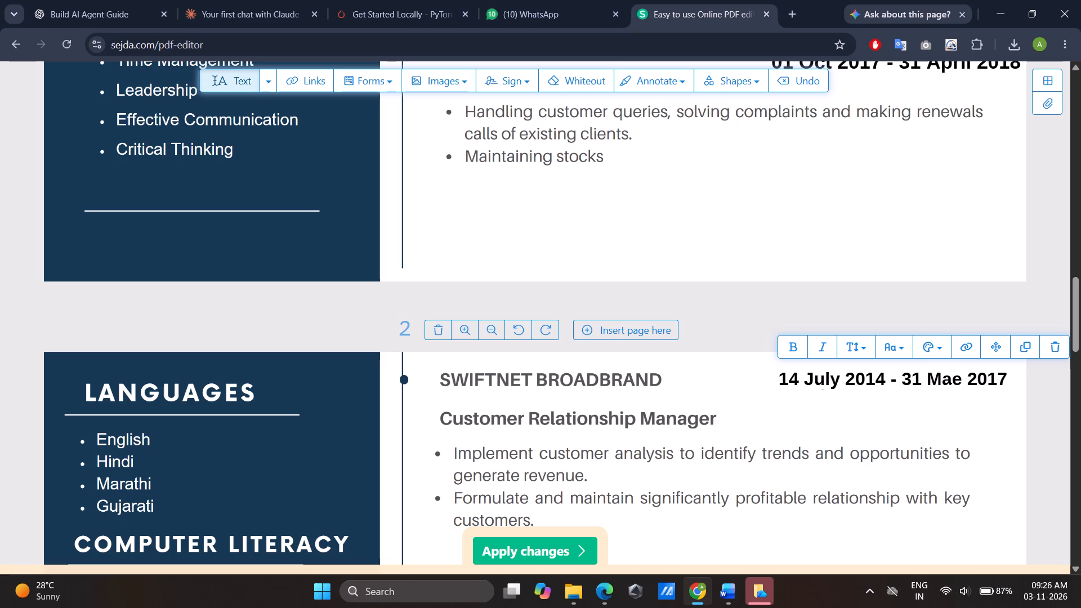
key("BackSpace")
type("rch")
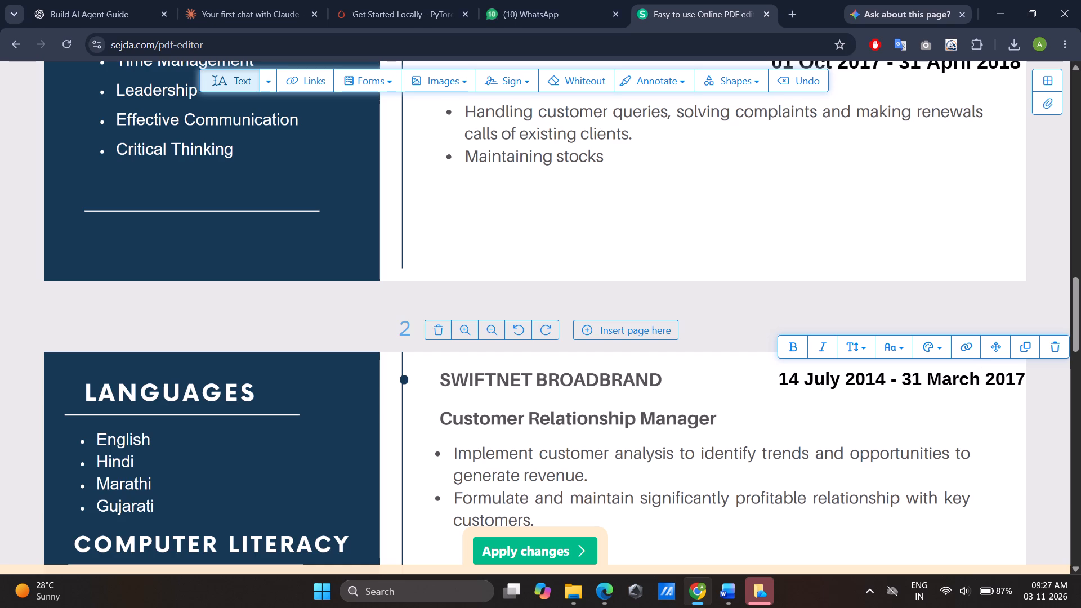
Move the SWIFTNET BROADBRAND dates slightly left on the page so they sit inside its edge.
left_click(953, 405)
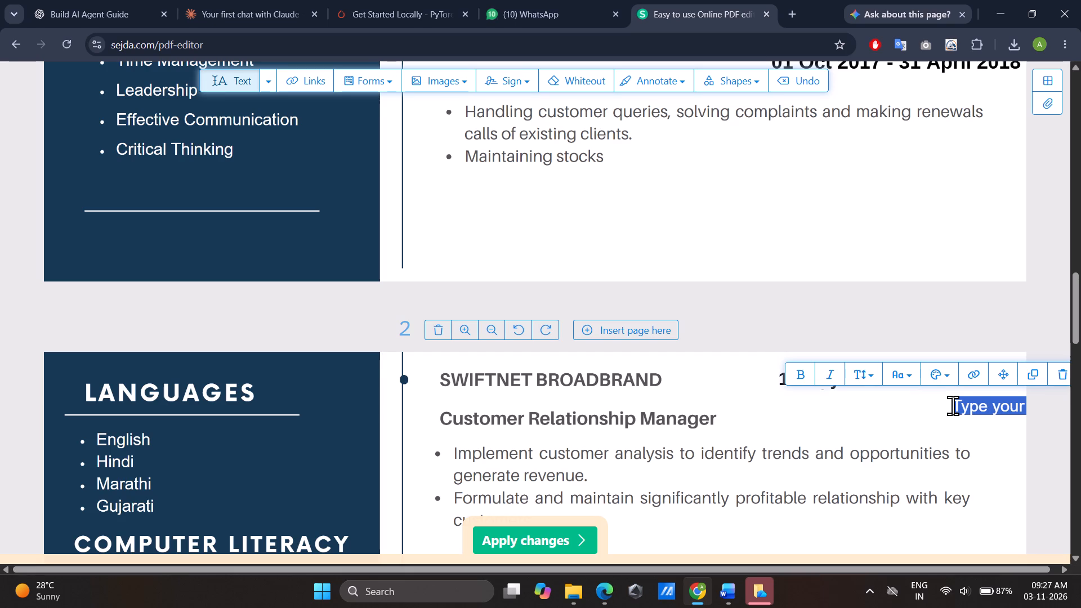
key("BackSpace")
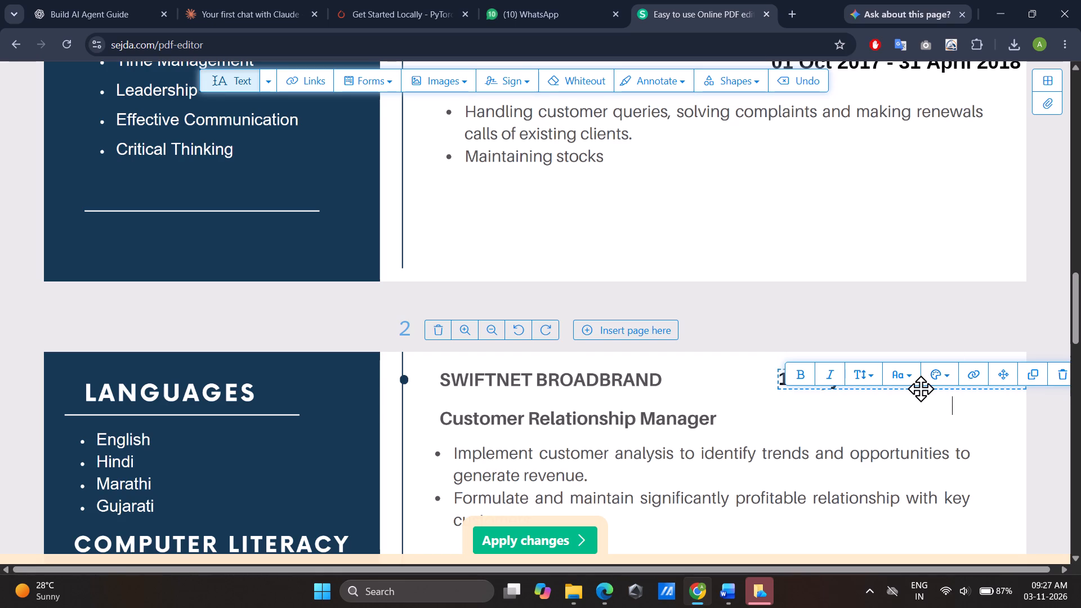
left_click_drag(921, 388, 905, 391)
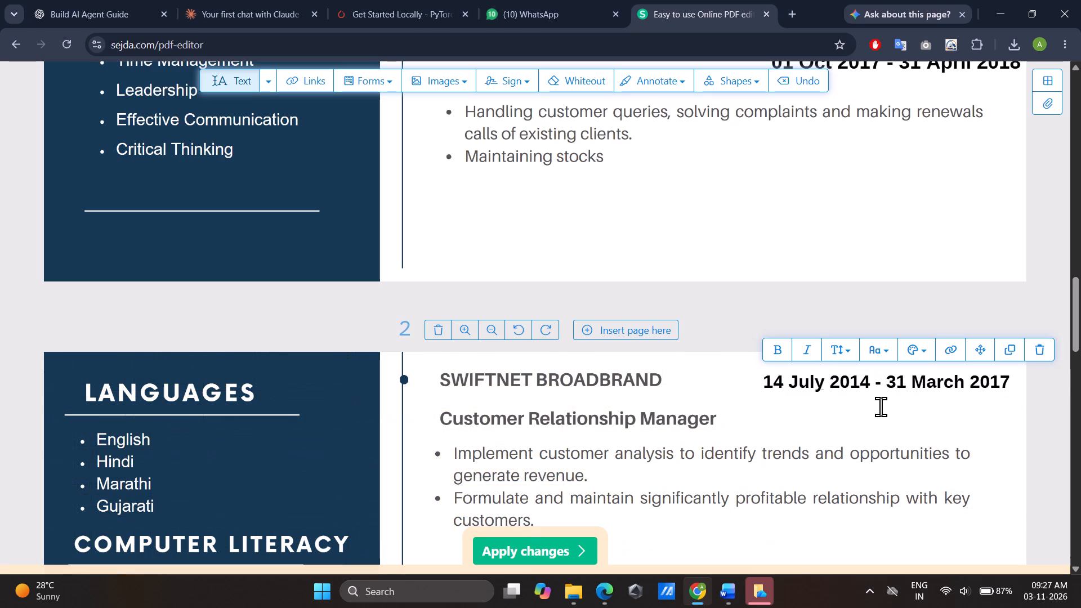
Add months to the FATHER JOSEPH SCHOOL (SSC) dates on page 1 so they read 06/2009 - 03/2010.
scroll(458, 234, "up", 3)
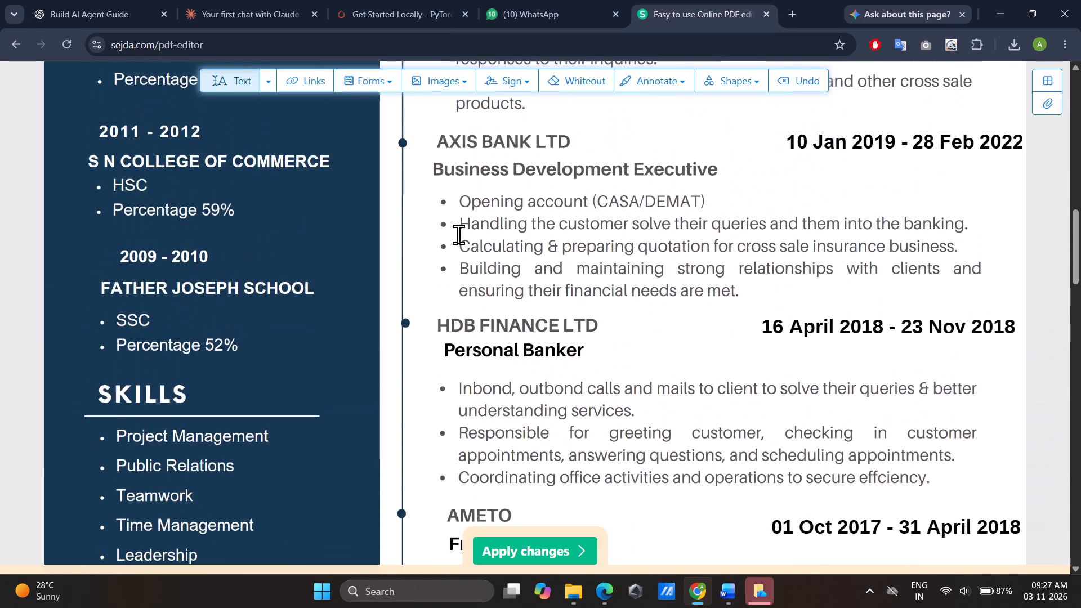
scroll(458, 234, "up", 4)
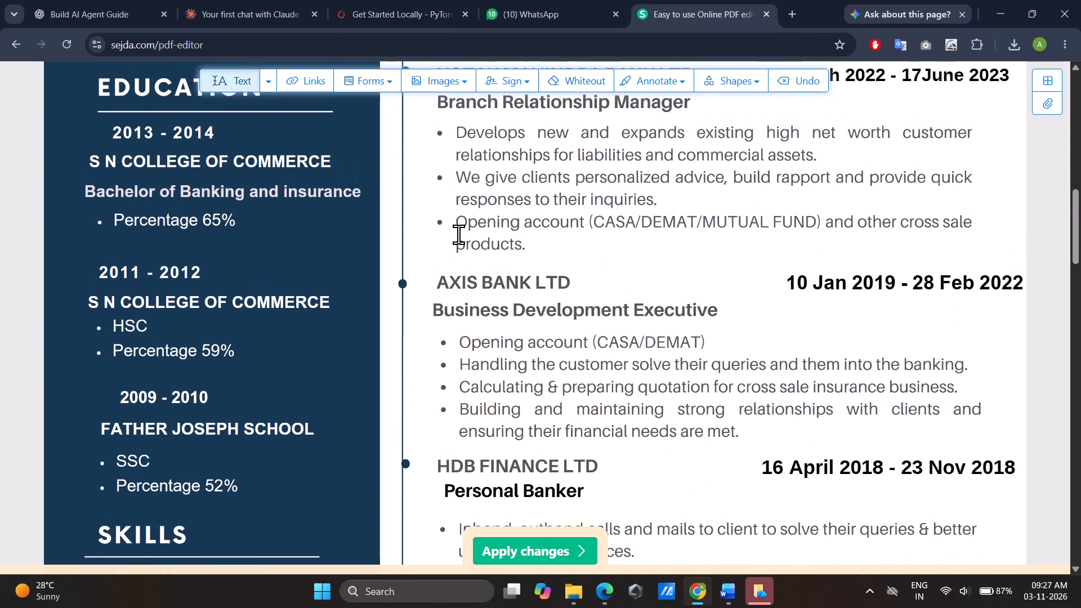
scroll(268, 362, "down", 1)
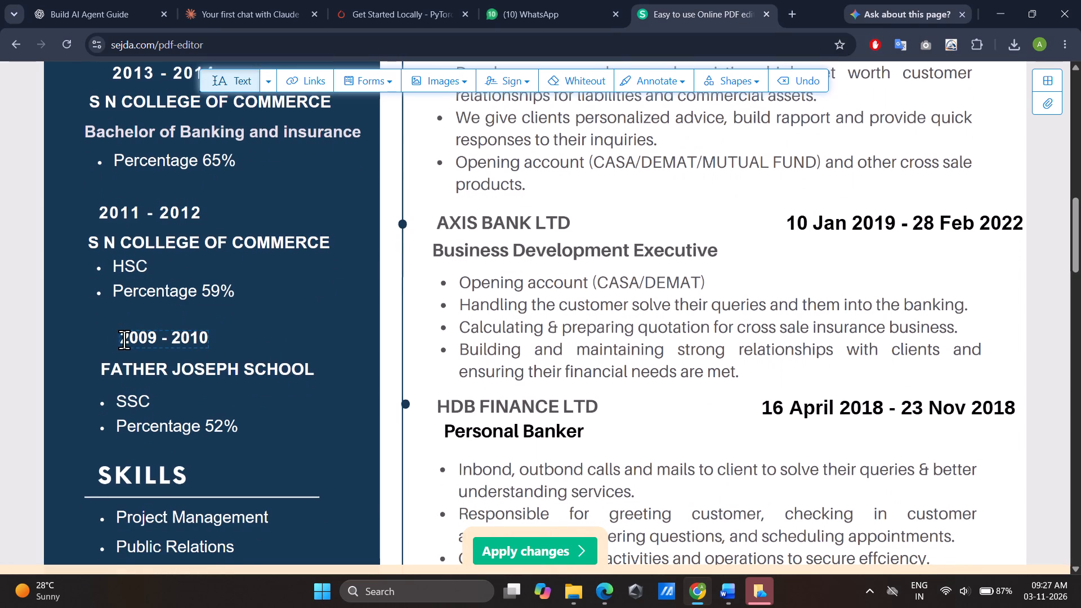
left_click(121, 339)
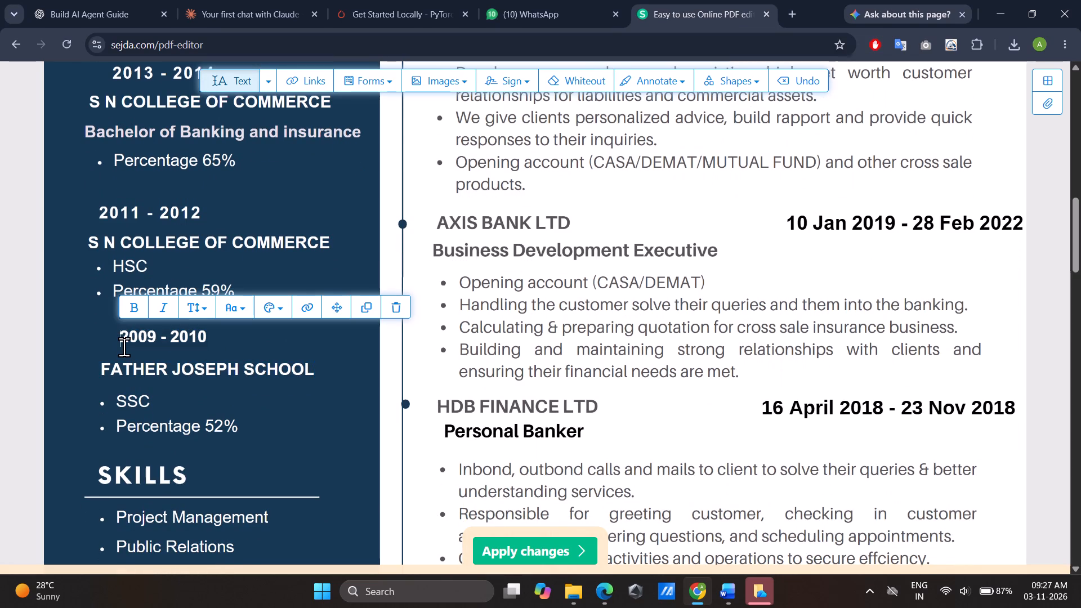
type("06")
key("shift+question")
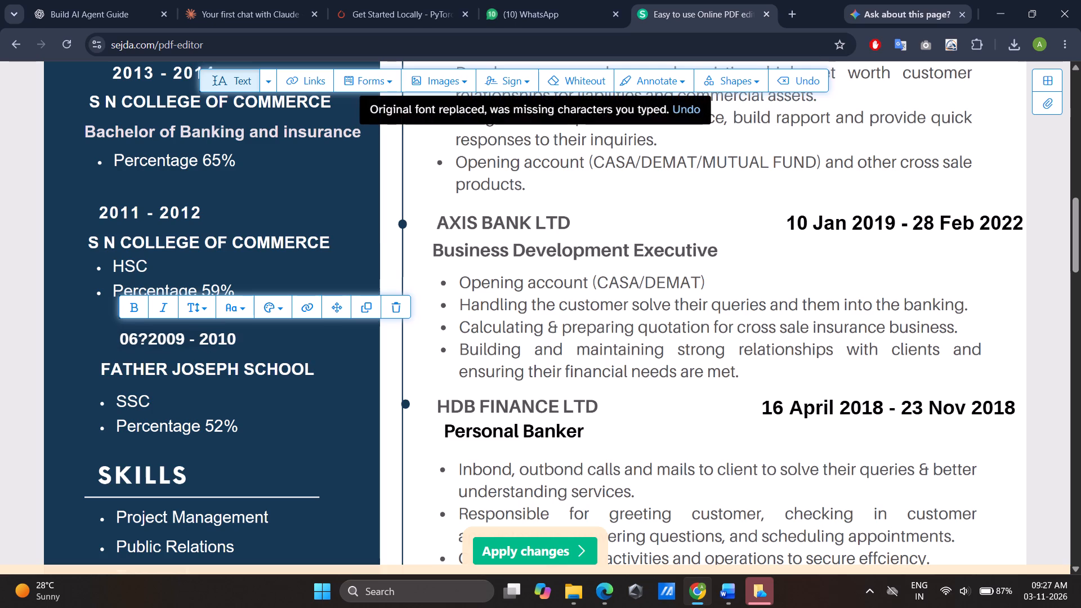
key("BackSpace")
key("slash")
key("Right")
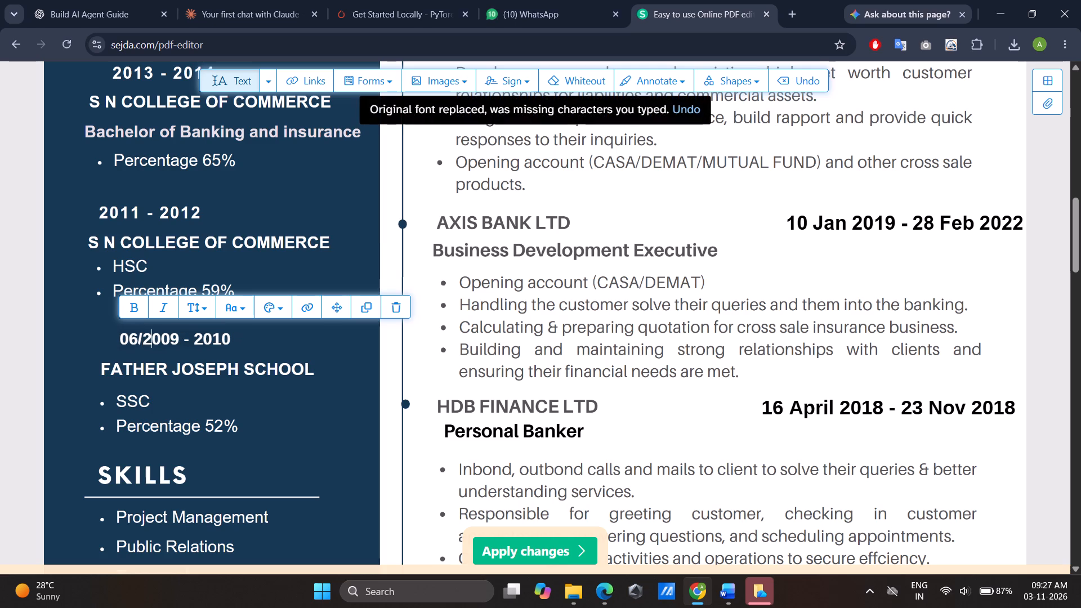
key("Right")
key("Right")
key("Right")
key("Right")
key("Right")
key("Right")
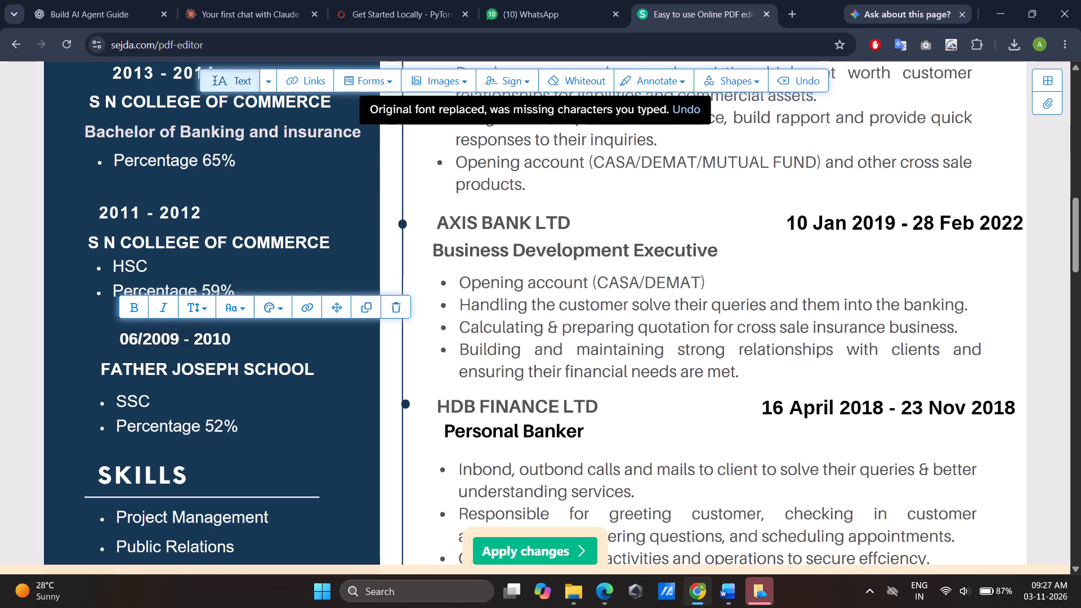
type("03")
key("slash")
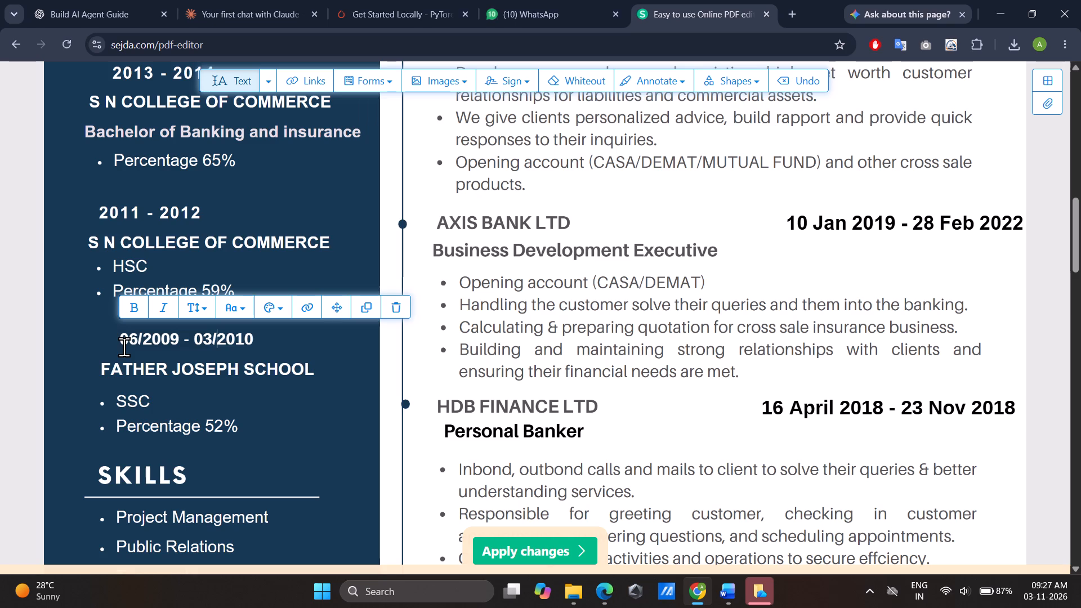
Add months to the S N COLLEGE OF COMMERCE HSC dates so they read 06/2011 - 03/2012.
scroll(124, 347, "up", 1)
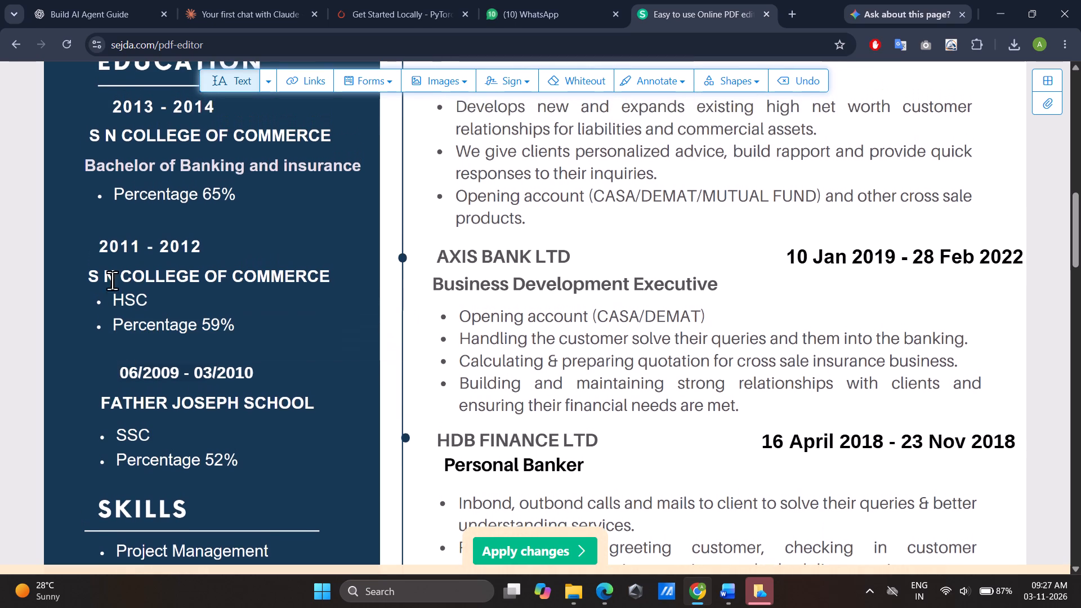
left_click(99, 247)
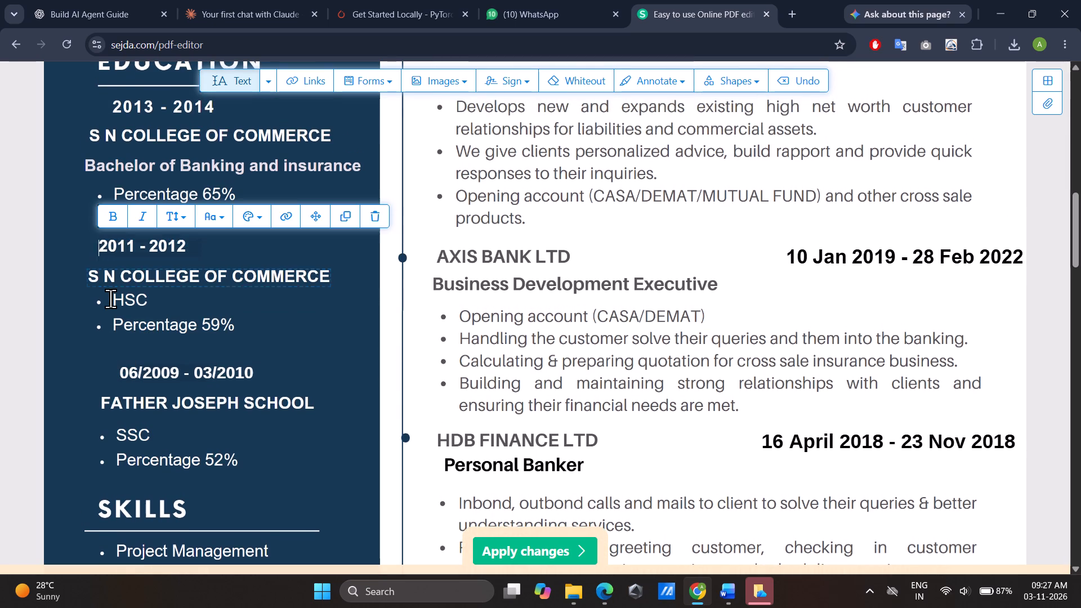
type("06")
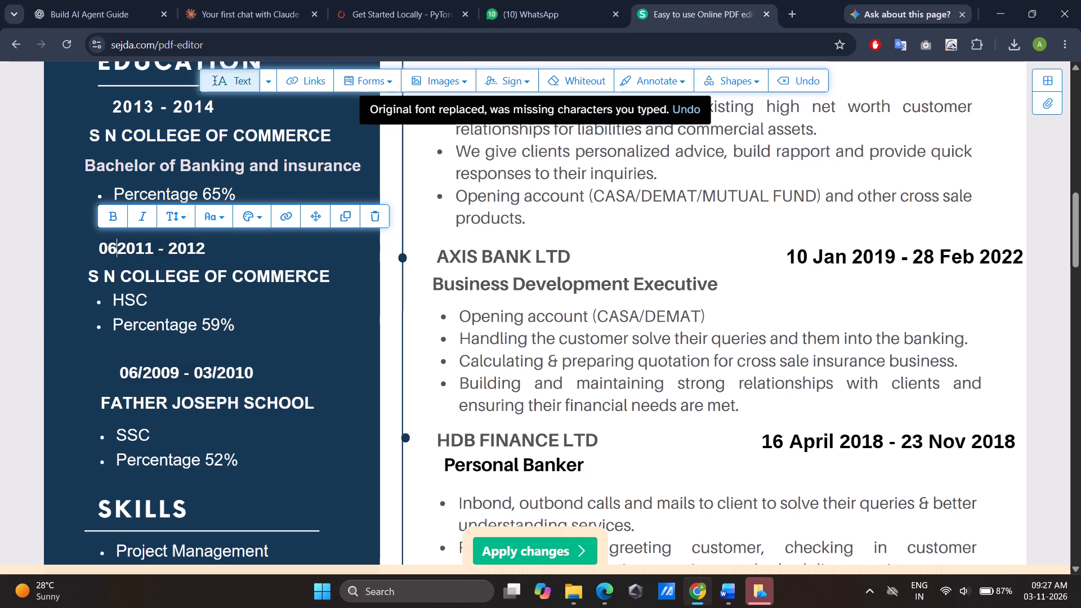
key("slash")
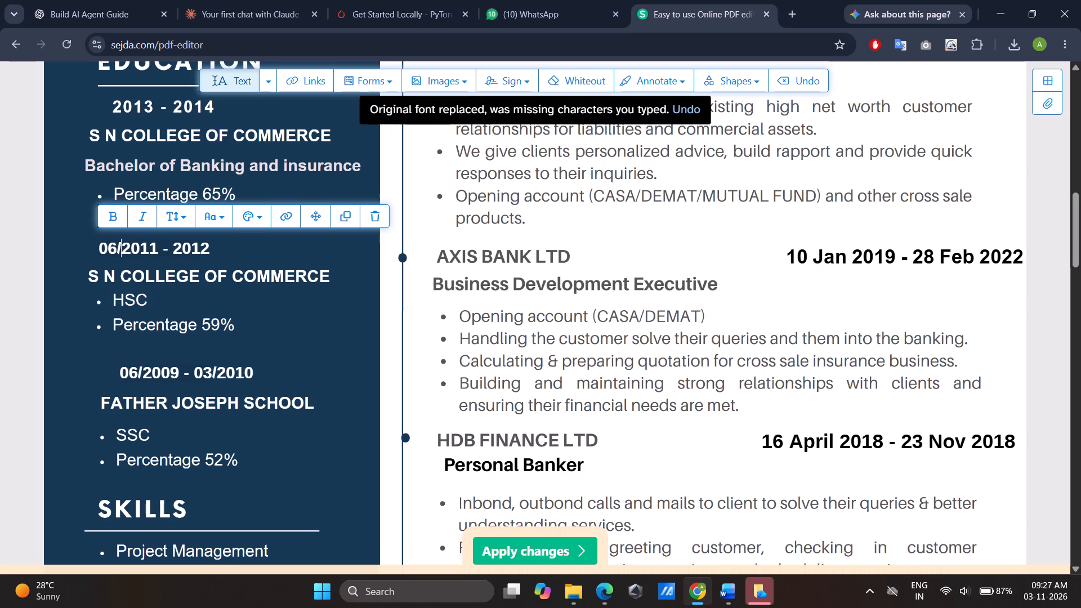
key("Right")
key("Right")
key("Right")
key("Right")
key("Right")
key("Right")
key("Right")
type("03/")
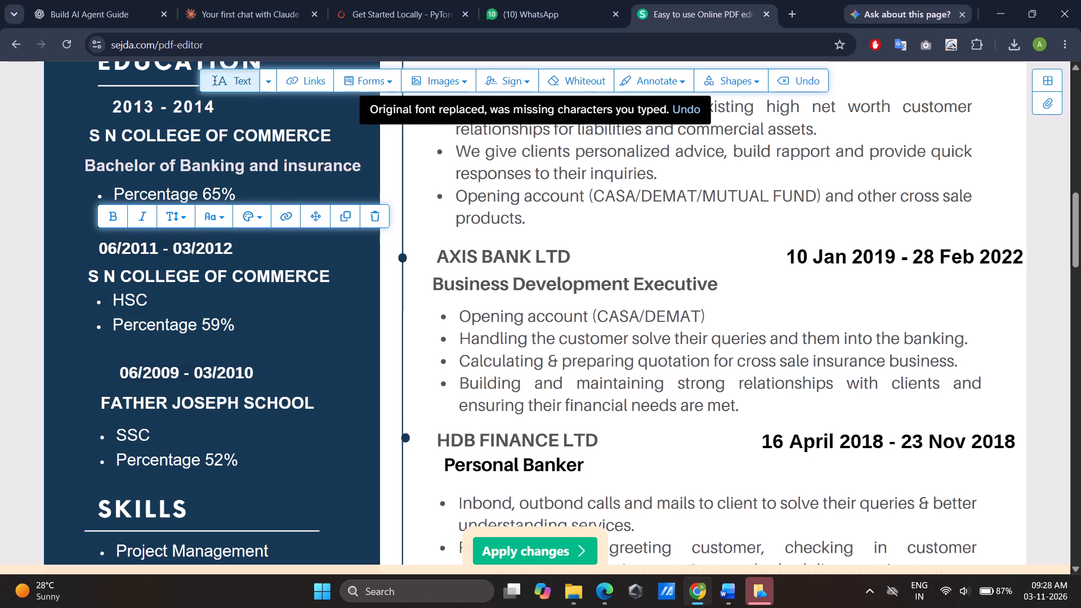
Change the Bachelor of Banking and insurance dates in the Education section to 06/2012 - 04/2014.
scroll(110, 298, "up", 2)
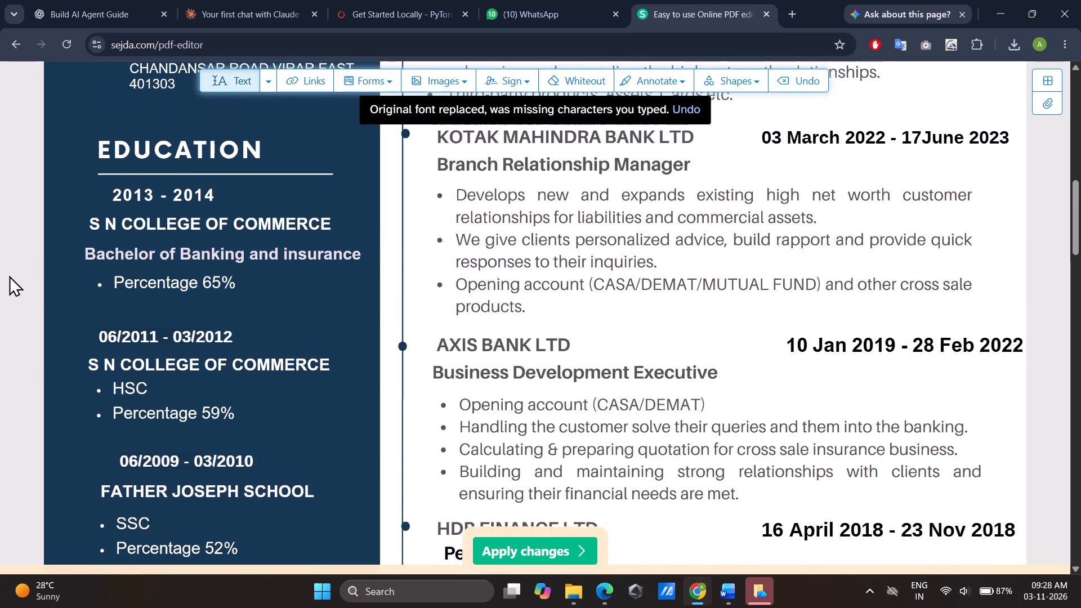
left_click(115, 194)
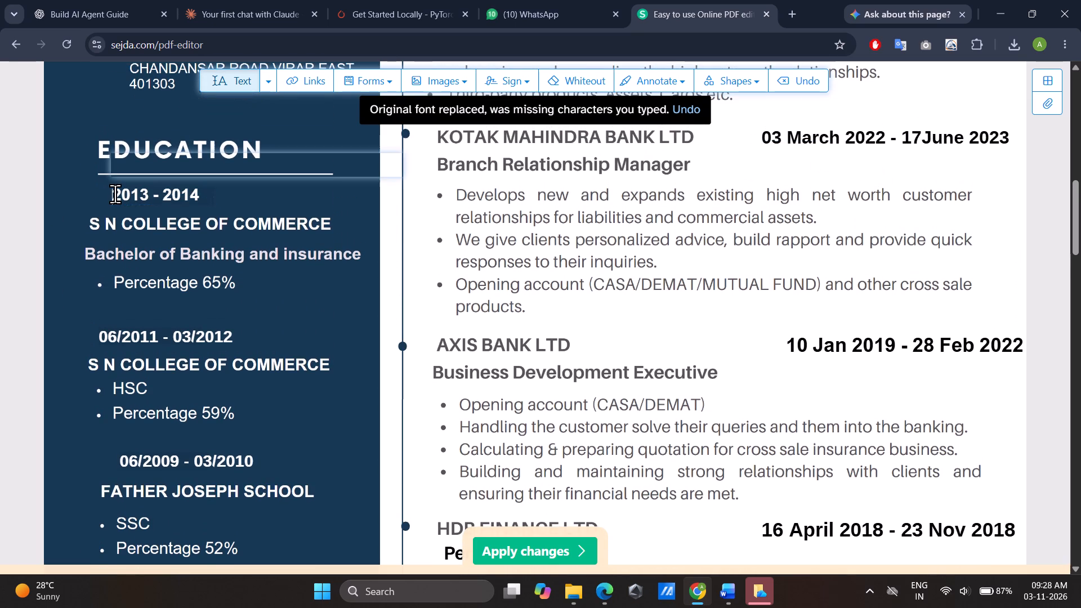
type("06")
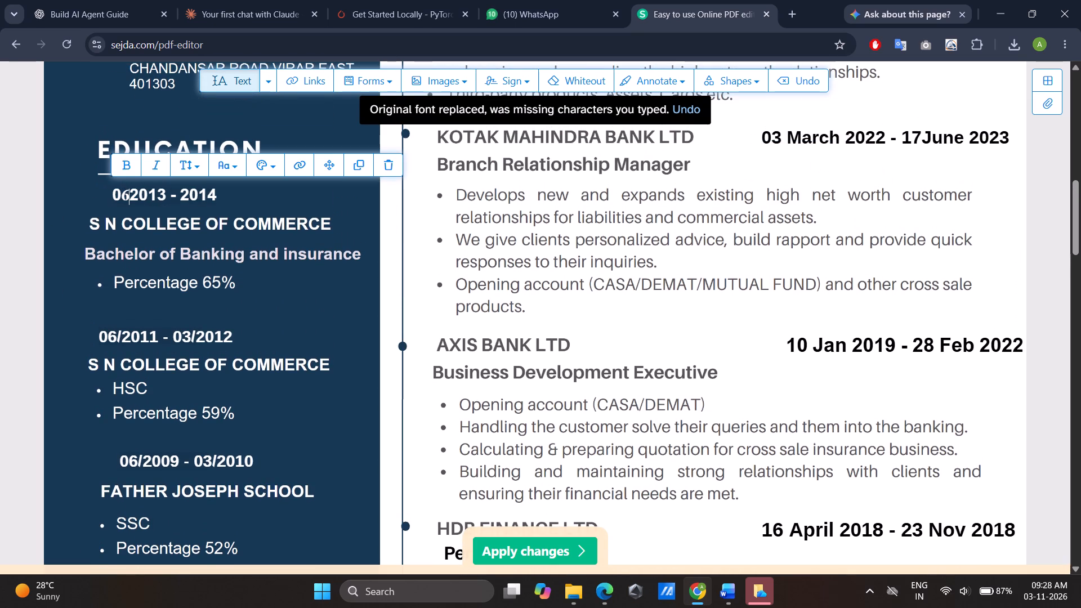
key("slash")
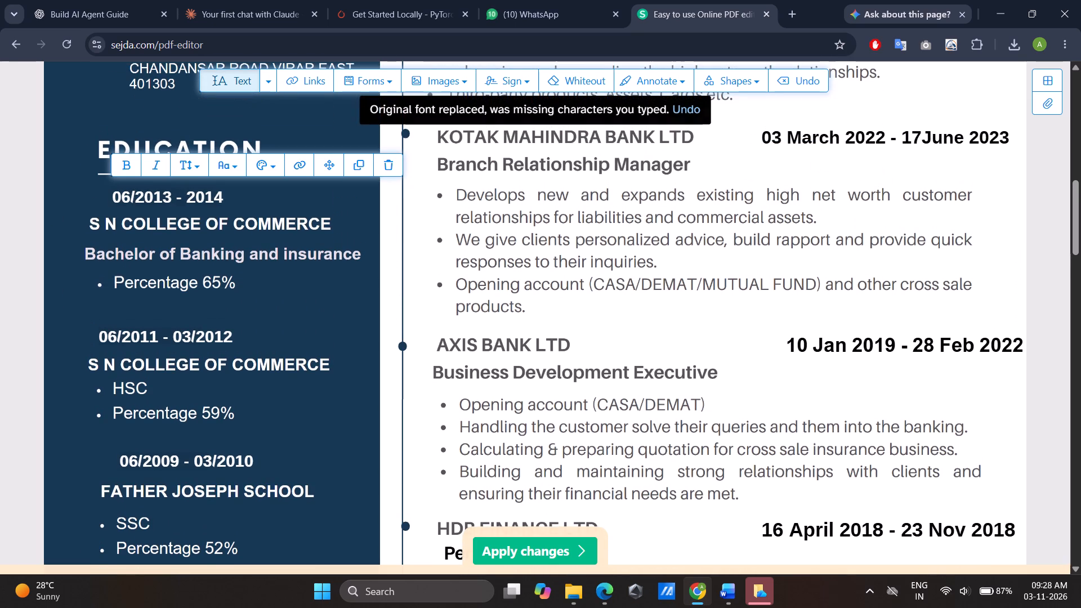
key("Right")
key("Right")
key("Right")
key("Right")
key("Right")
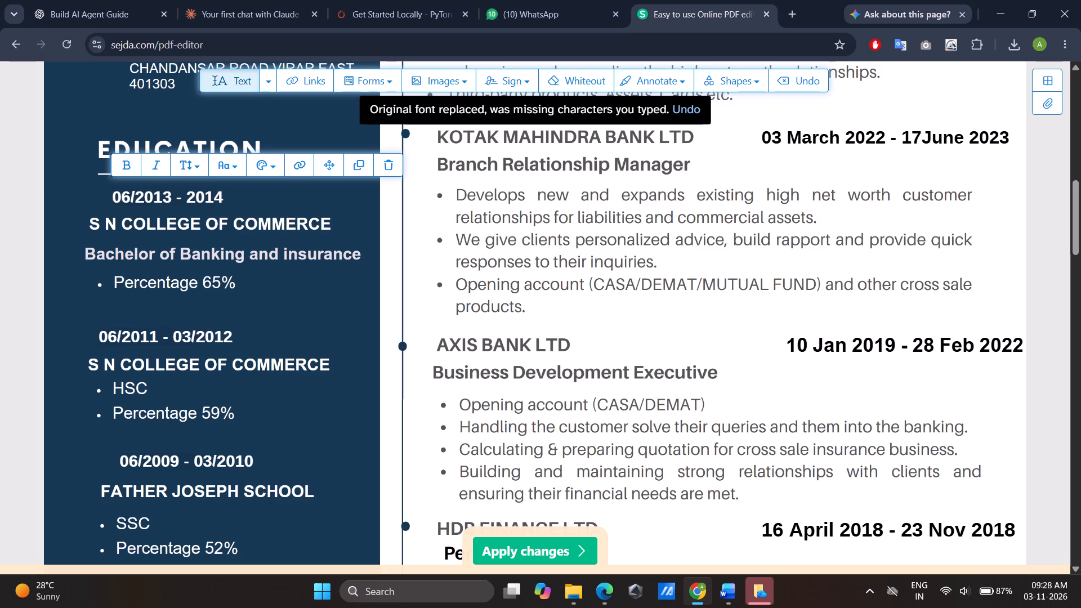
key("Left")
key("BackSpace")
key("2")
key("Right")
key("Right")
key("Right")
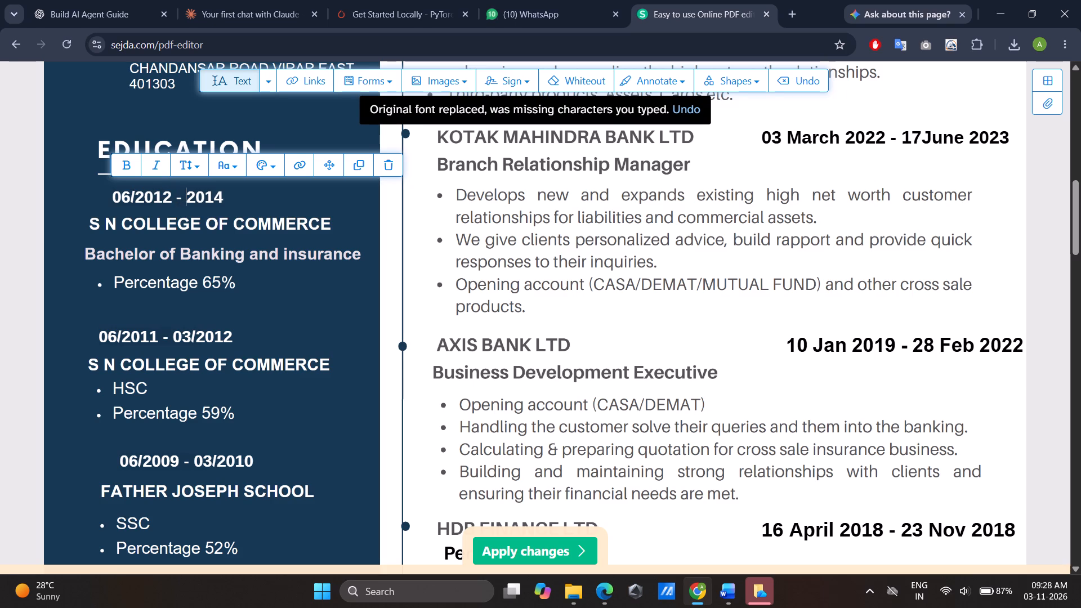
type("04")
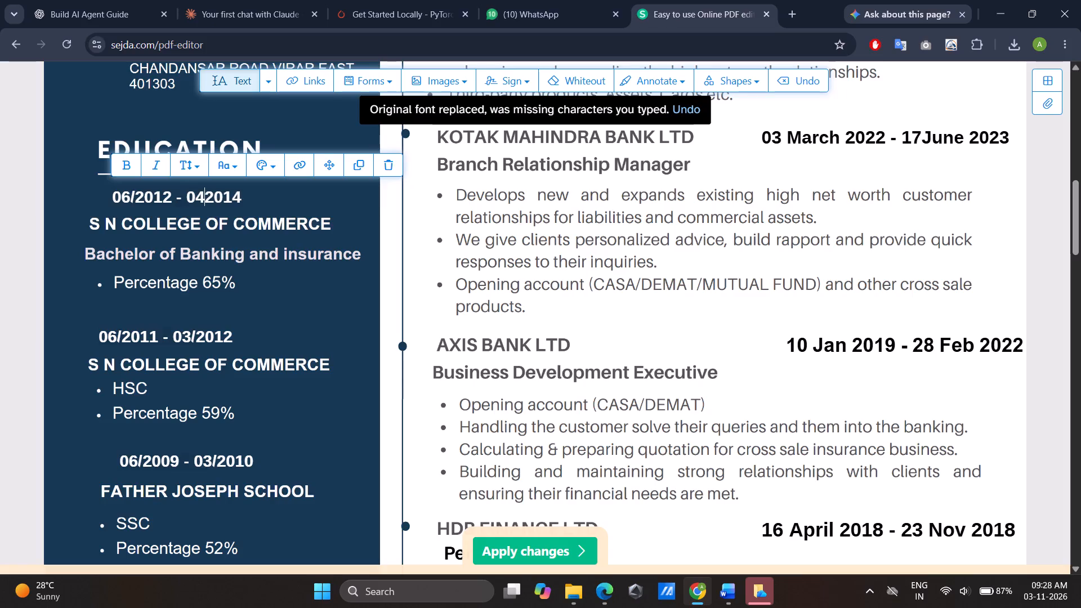
key("slash")
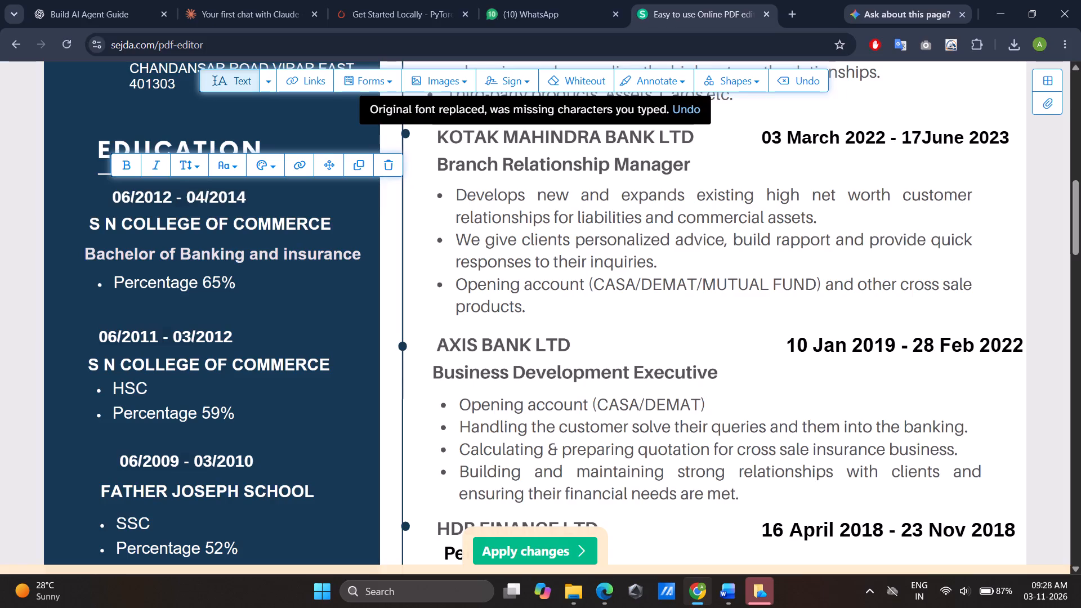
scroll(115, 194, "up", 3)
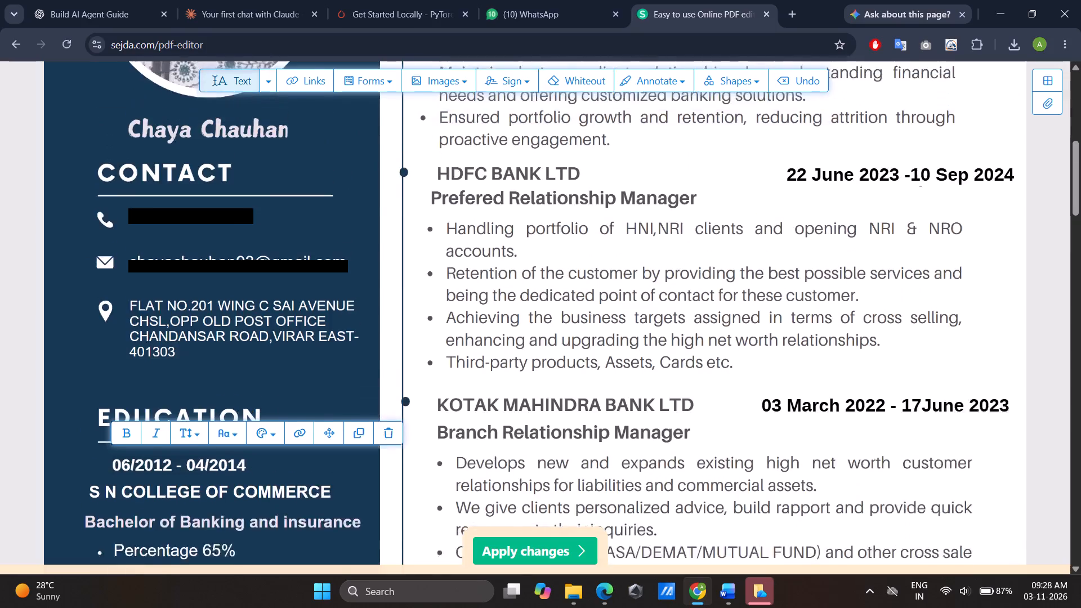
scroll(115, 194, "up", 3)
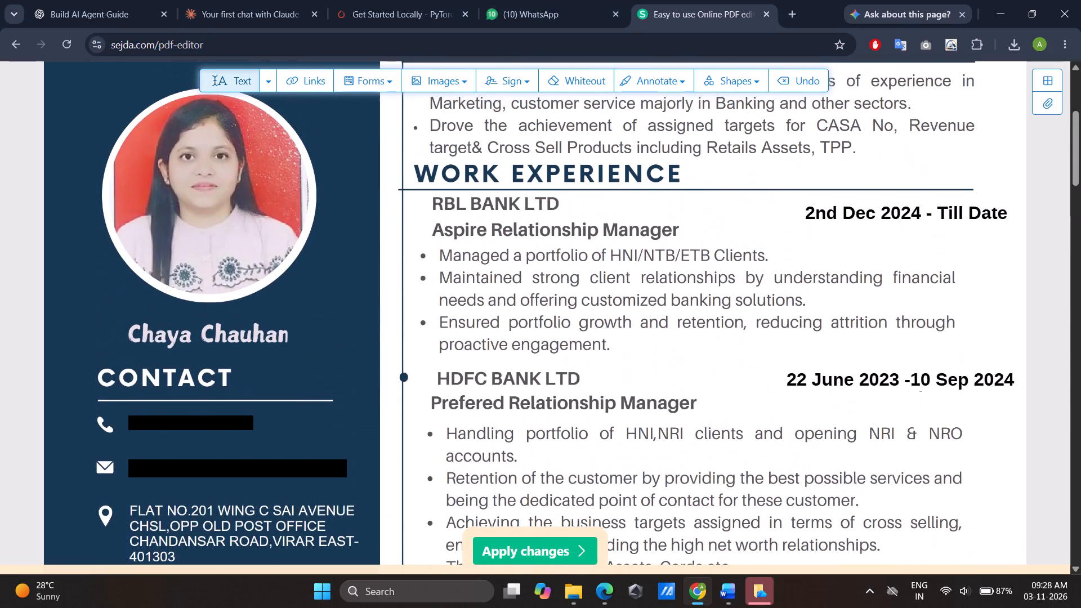
Move the AXIS BANK LTD dates slightly left on the page so they sit inside its edge.
scroll(115, 194, "down", 3)
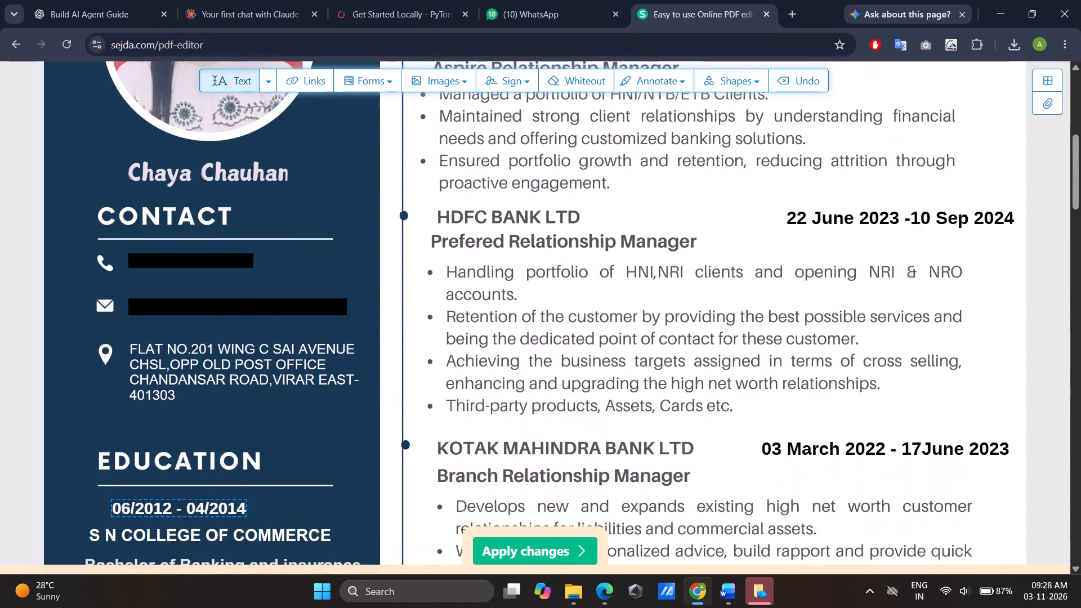
scroll(115, 194, "down", 1)
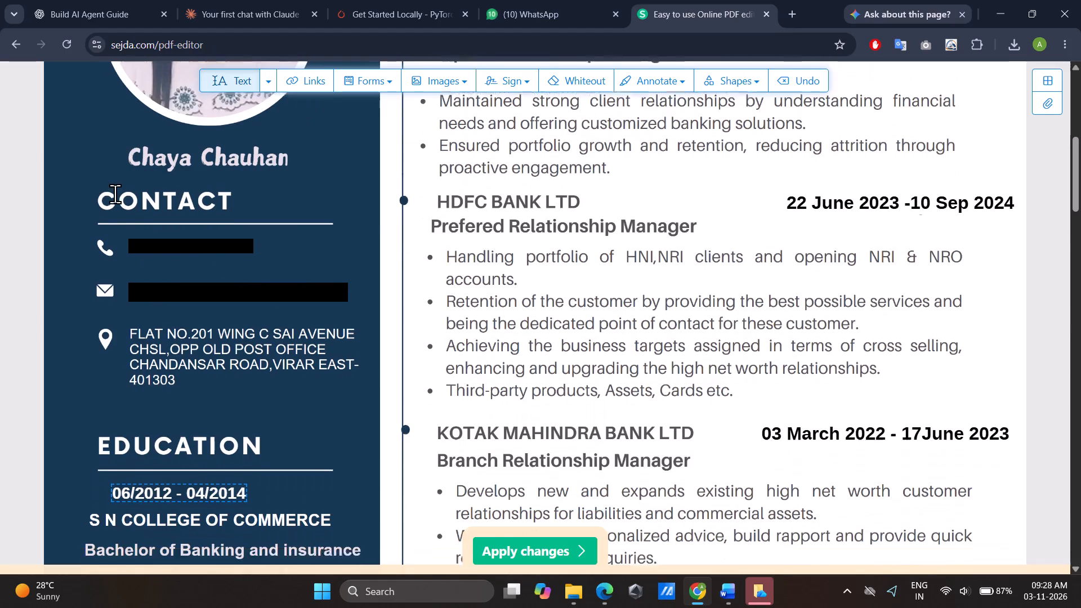
scroll(115, 194, "down", 3)
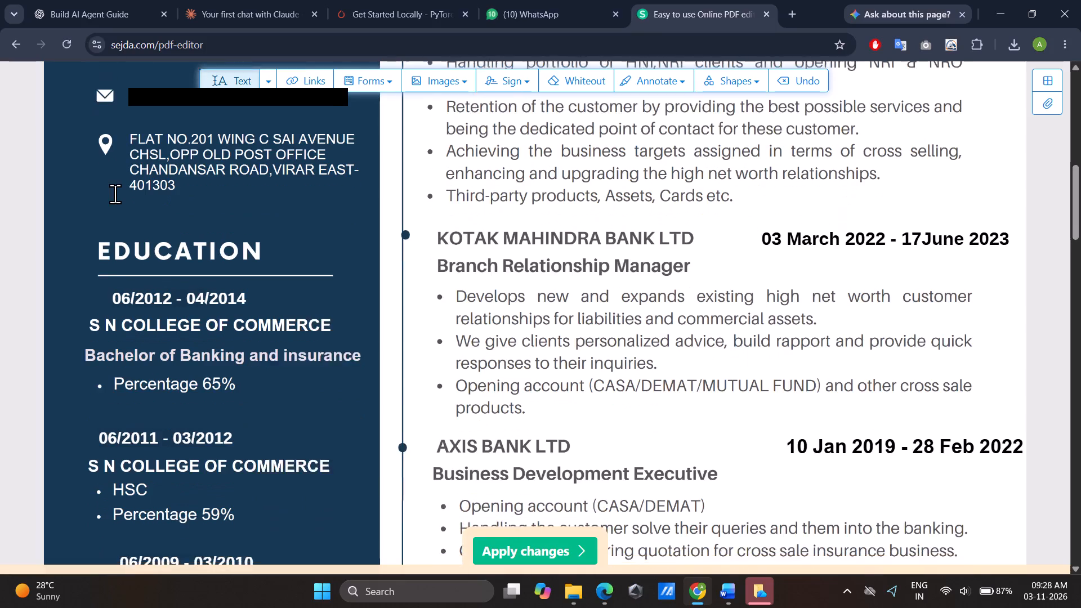
scroll(115, 194, "down", 1)
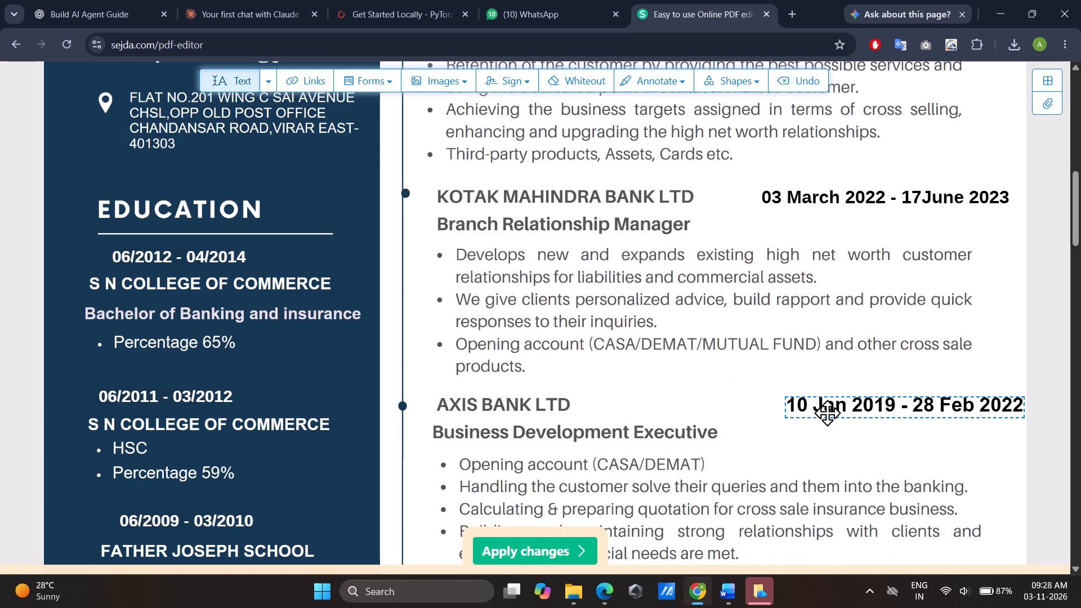
left_click_drag(827, 413, 802, 412)
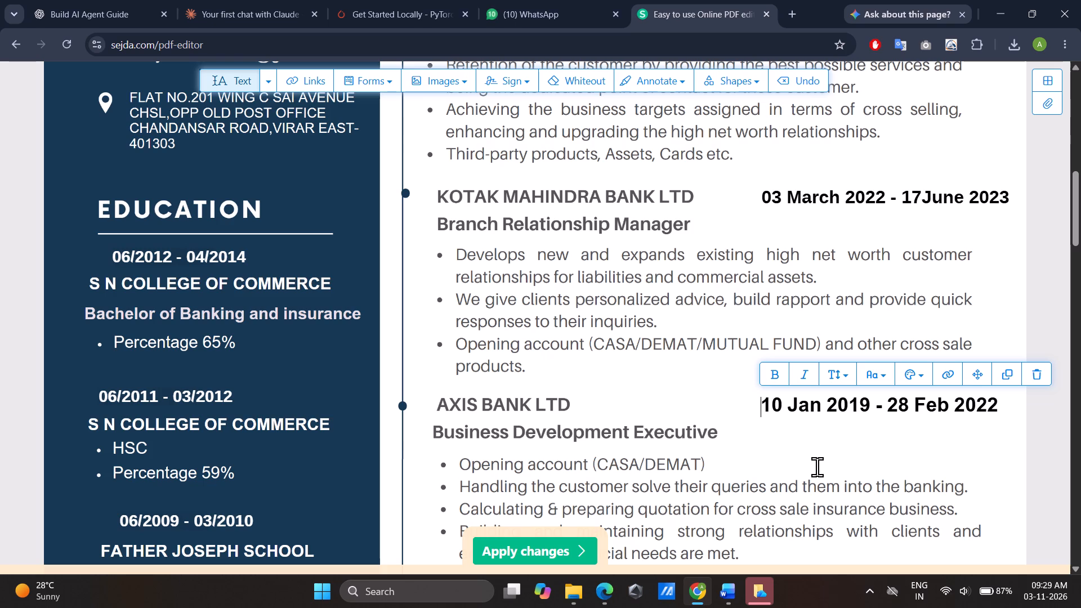
Move the AMETO dates on page 1 slightly left so they sit clear of the page edge.
scroll(817, 467, "down", 1)
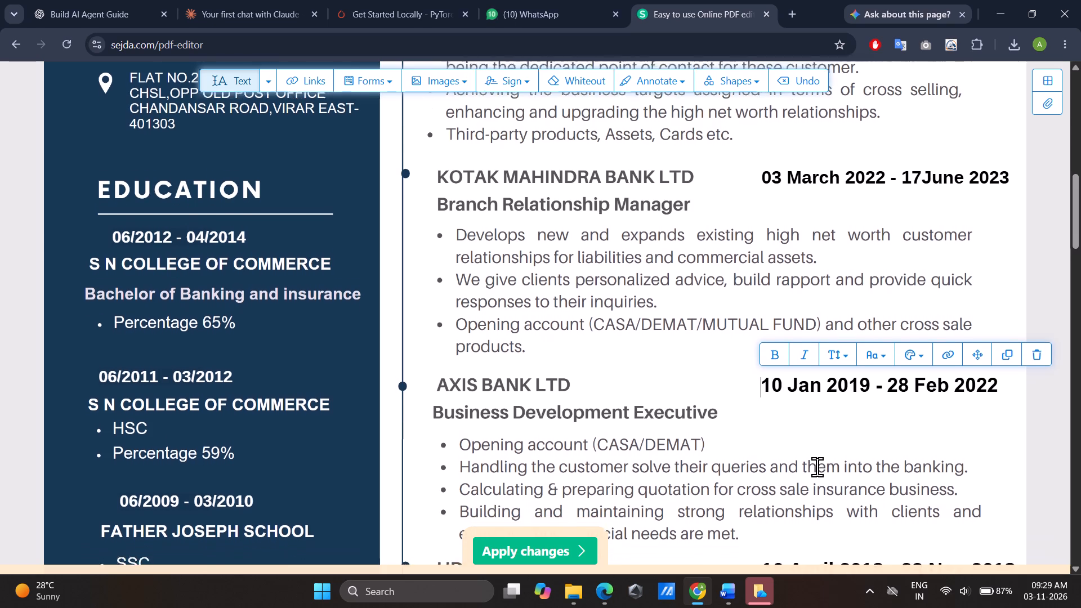
scroll(817, 467, "down", 2)
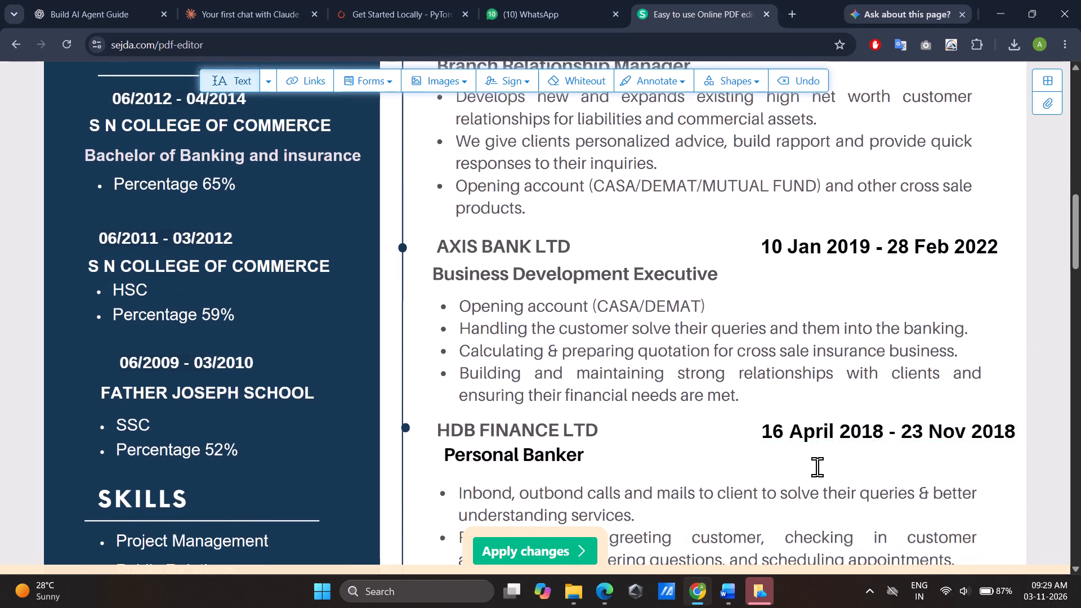
scroll(817, 467, "down", 3)
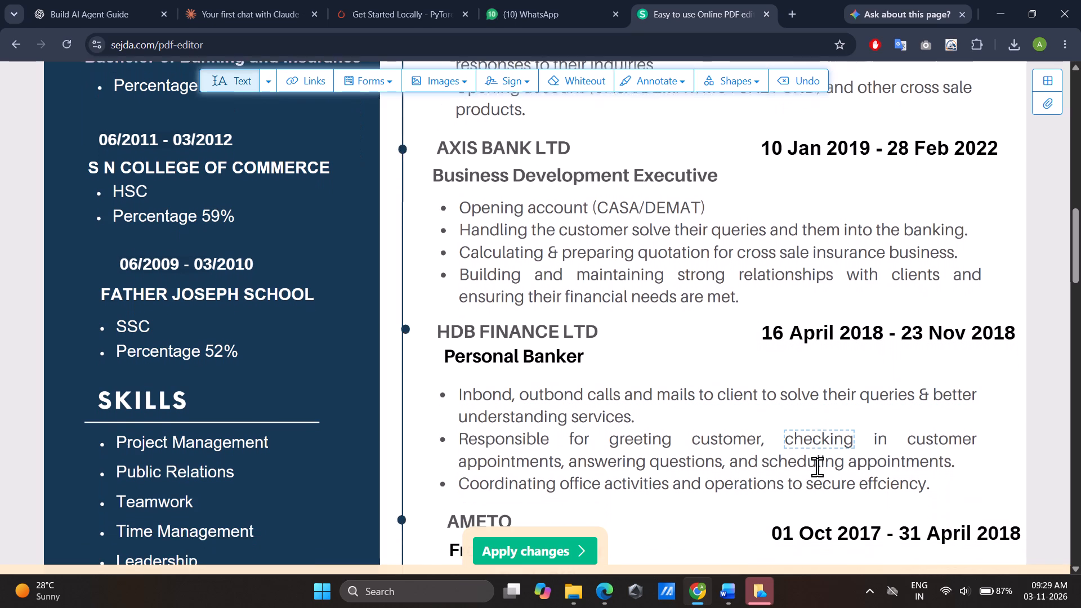
scroll(817, 467, "down", 4)
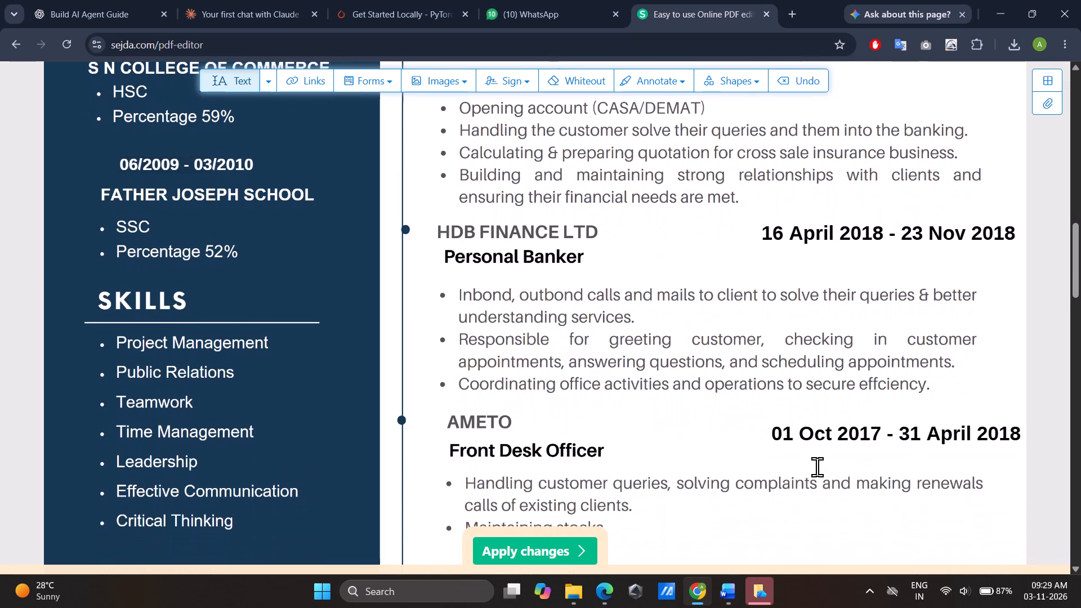
left_click_drag(829, 432, 824, 432)
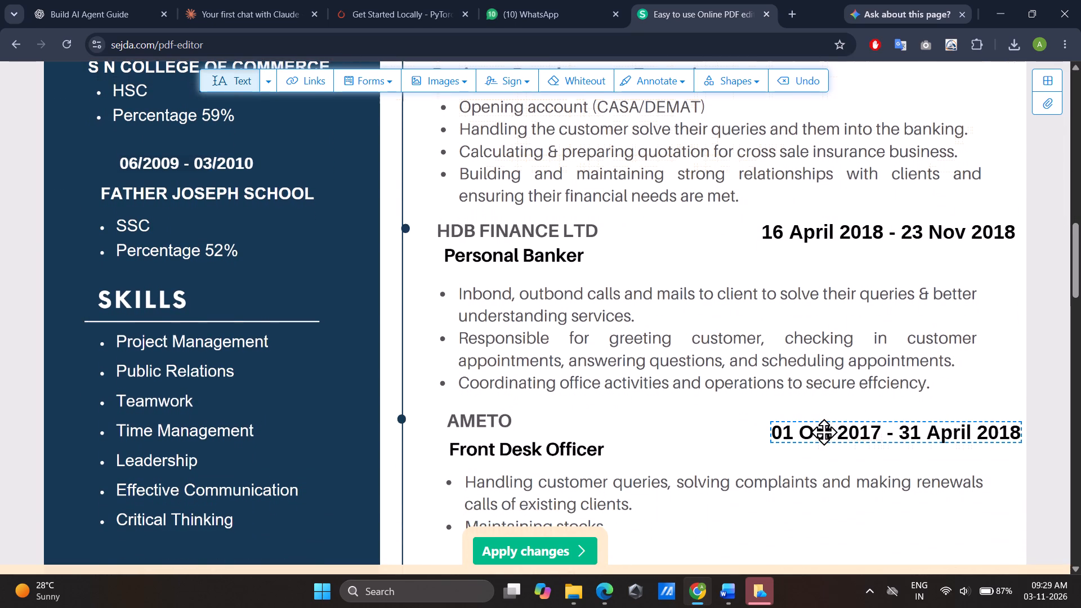
left_click_drag(824, 432, 820, 432)
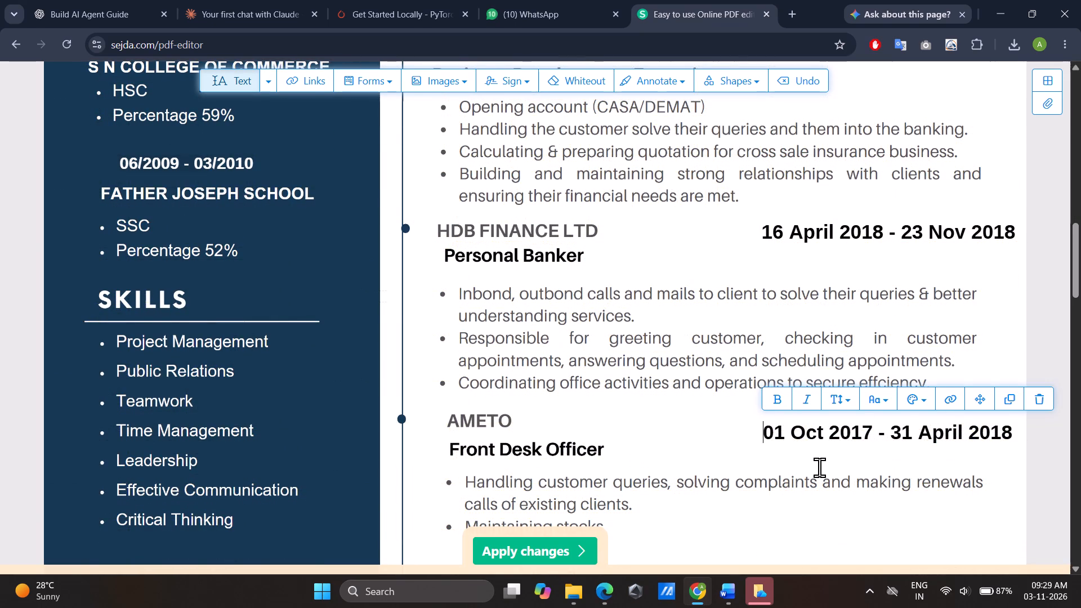
Apply all the edits to the resume and download the resulting PDF.
scroll(819, 467, "down", 6)
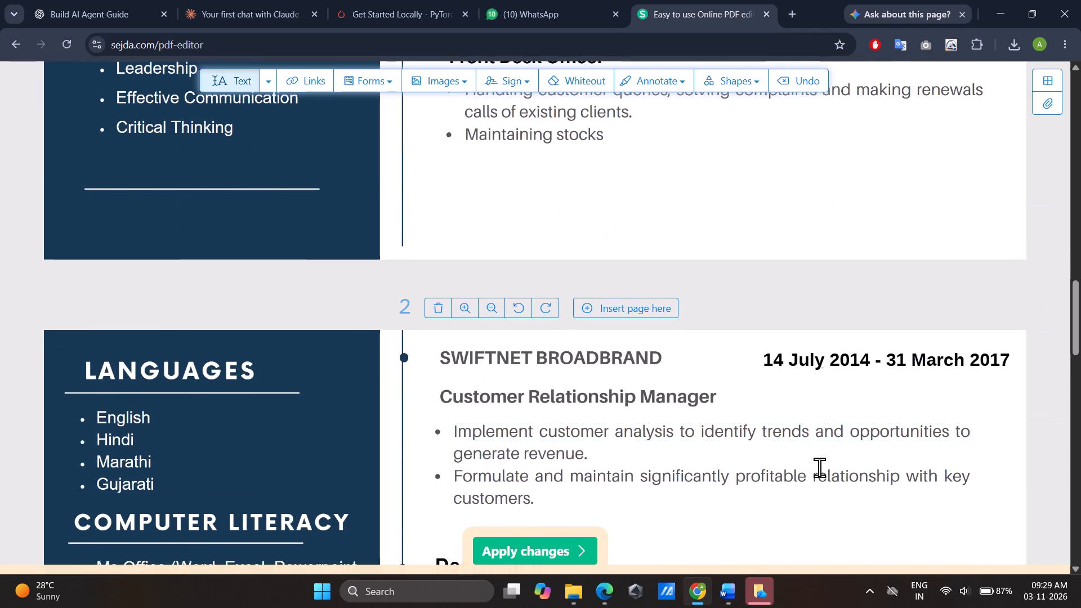
scroll(819, 467, "down", 3)
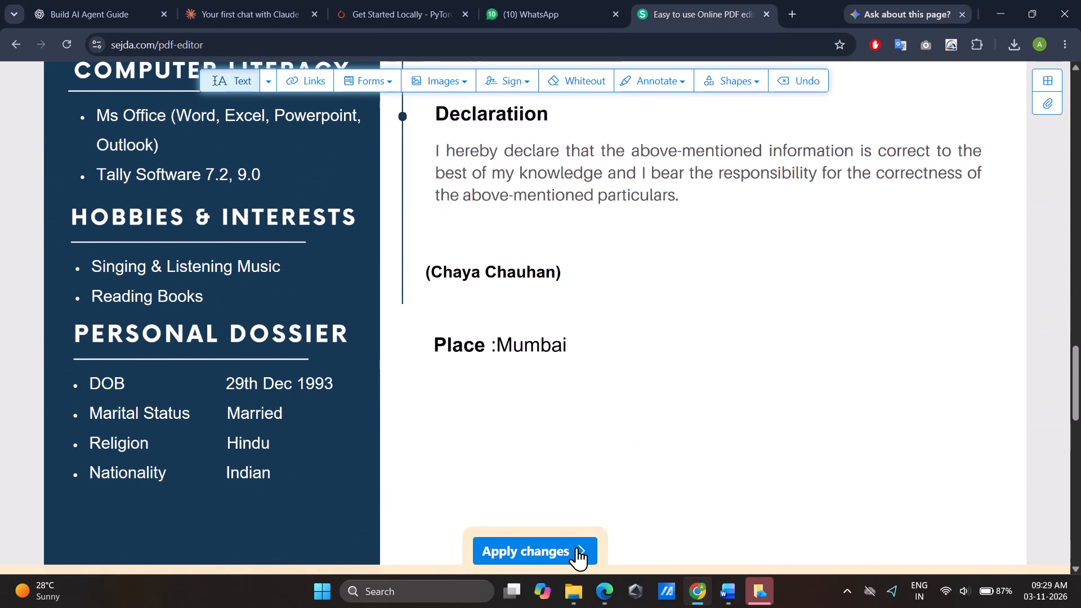
left_click(577, 547)
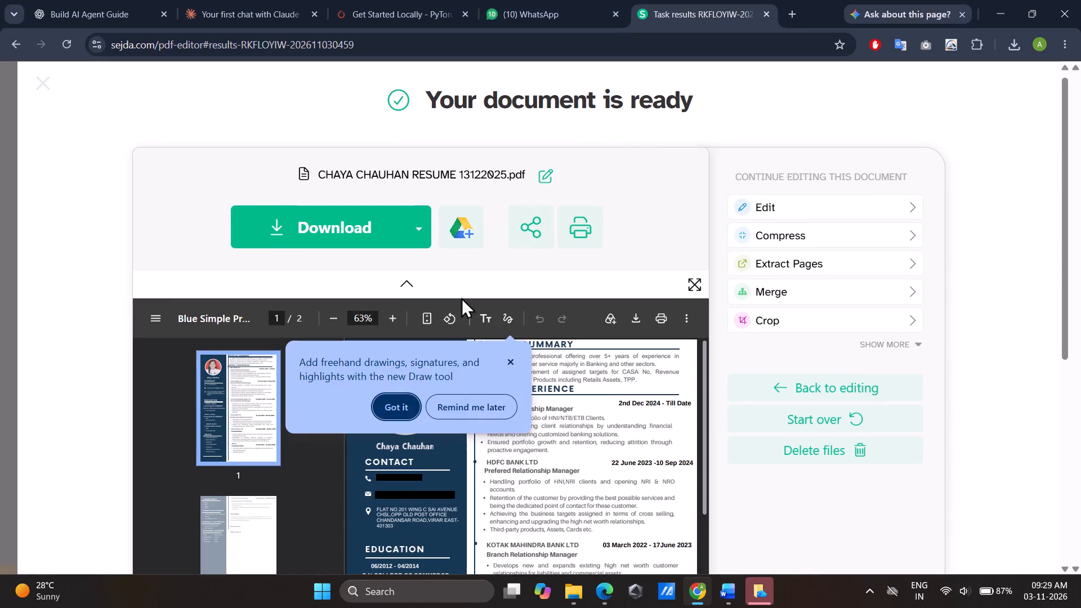
left_click(386, 227)
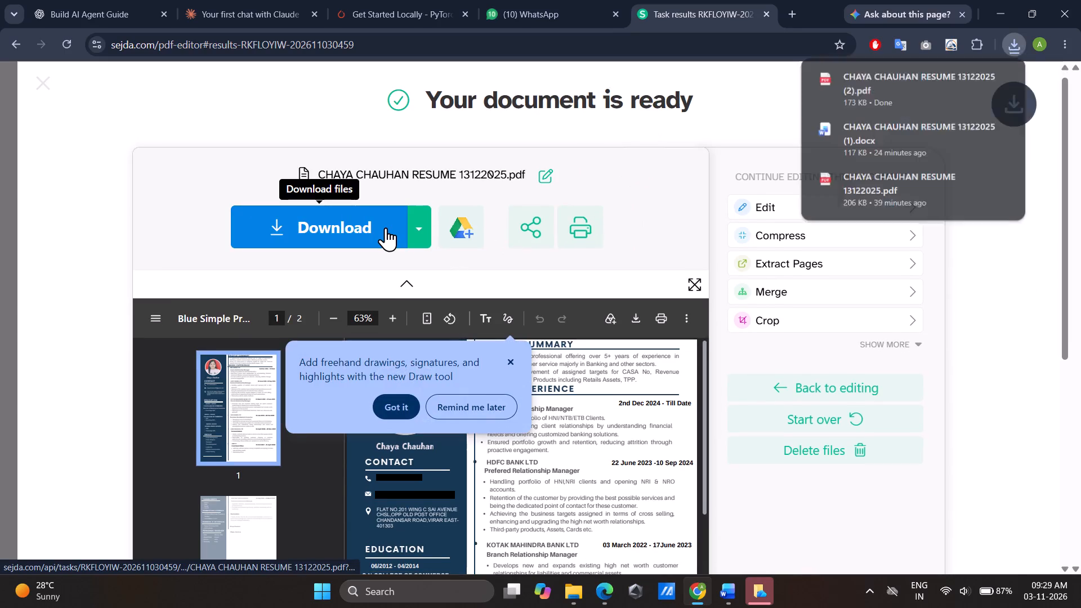
Open the newly downloaded resume PDF and examine the employment and education dates and their alignment on page 1.
double_click(894, 82)
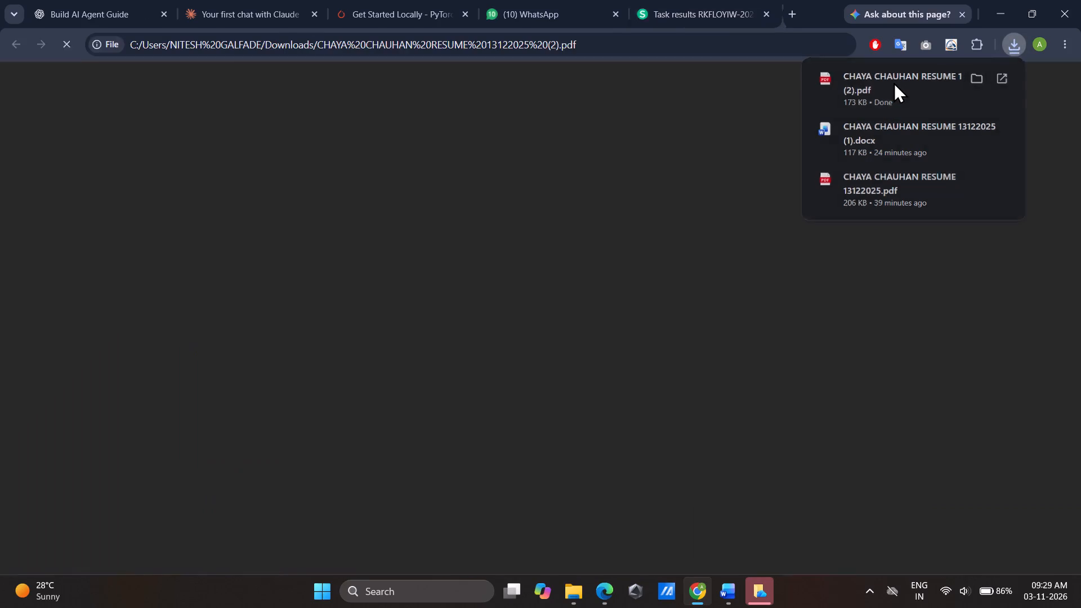
scroll(827, 189, "up", 1)
scroll(827, 189, "down", 1)
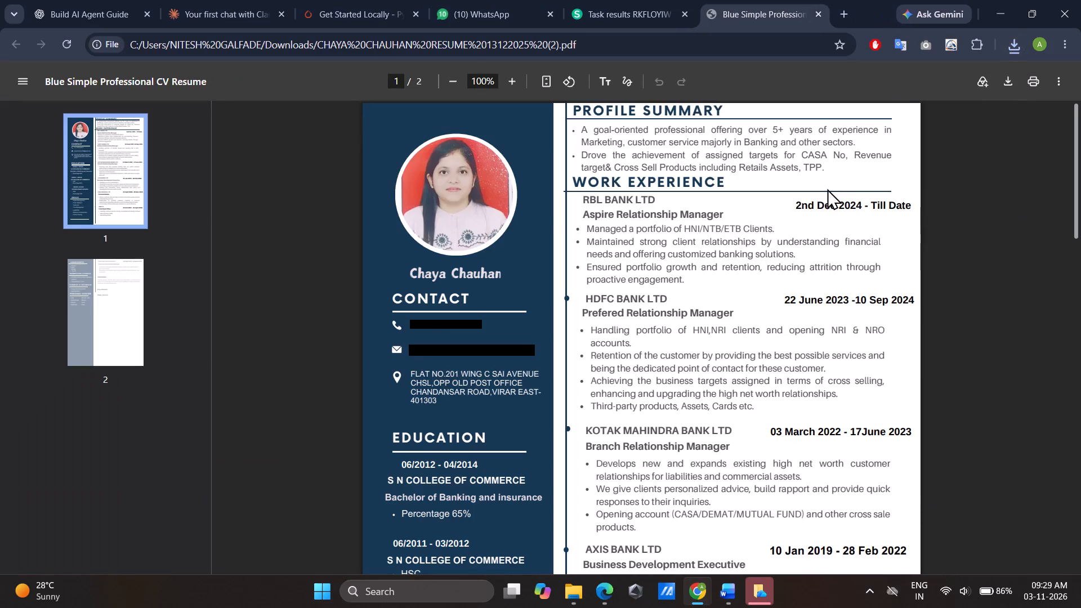
scroll(827, 189, "down", 1)
scroll(827, 189, "up", 3)
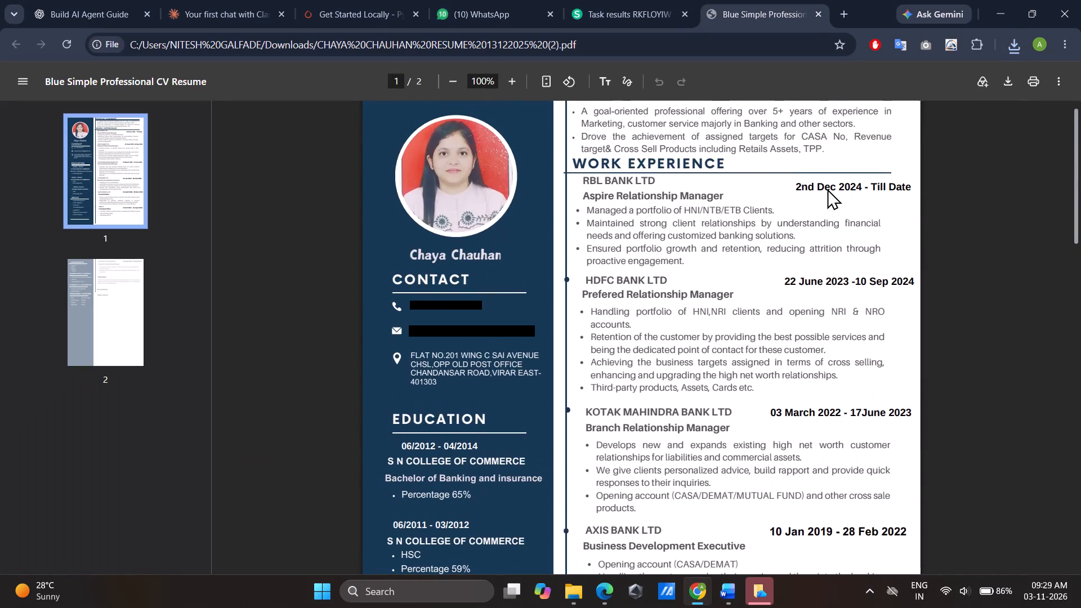
scroll(827, 189, "down", 4)
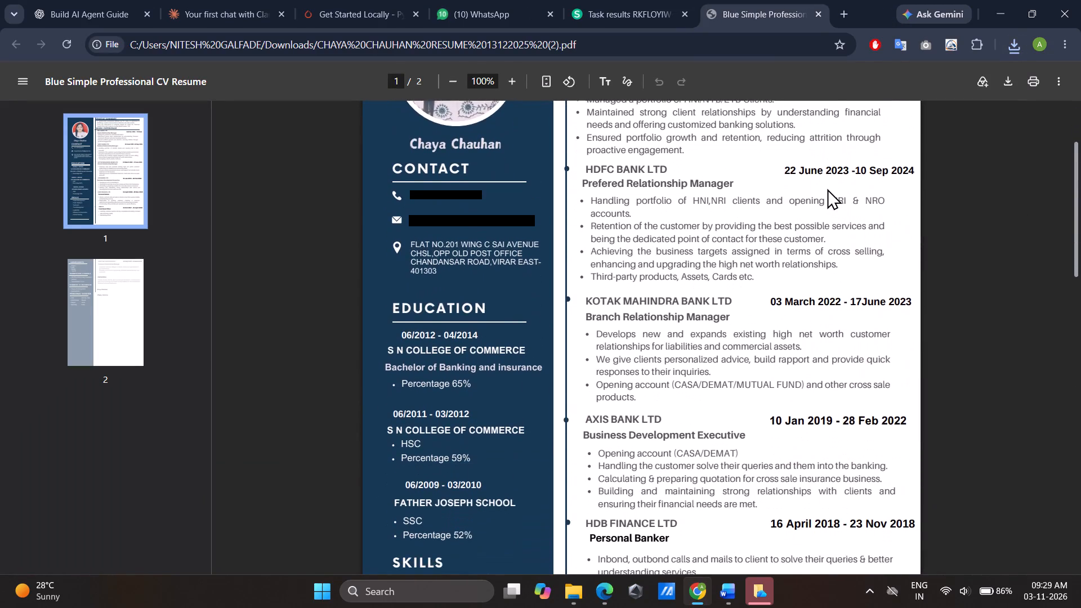
scroll(827, 189, "down", 4)
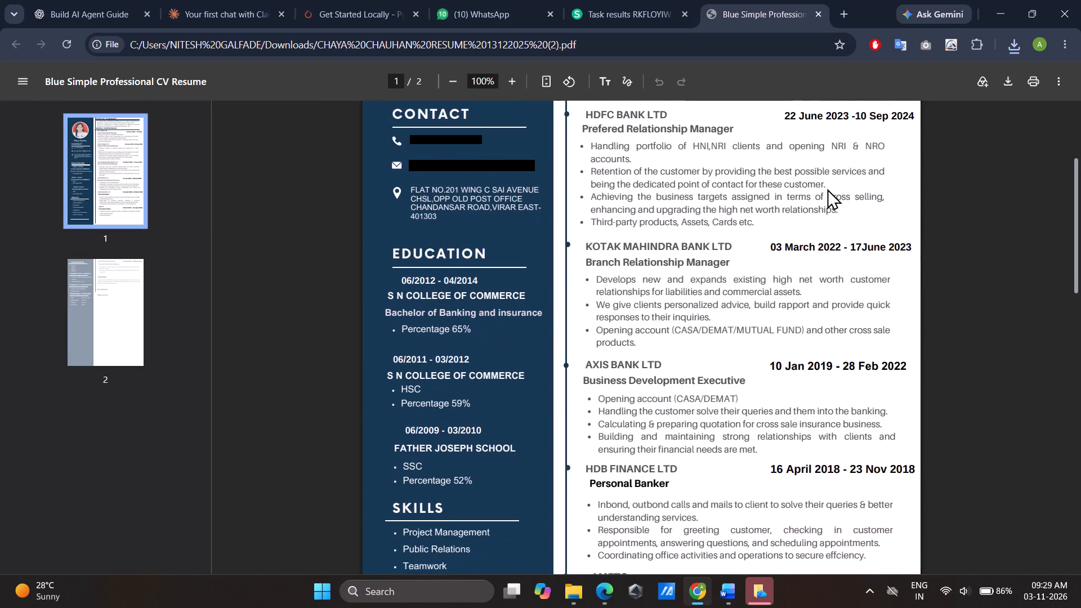
scroll(827, 189, "down", 1)
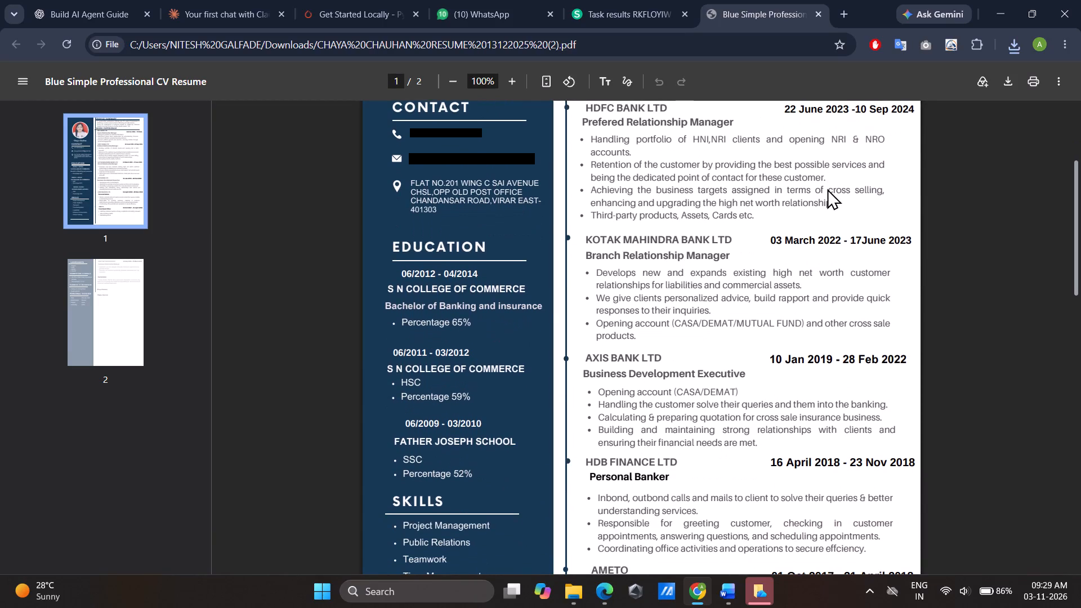
scroll(827, 189, "up", 2)
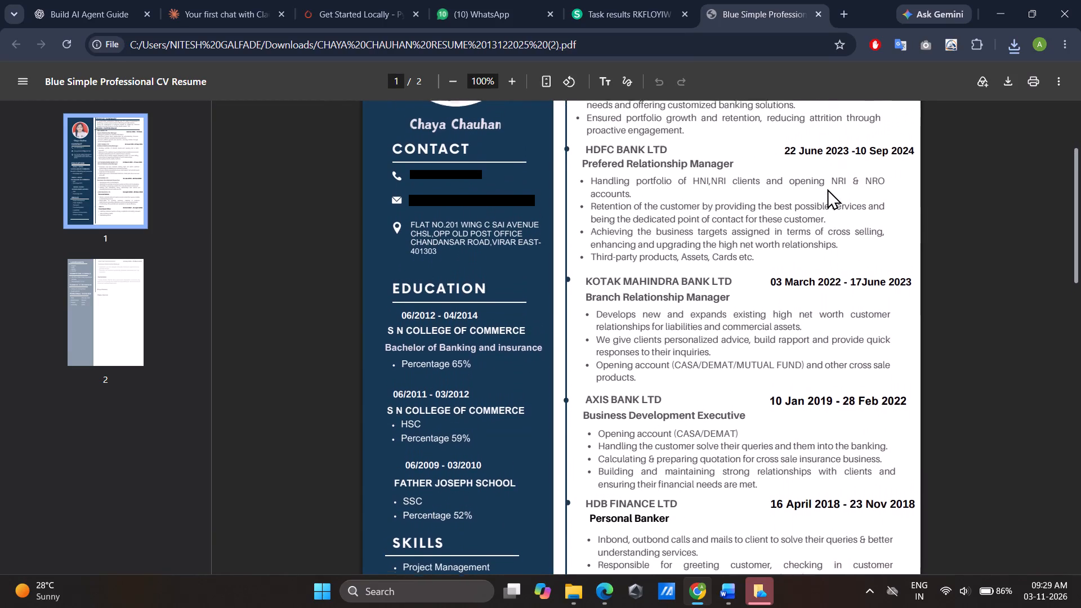
scroll(827, 189, "up", 2)
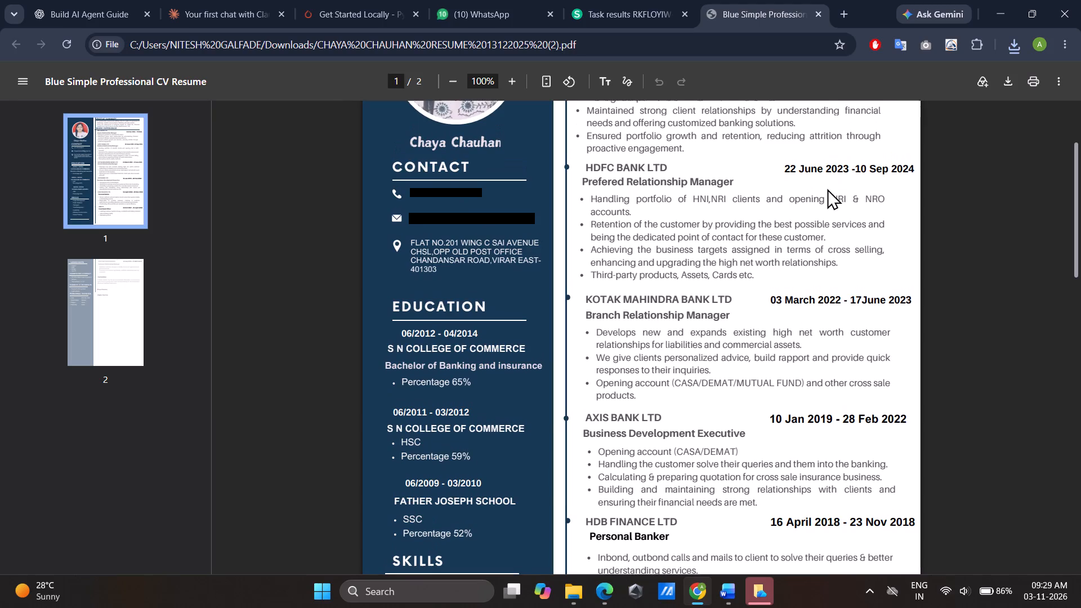
scroll(827, 189, "down", 1)
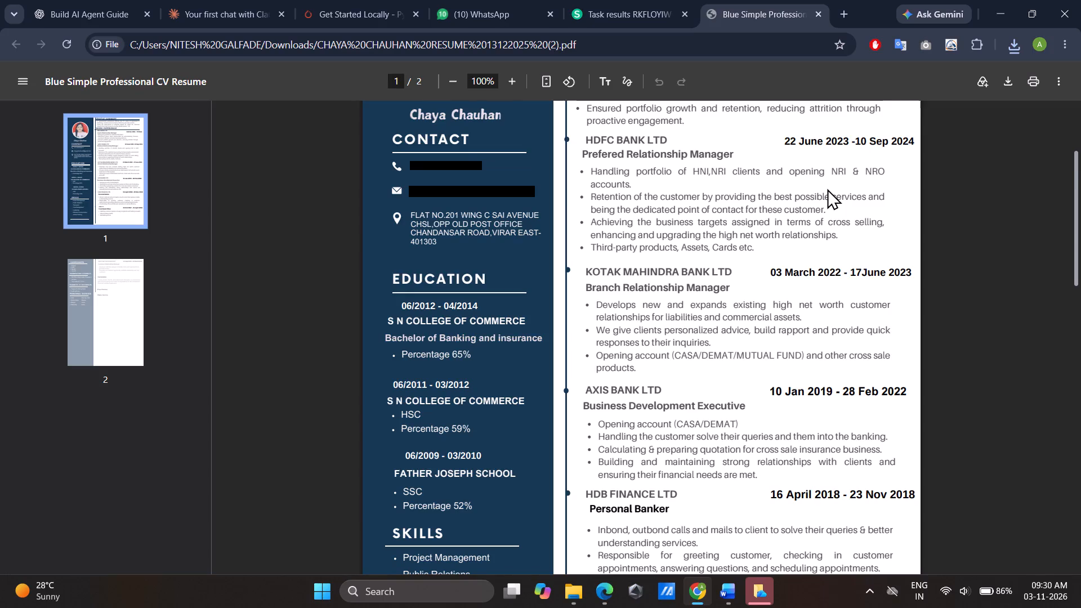
scroll(827, 189, "down", 4)
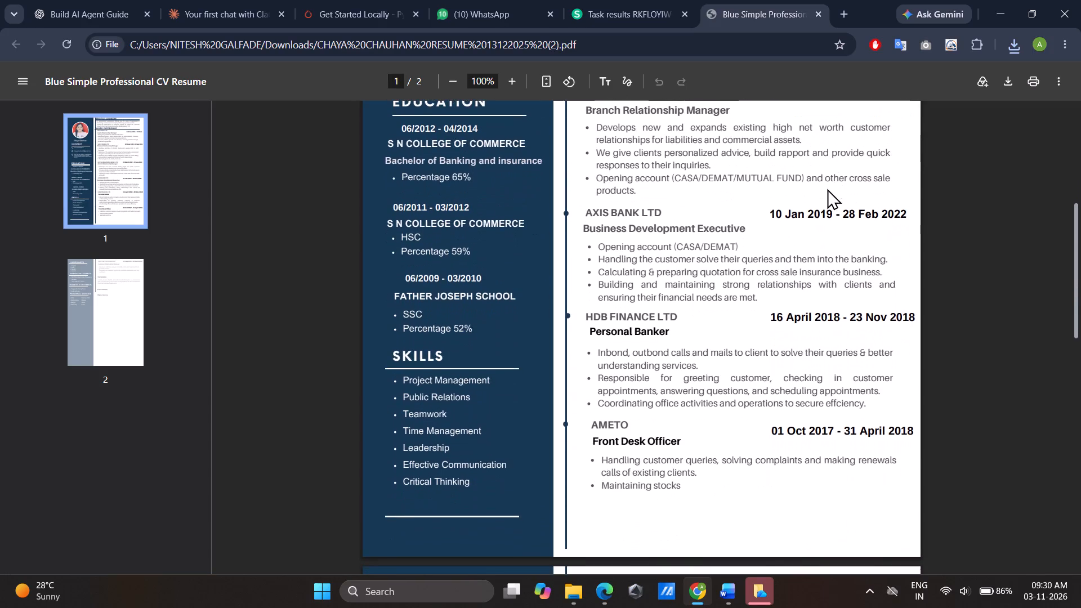
scroll(827, 189, "up", 3)
scroll(827, 189, "down", 3)
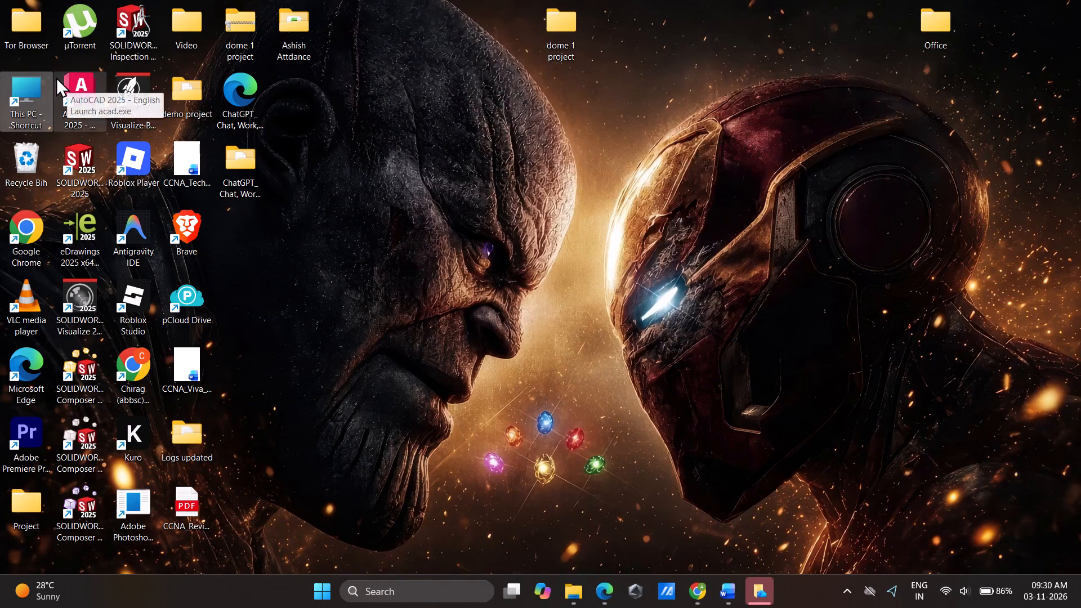
Open the newest resume PDF from the Downloads folder, look through it to the end of page 2, and close the viewer.
double_click(34, 85)
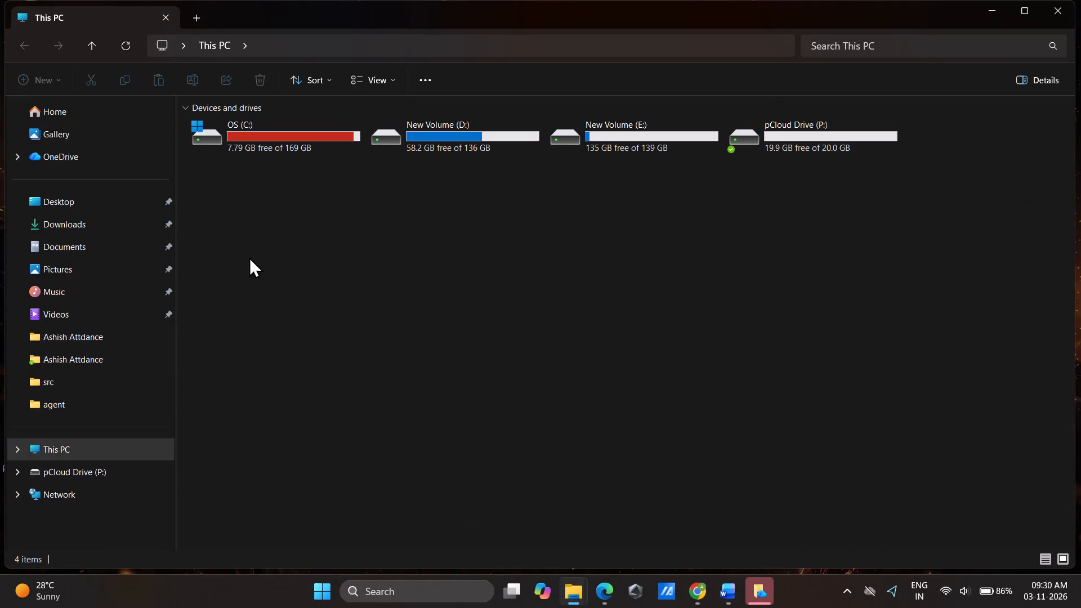
left_click(88, 230)
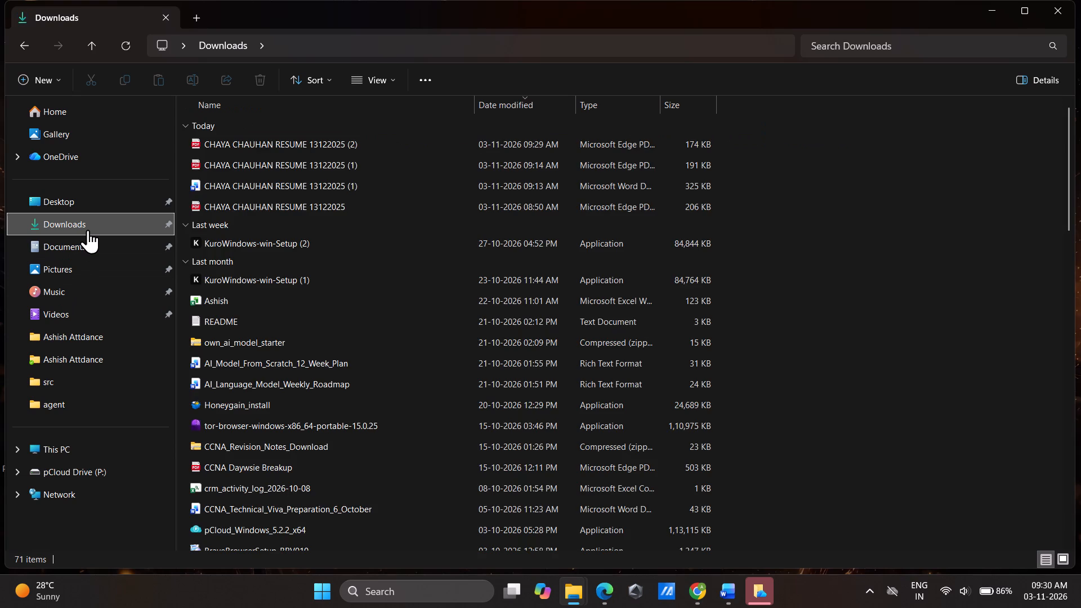
double_click(251, 144)
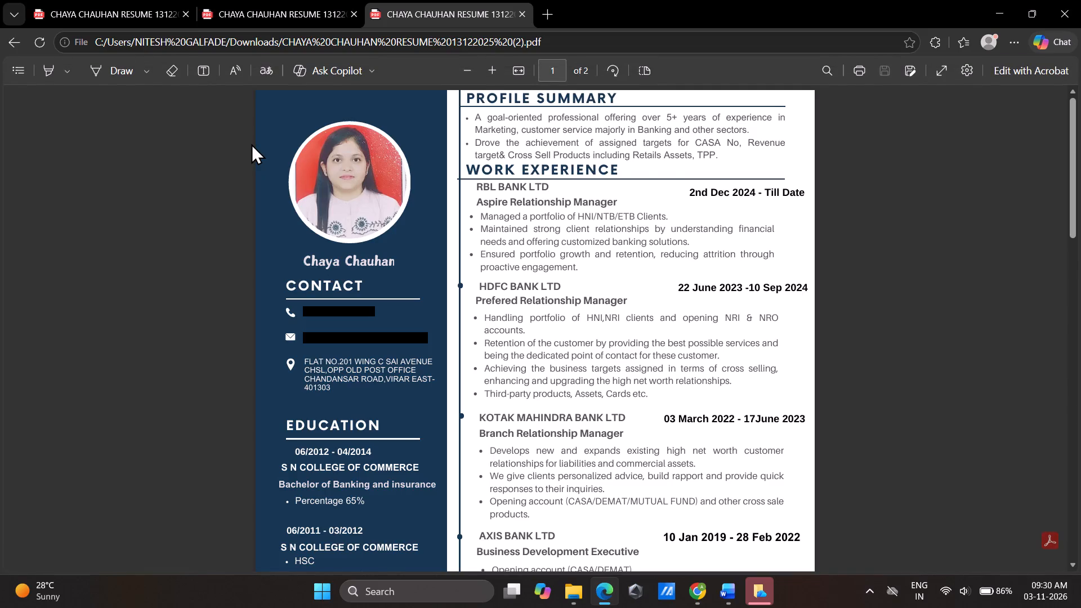
scroll(251, 144, "down", 8)
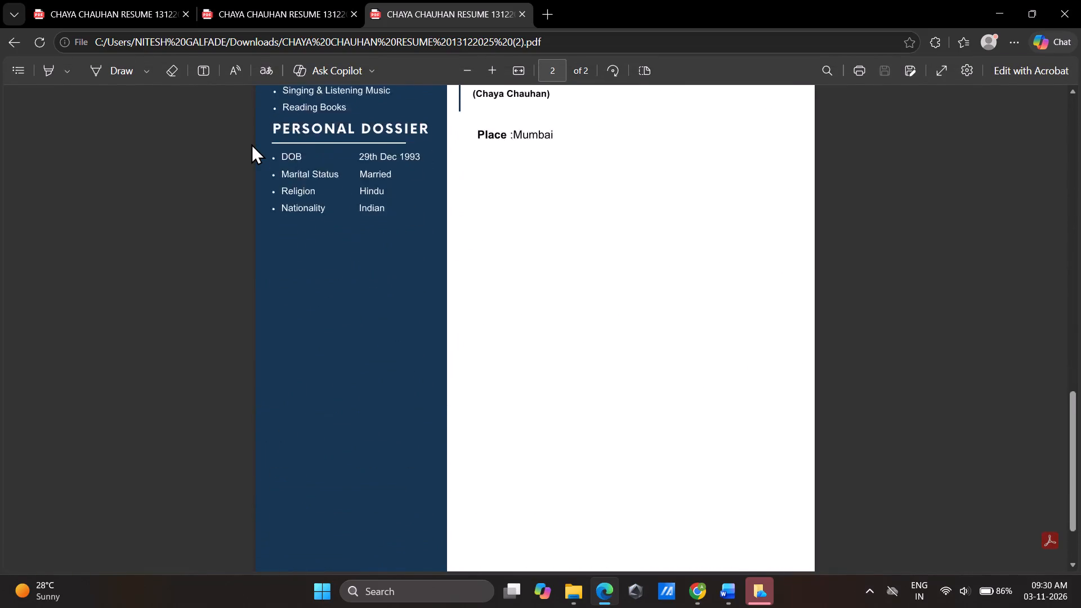
scroll(251, 144, "down", 4)
left_click(1061, 11)
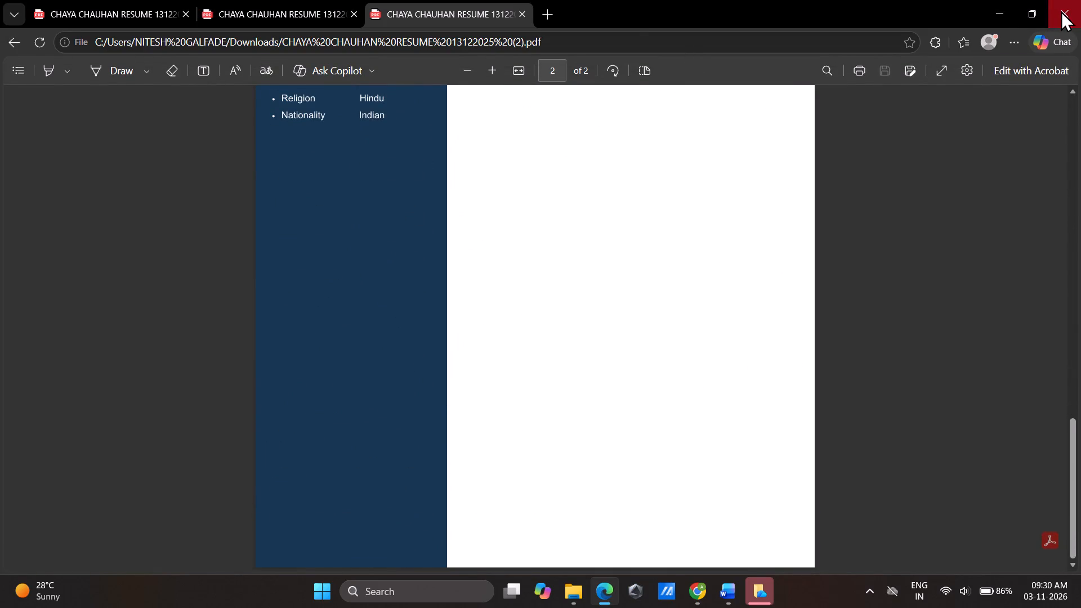
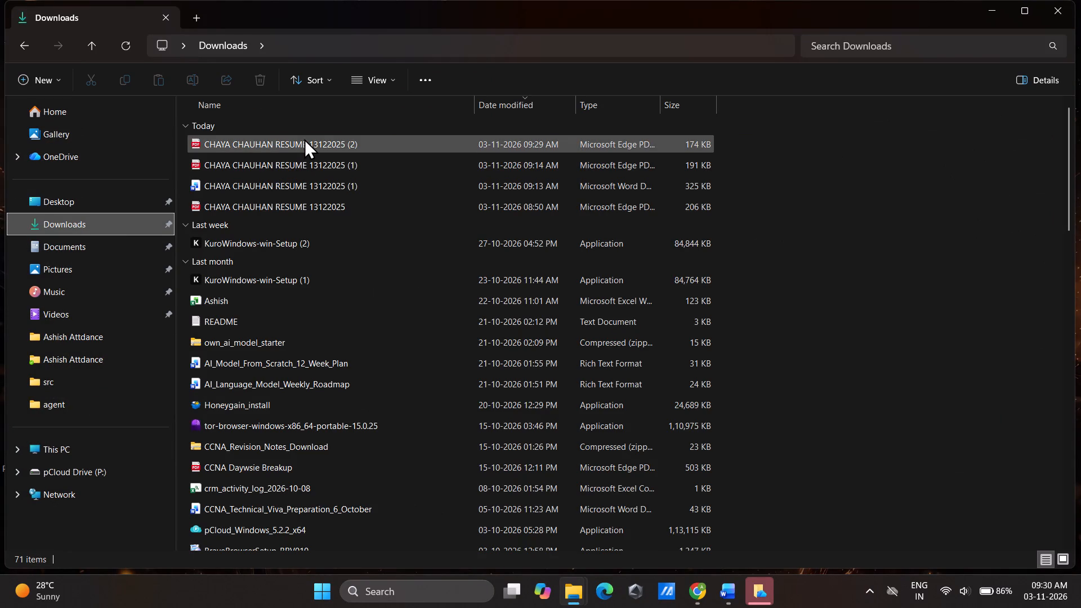
Take the newest resume PDF, the copy marked (2), from the Downloads folder to carry it over to another open app.
left_click(304, 138)
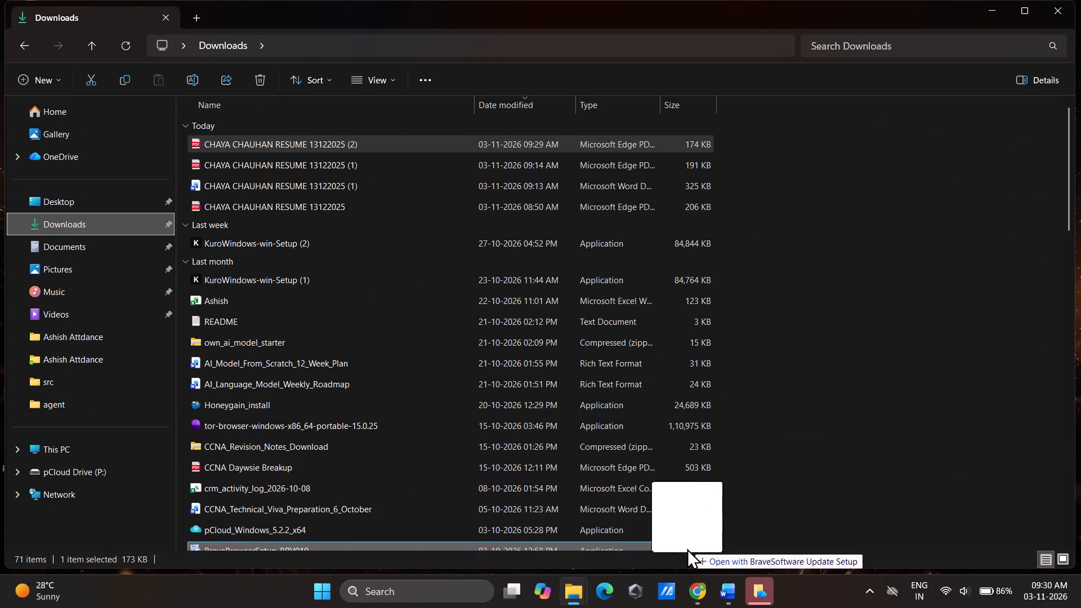